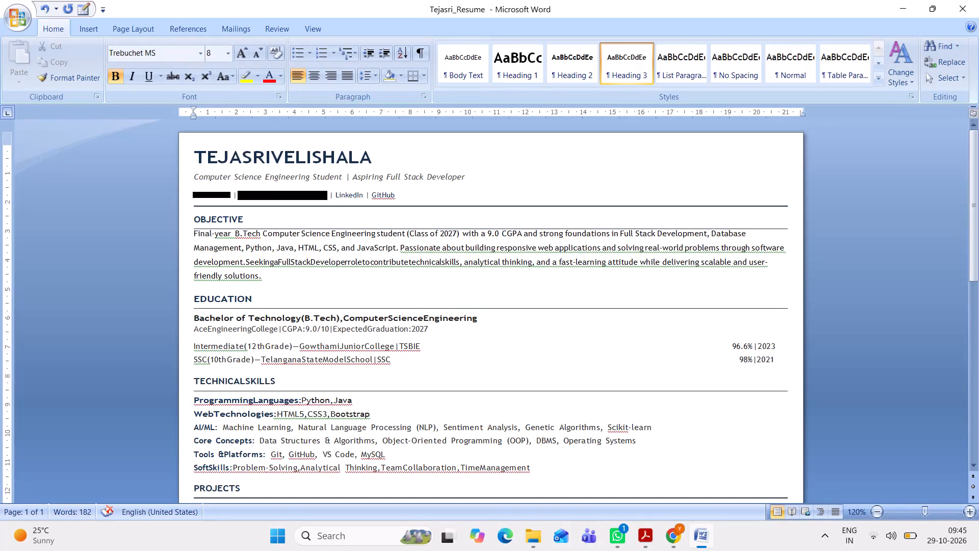
In the Education section's Intermediate entry, separate the run-together school name into "Gowthami Junior College".
left_click(341, 316)
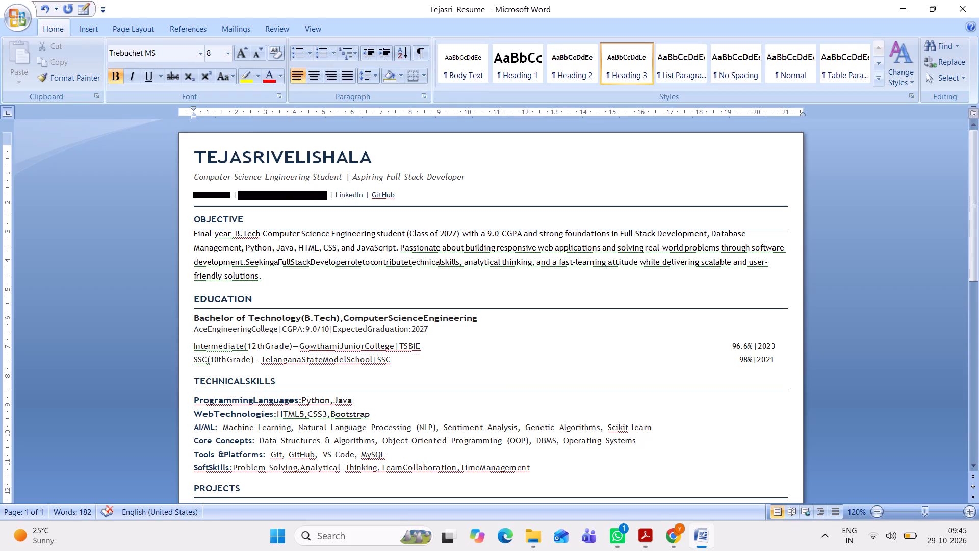
left_click(344, 344)
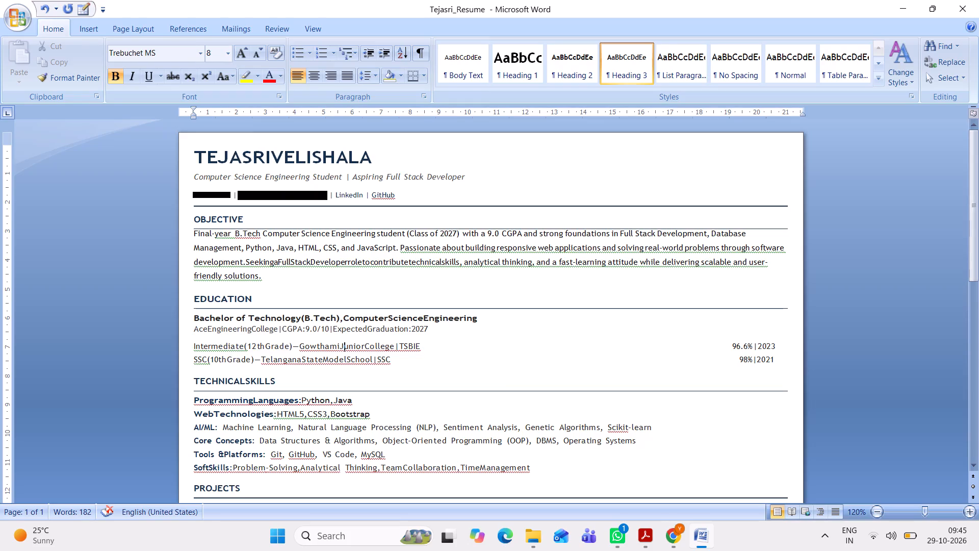
left_click(340, 346)
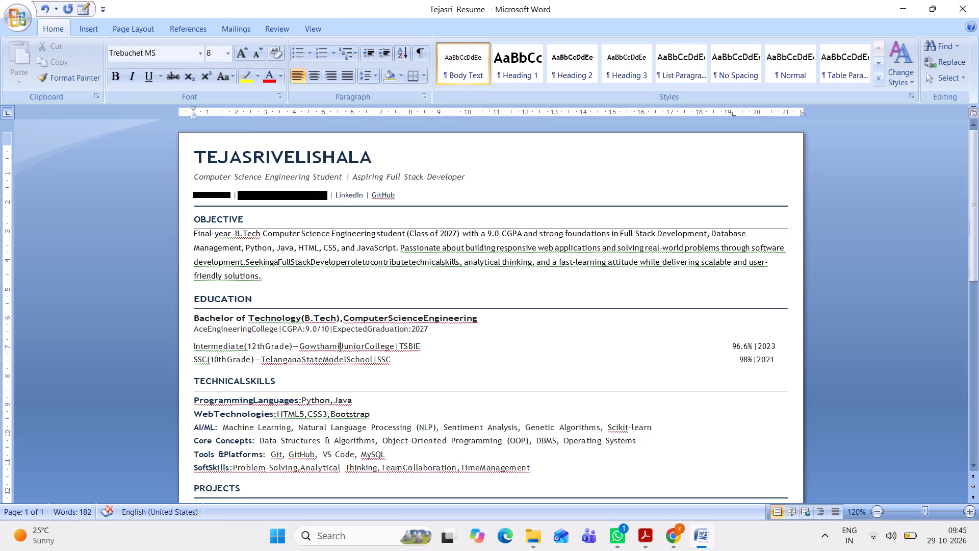
key("space")
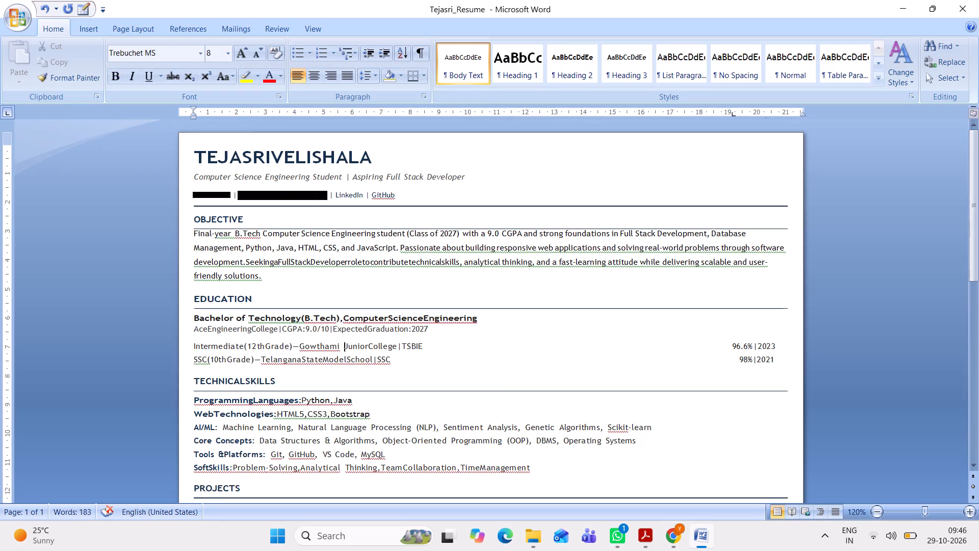
left_click(368, 347)
key("space")
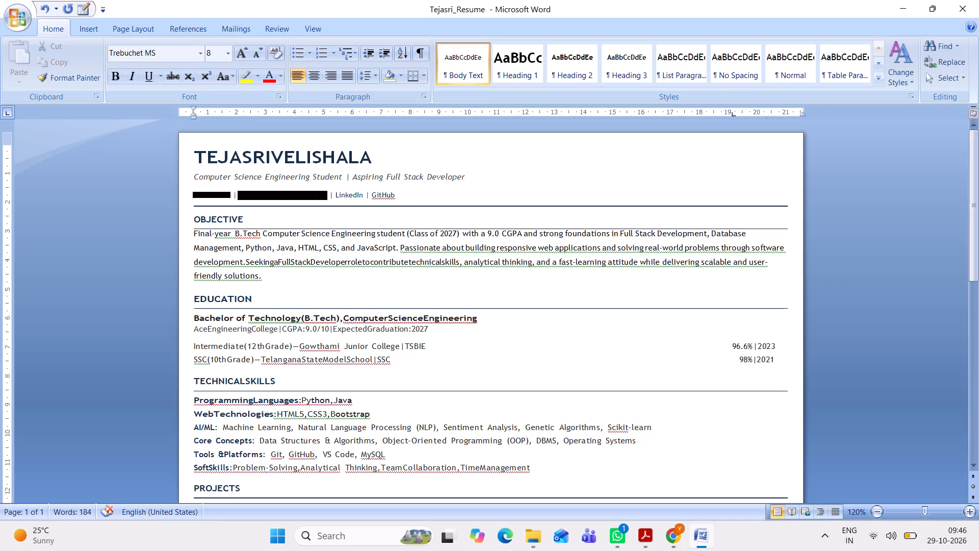
In the SSC entry, separate the run-together school name into "Telangana State Model School".
left_click(303, 361)
key("space")
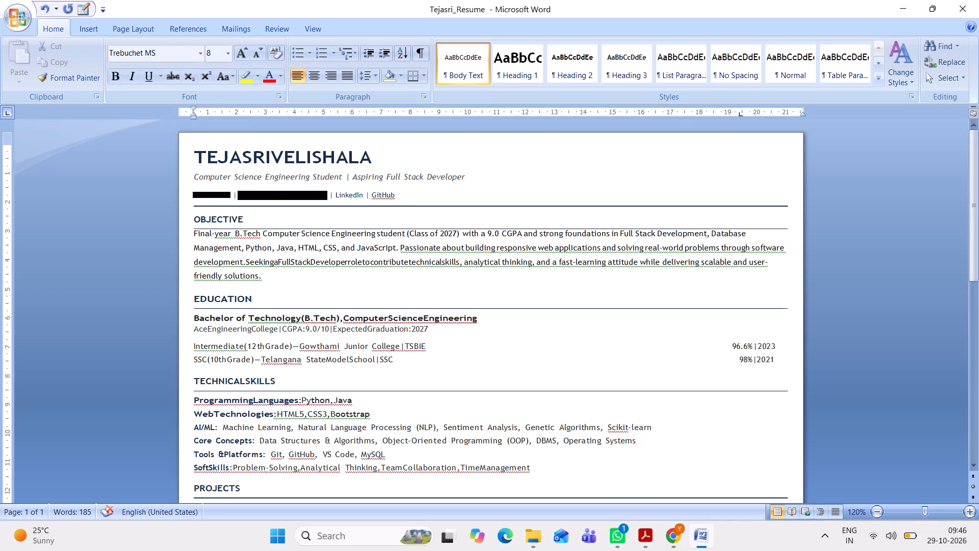
left_click(327, 358)
key("space")
left_click(353, 362)
key("space")
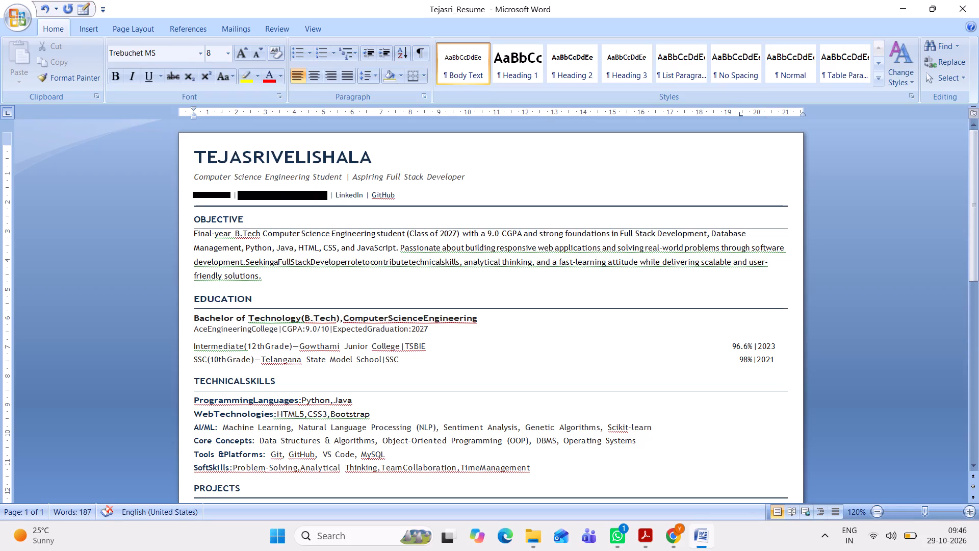
In the bachelor's degree heading, separate the run-together branch name into "Computer Science Engineering".
left_click(390, 319)
key("space")
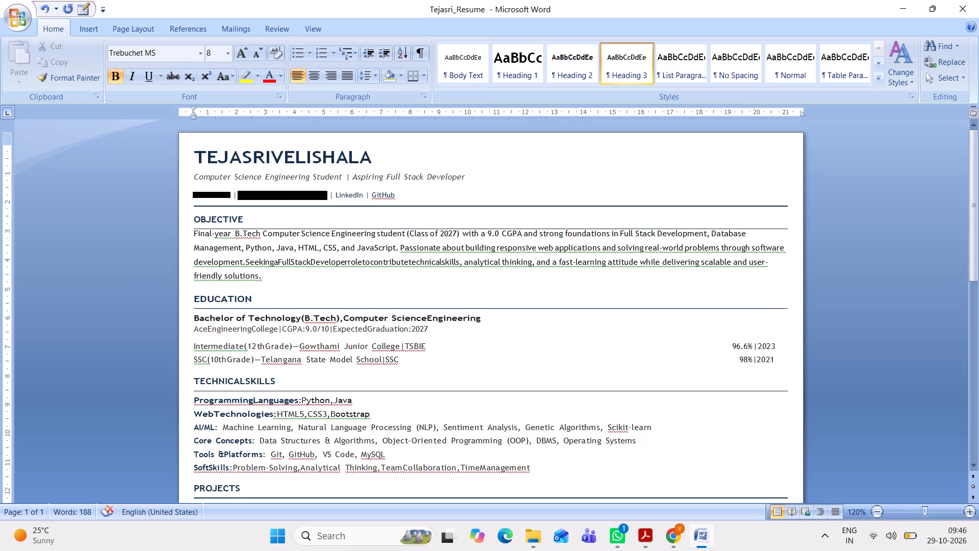
left_click(430, 317)
key("Left")
key("space")
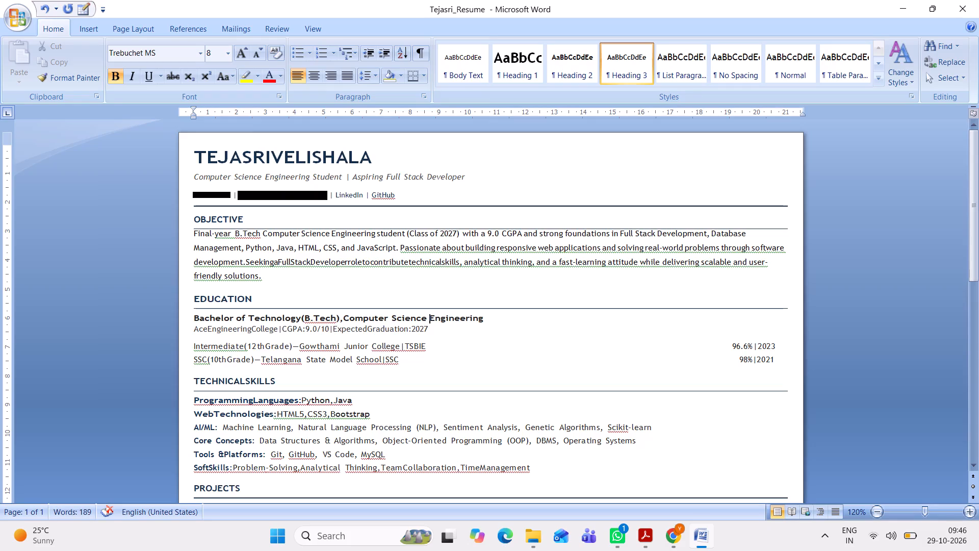
In the line under the degree, space the text as "Ace Engineering College | CGPA", with a space on each side of the bar.
left_click(206, 328)
key("space")
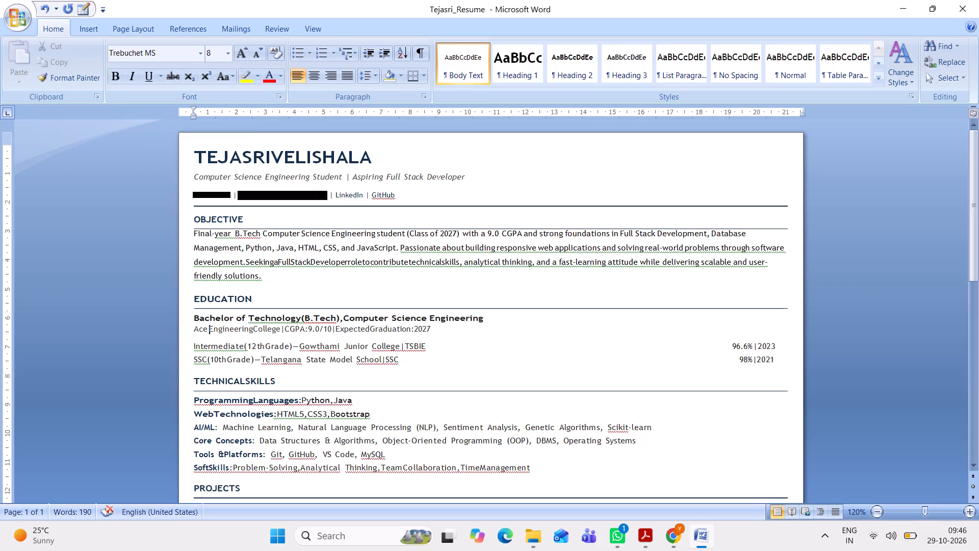
left_click(254, 330)
key("space")
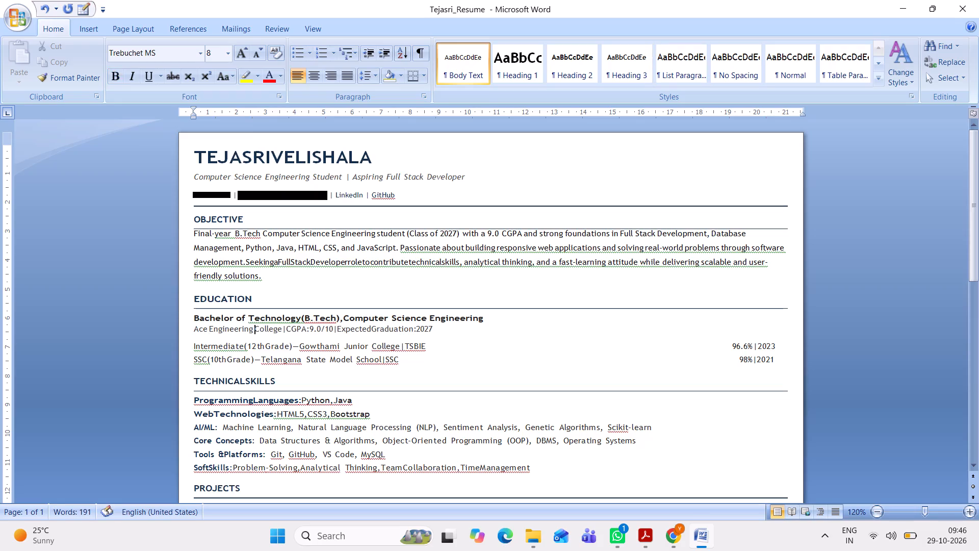
left_click(283, 330)
key("space")
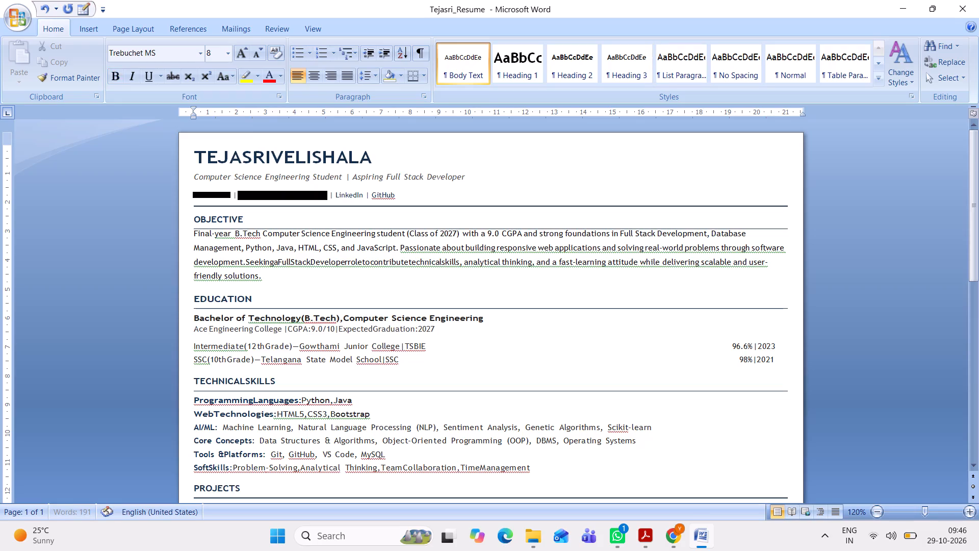
left_click(290, 328)
key("Left")
key("space")
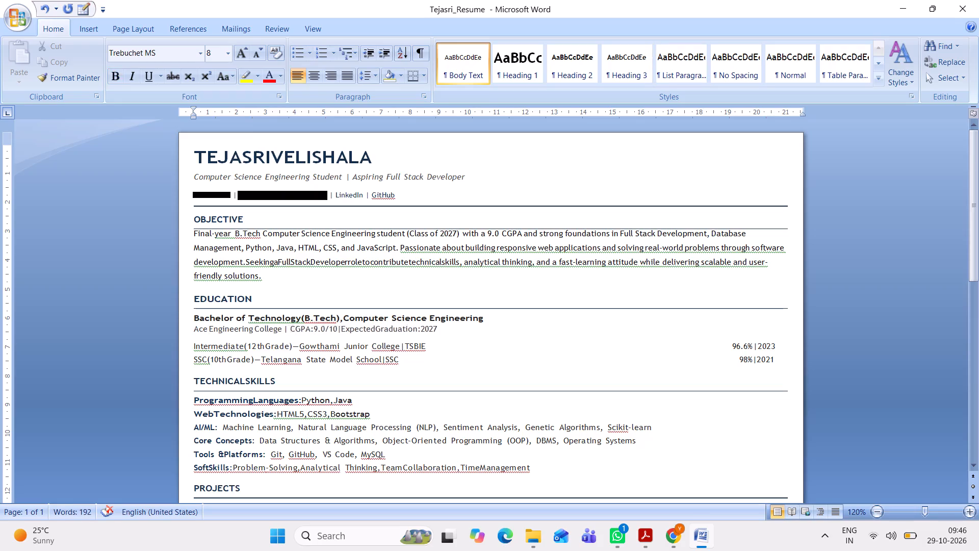
Put a space on each side of the bar after the CGPA and separate the words as "Expected Graduation".
left_click(339, 327)
key("Left")
key("space")
key("Right")
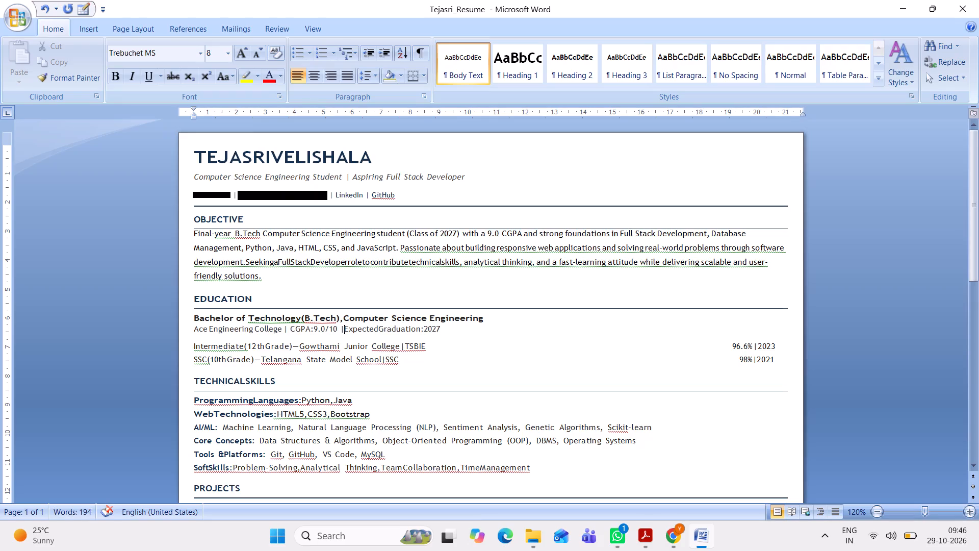
key("space")
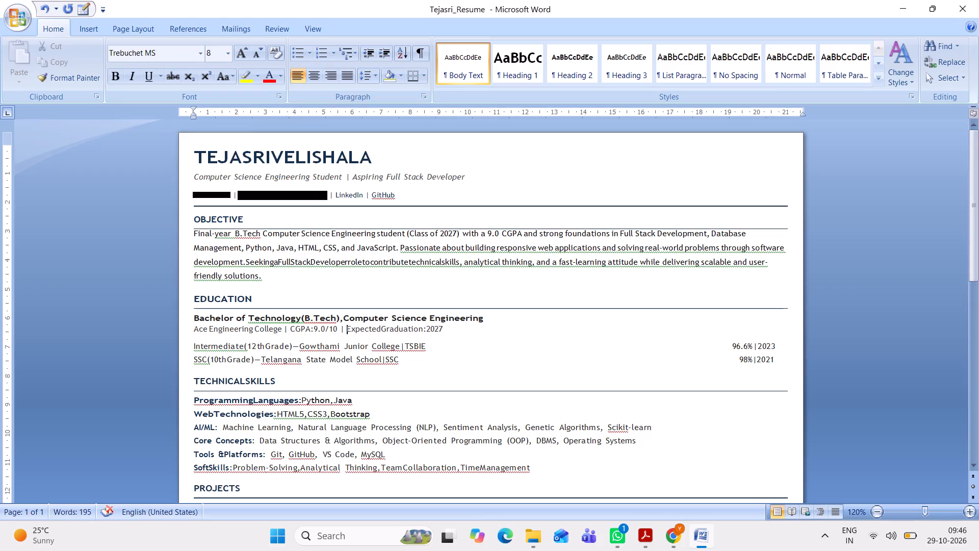
left_click(384, 329)
key("space")
key("space")
key("BackSpace")
key("Left")
key("space")
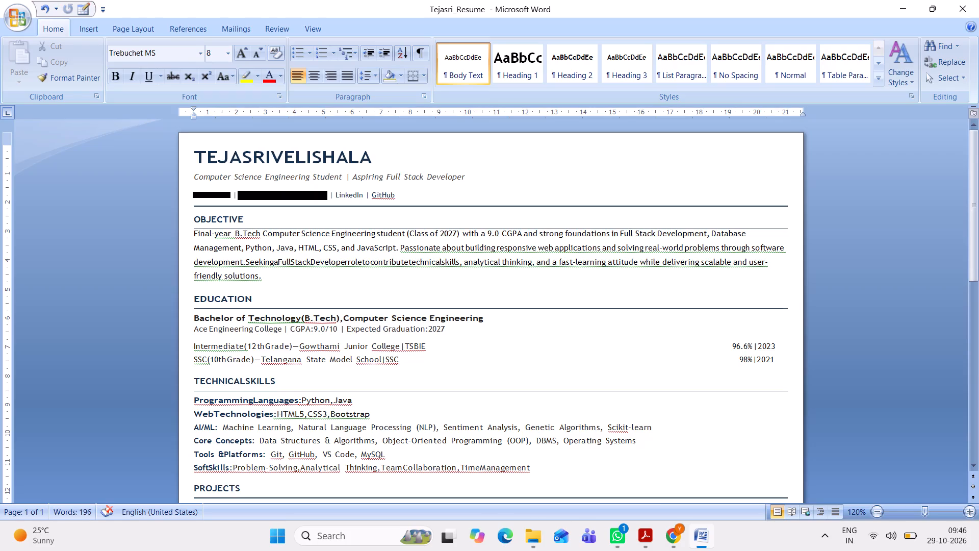
In the two school entries, add a space before "Gowthami" and on both sides of the bar after "Telangana State Model School".
left_click(301, 349)
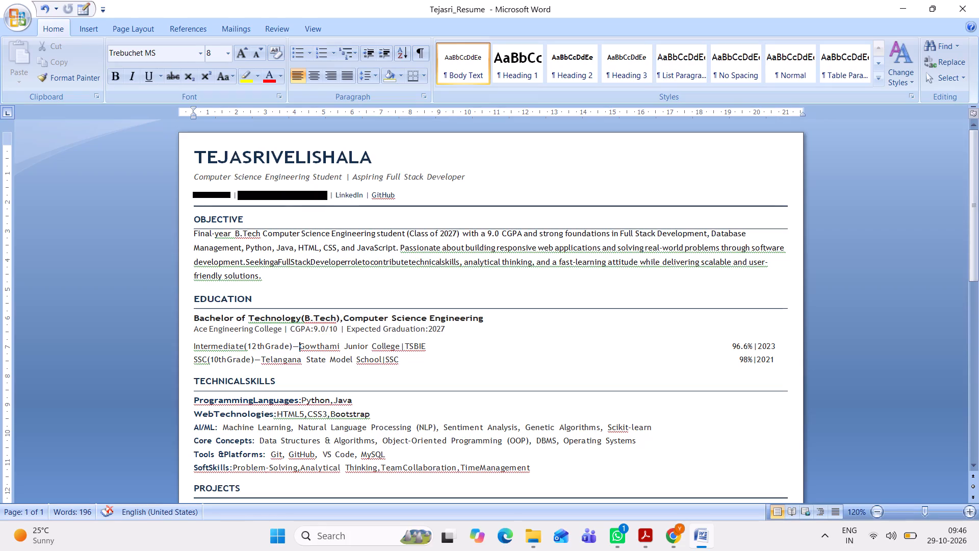
key("space")
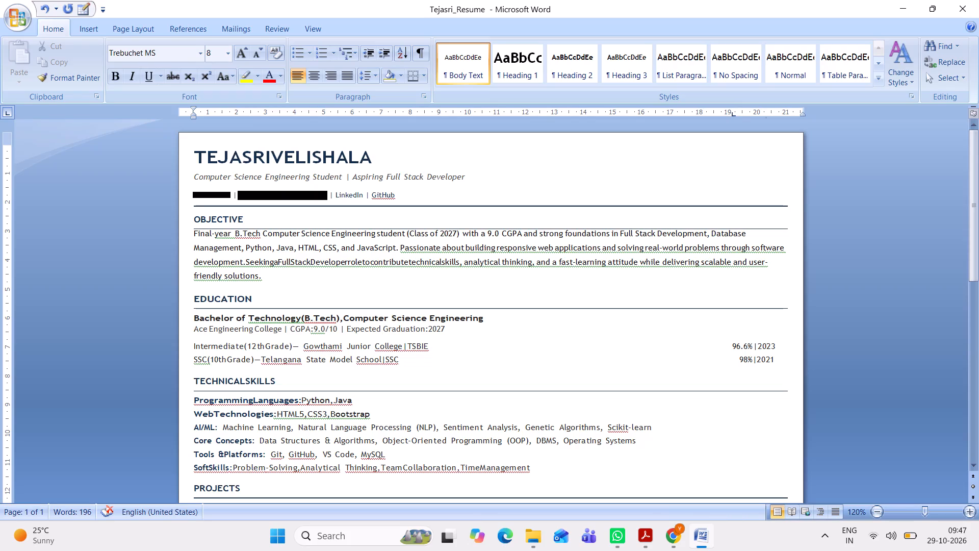
left_click(383, 363)
key("space")
key("Right")
key("space")
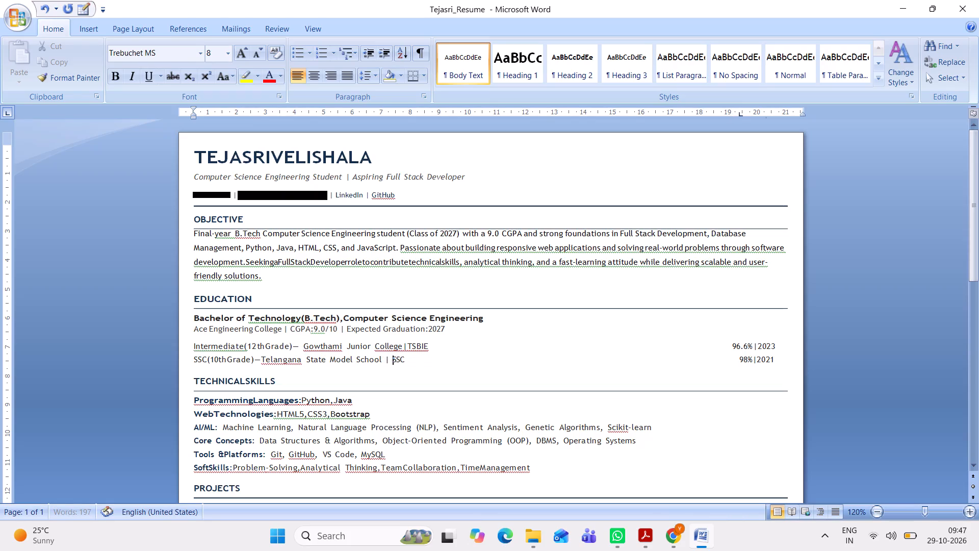
In Technical Skills, space the first line as "Programming Languages: Python" and insert a space after "HTML5" in the web technologies line.
scroll(264, 385, "down", 2)
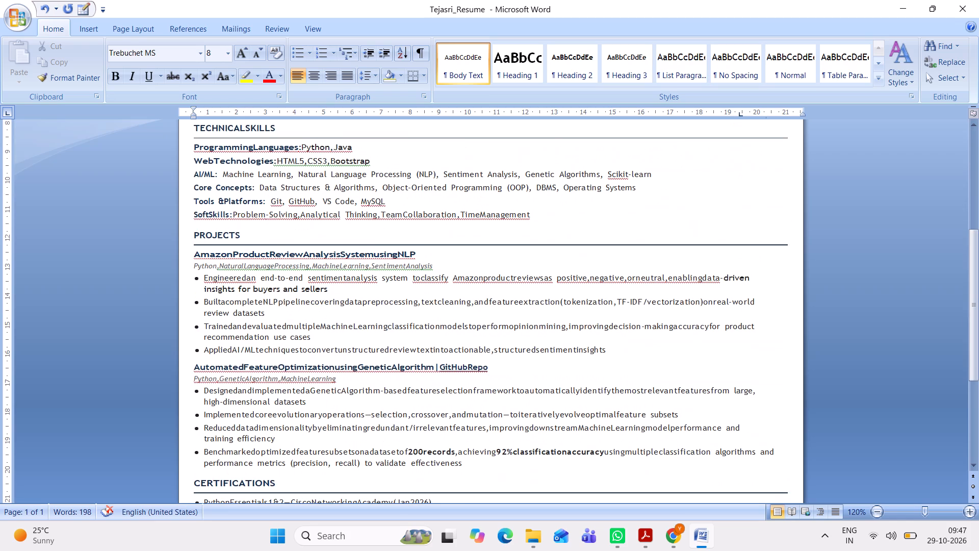
left_click(253, 148)
key("space")
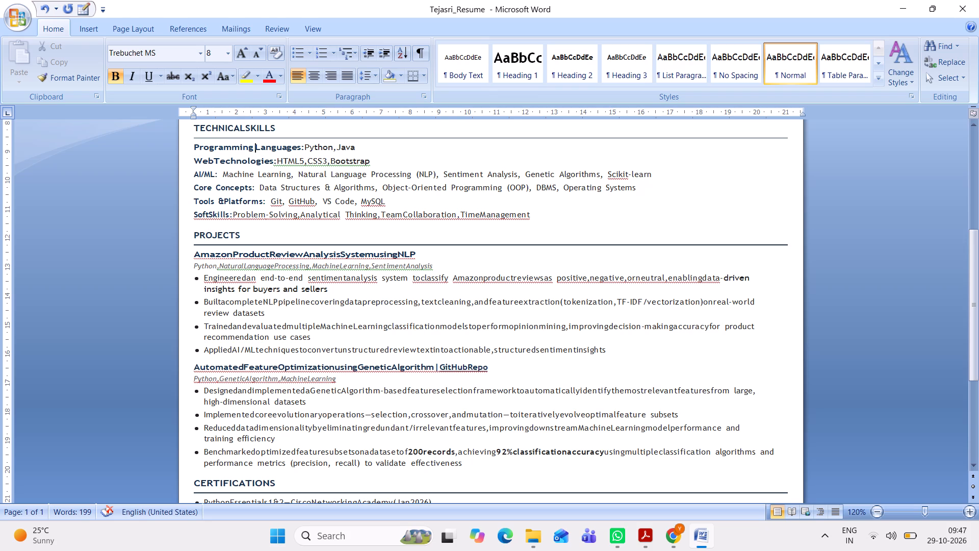
left_click(305, 163)
key("space")
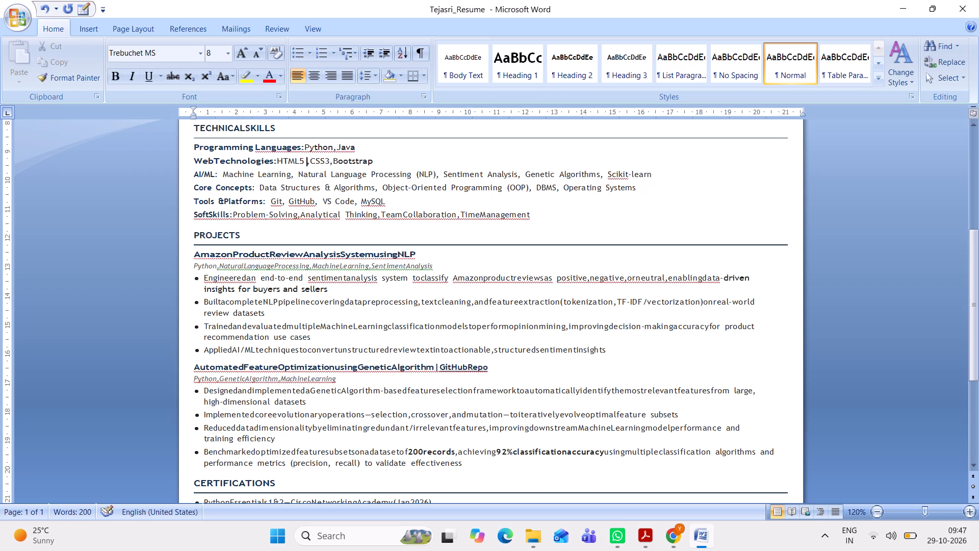
left_click(303, 148)
left_click(303, 148)
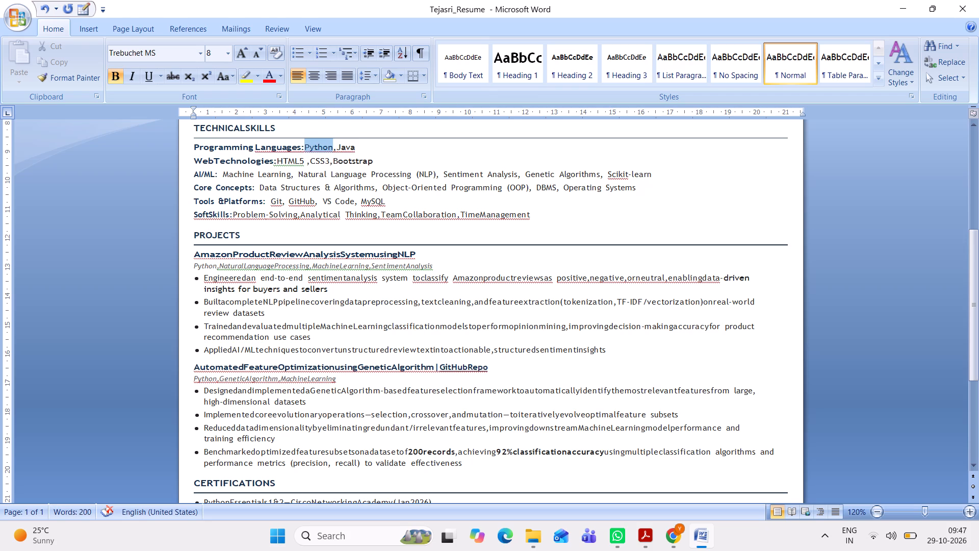
left_click(303, 148)
key("space")
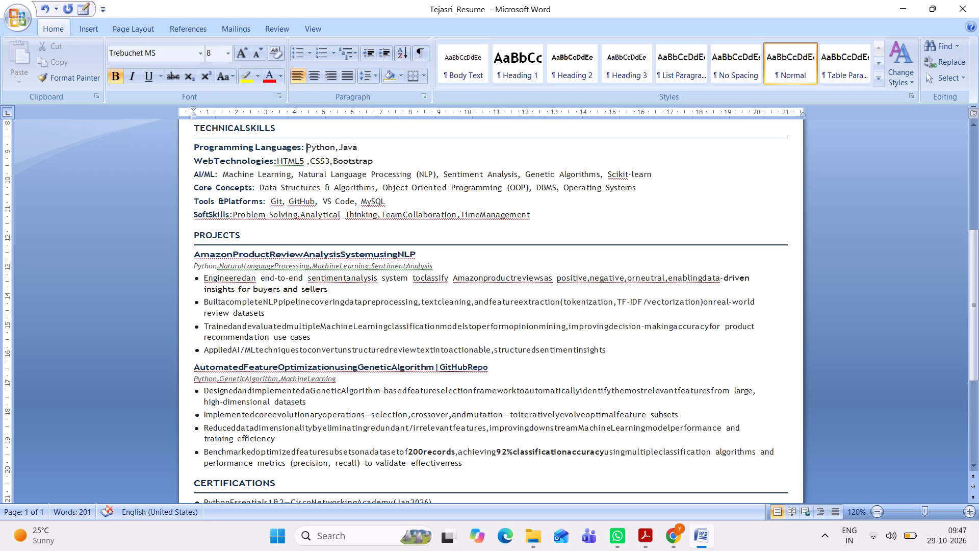
In the soft skills line, insert a space before "TimeManagement" and another before "TeamCollaboration".
left_click(463, 214)
key("Left")
key("space")
key("Left")
key("Left")
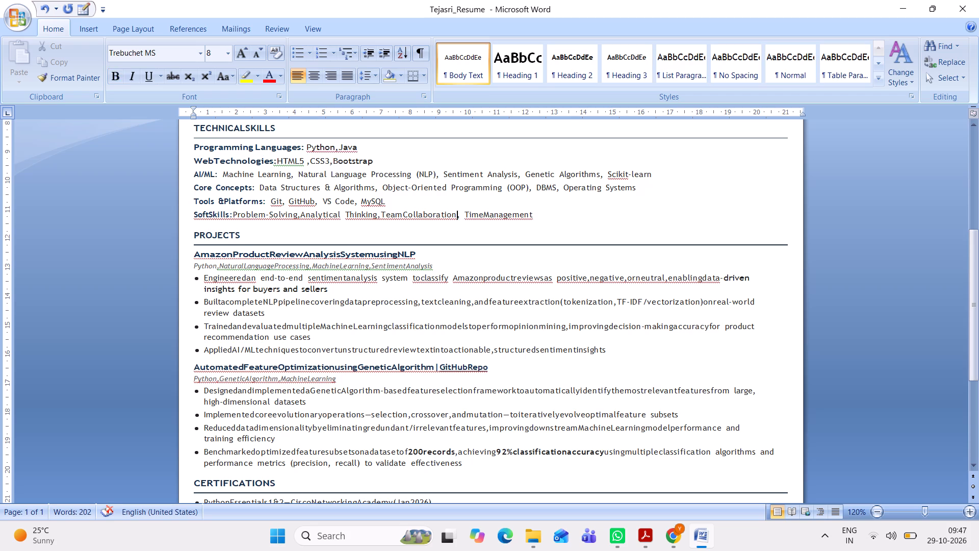
key("Left")
key("Left")
key("Left")
key("Left")
key("Left")
key("Left")
key("Left")
key("Left")
key("Left")
key("Left")
key("Left")
key("Left")
key("Left")
key("Left")
key("Left")
key("Left")
key("Left")
key("space")
Insert a space between the comma after "Problem-Solving" and "Analytical" in the soft skills line.
key("Left")
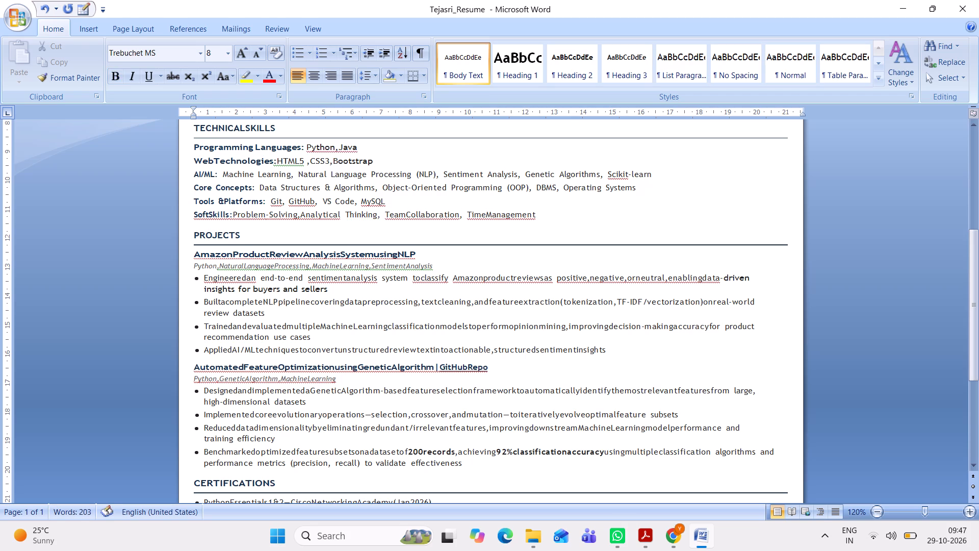
key("Left")
key("Left")
key("Left")
key("Left")
key("Left")
key("Left")
key("Left")
key("Left")
key("Left")
key("Left")
key("Left")
key("Left")
key("Left")
key("Left")
key("Left")
key("Left")
key("Left")
key("Left")
key("Left")
key("Left")
key("Left")
key("Left")
key("Left")
key("Left")
key("Left")
key("Left")
key("Left")
key("Right")
key("Right")
key("Right")
key("Right")
key("Right")
key("Right")
key("Right")
key("Right")
key("Right")
key("Right")
key("Right")
key("space")
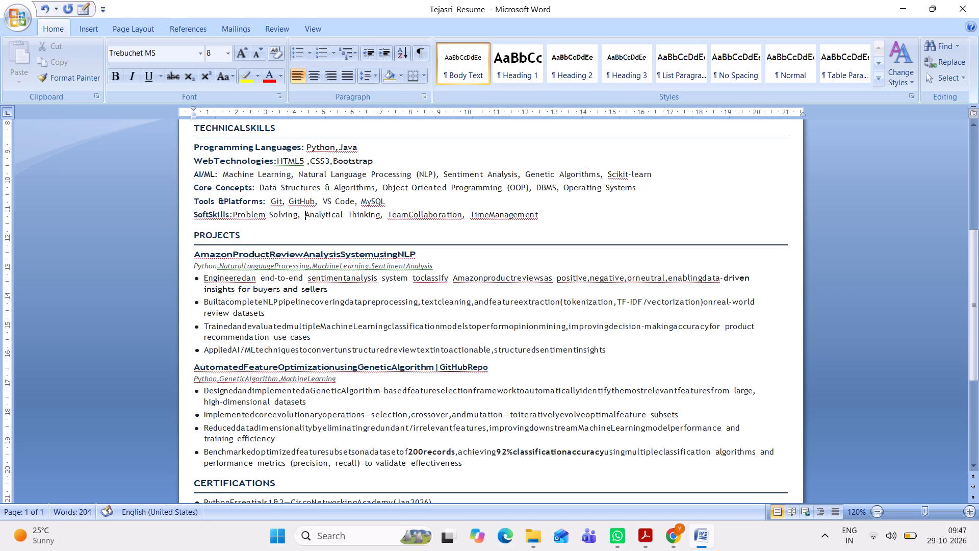
In the soft skills line, insert a space between the colon after "SoftSkills" and "Problem-Solving".
left_click(233, 212)
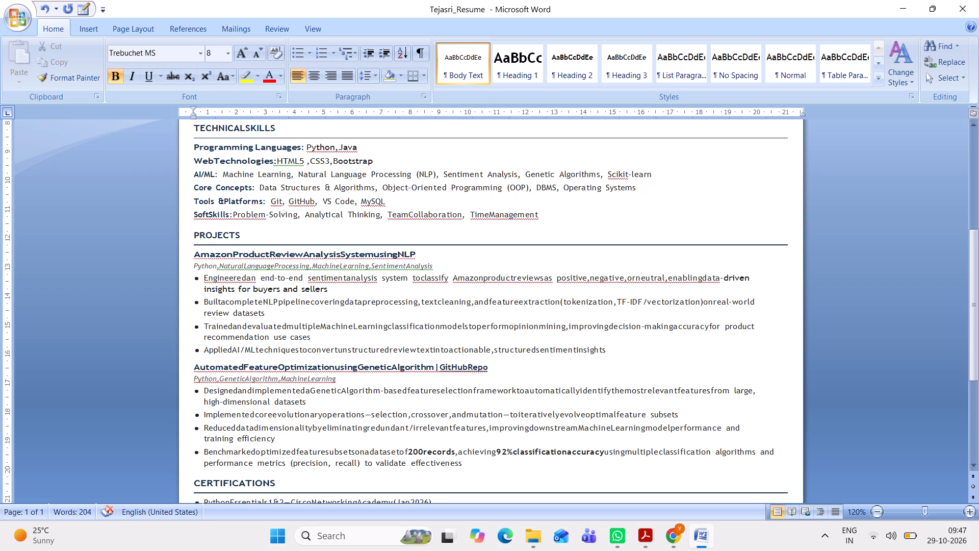
key("space")
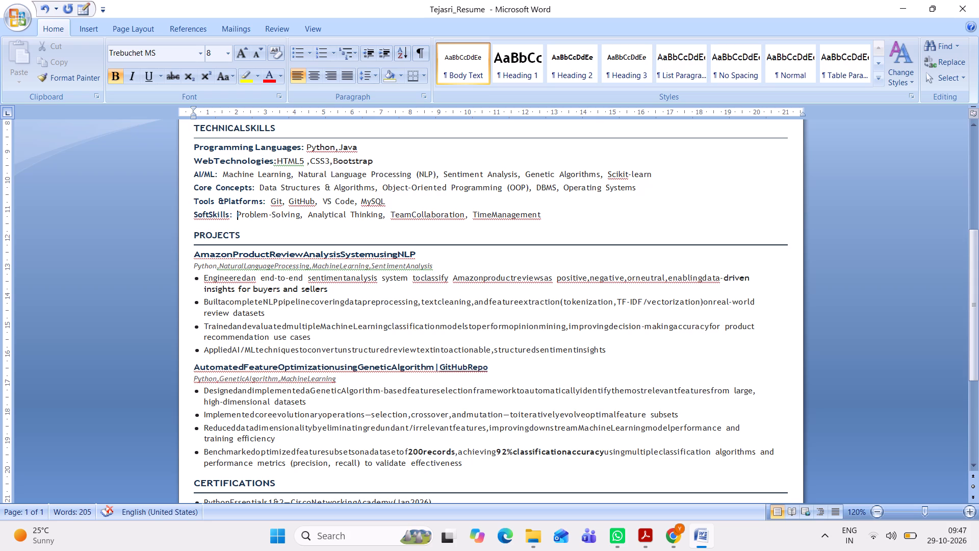
In the first bullet of the Amazon review project, separate the opening words as "Engineered an".
scroll(233, 212, "down", 1)
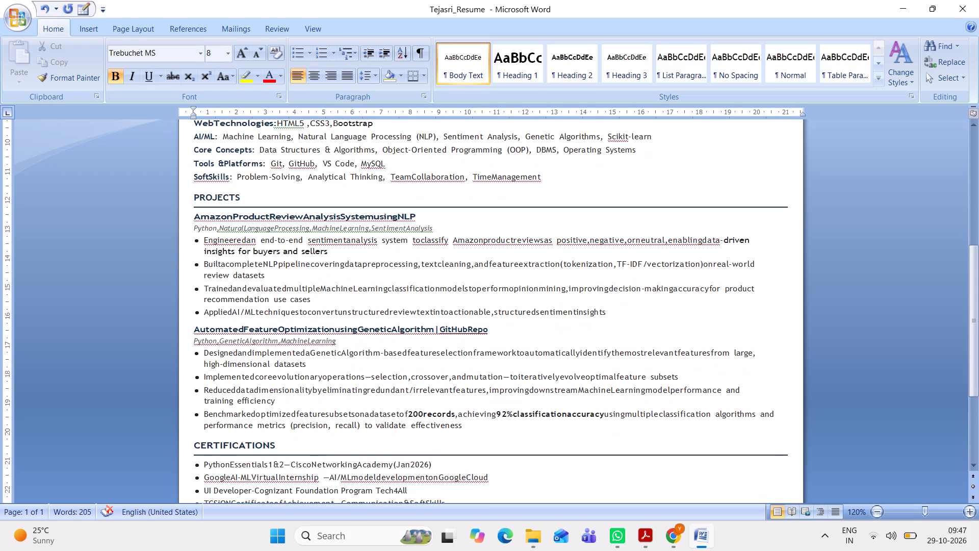
left_click(248, 242)
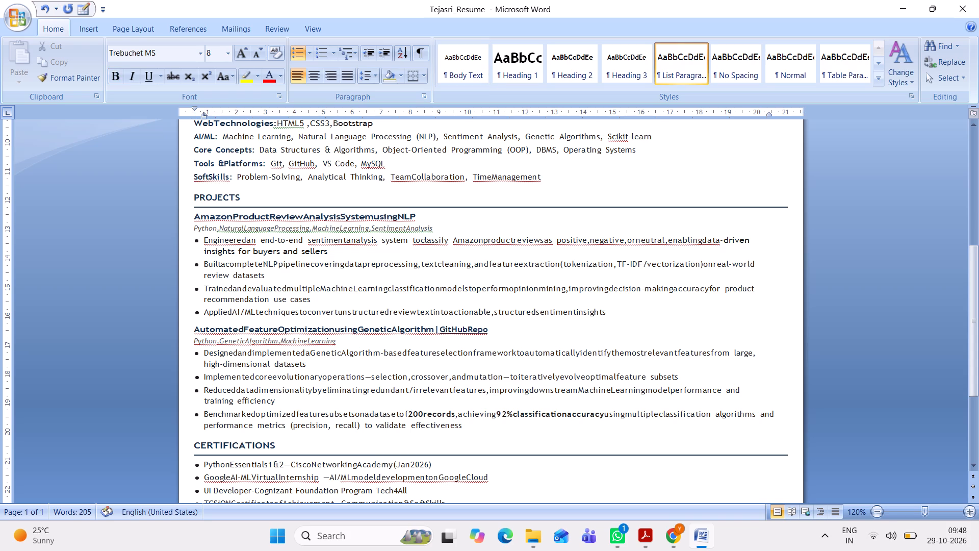
key("space")
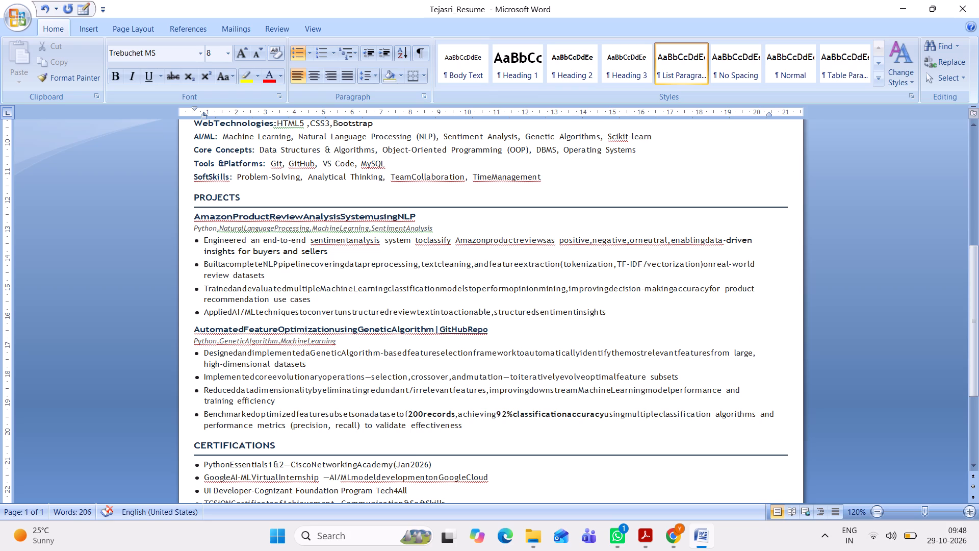
Space the opening words of the first project's title as "Amazon Product Review Analysis System".
left_click(237, 218)
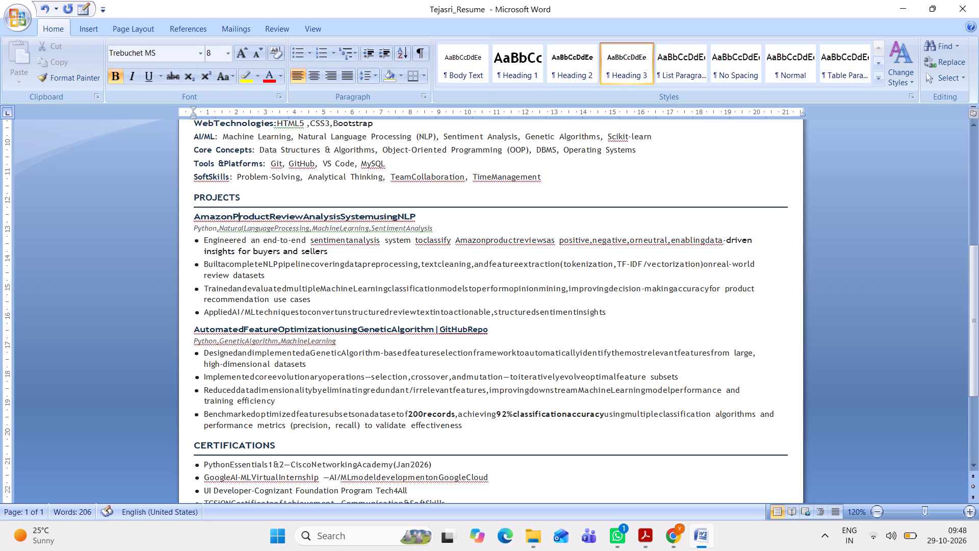
key("Left")
key("space")
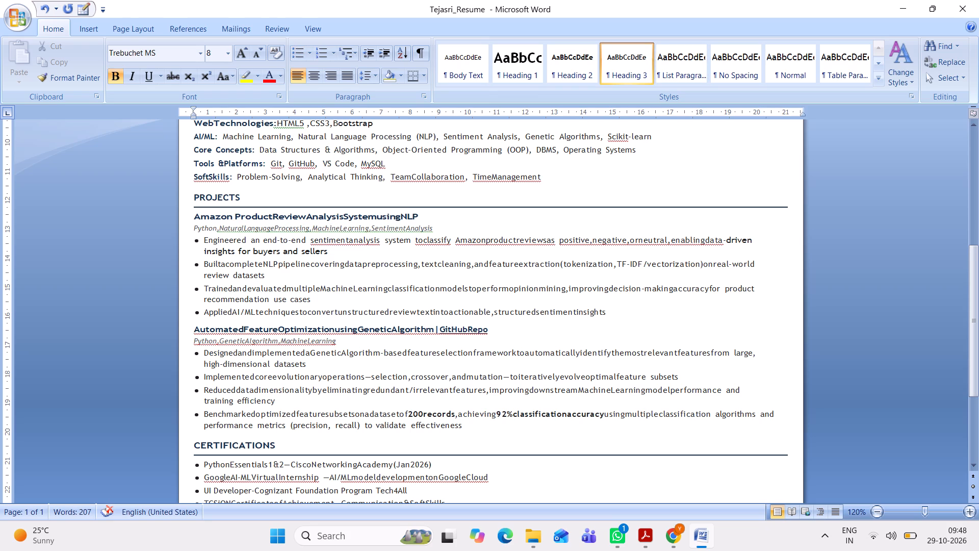
left_click(273, 212)
key("space")
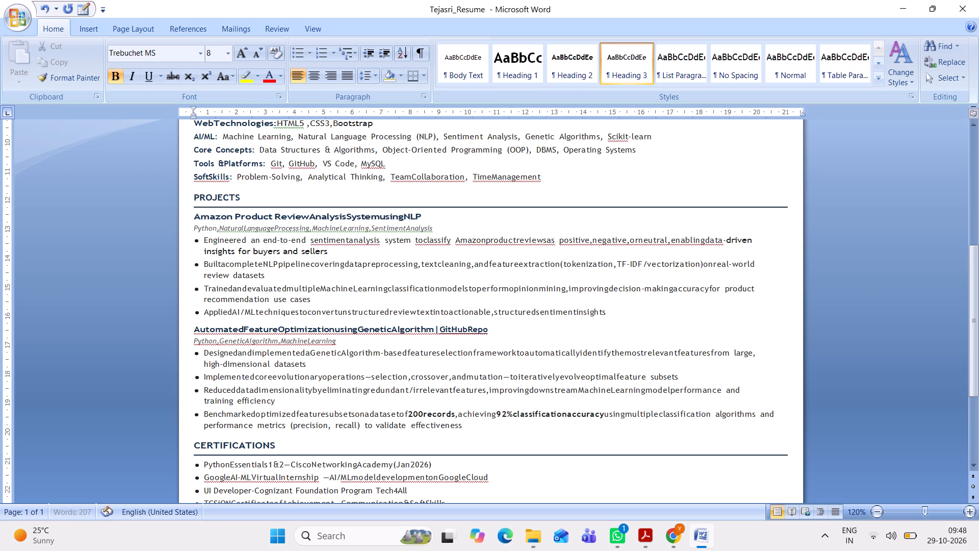
left_click(312, 217)
key("space")
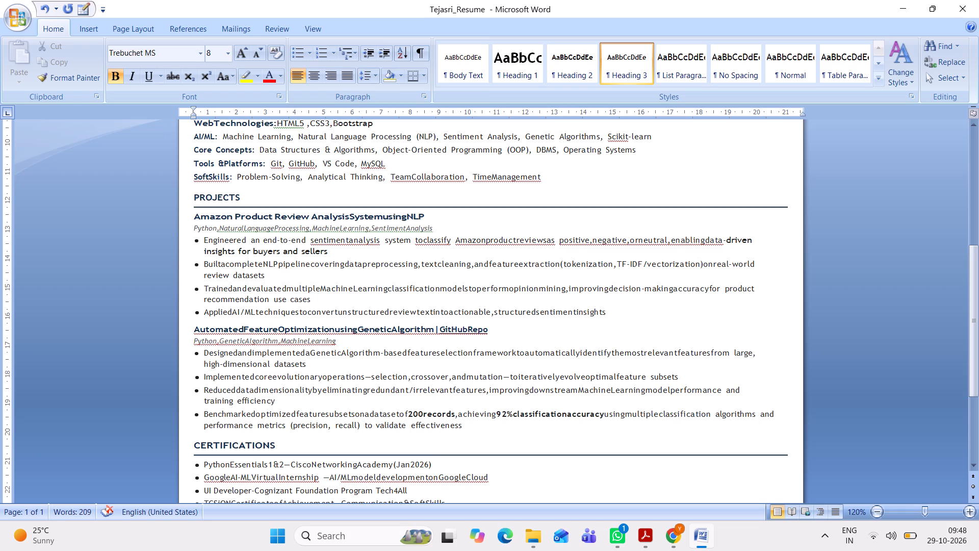
left_click(352, 216)
key("space")
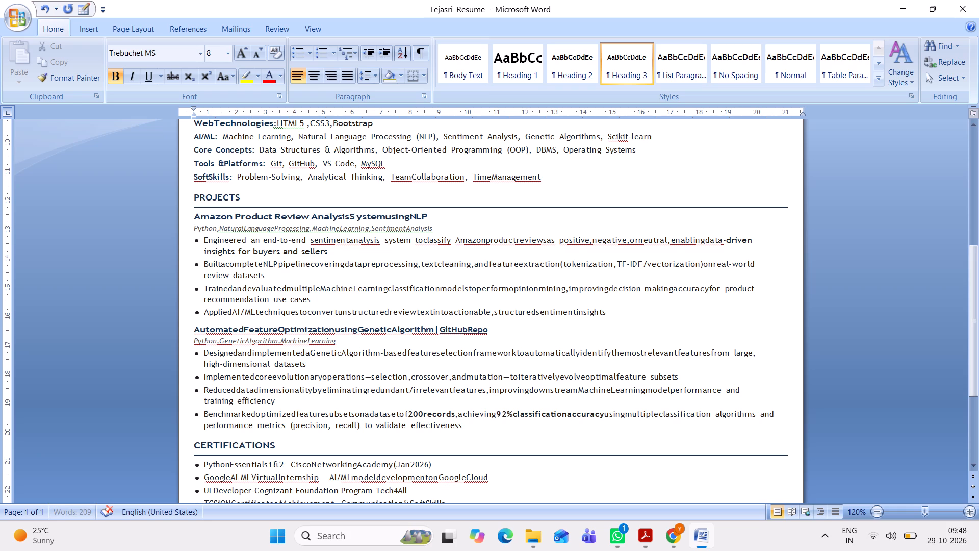
key("BackSpace")
key("Left")
key("space")
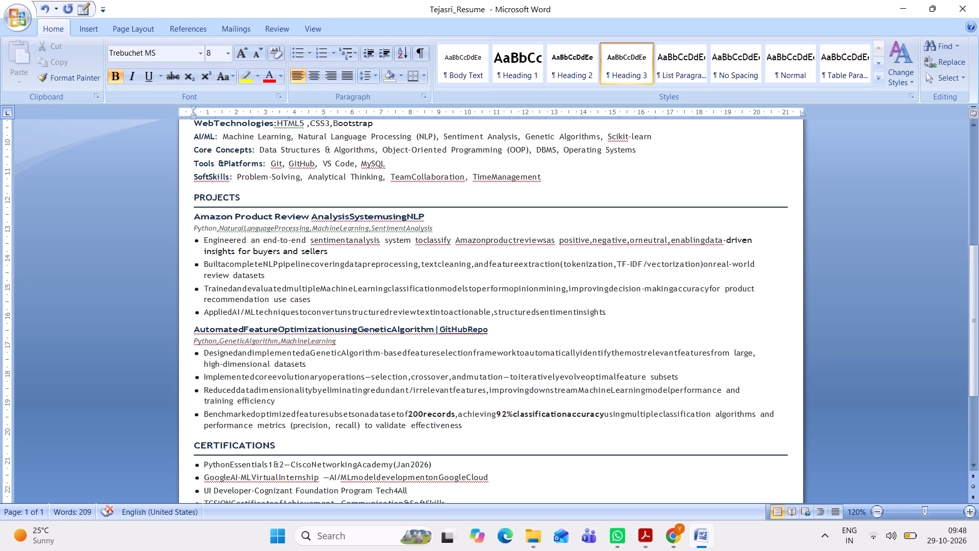
Separate the ending of the Amazon project's title as "System using NLP".
left_click(386, 216)
key("space")
key("Right")
key("Right")
key("Right")
key("Right")
key("Right")
key("space")
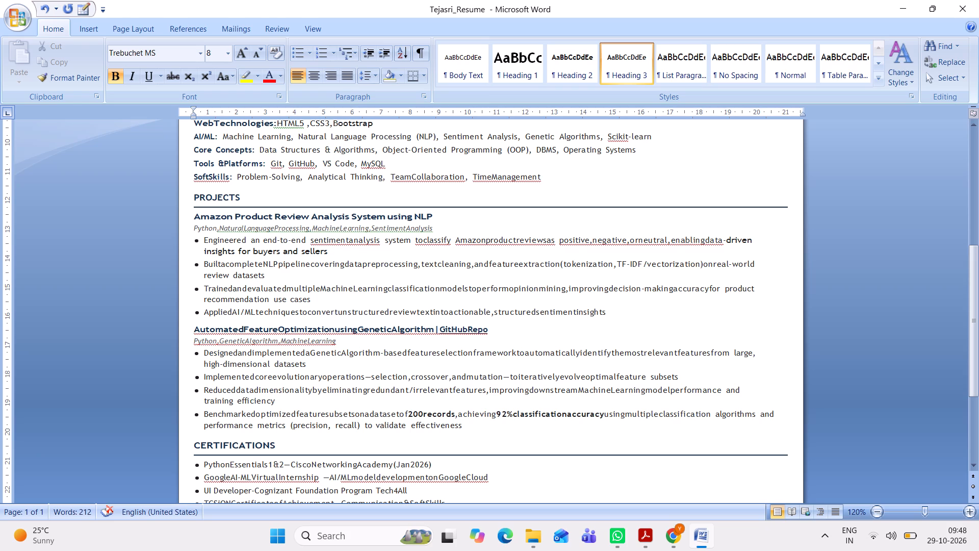
In the italic technologies line under the Amazon project title, insert a space after each of the three commas.
left_click(219, 231)
key("Right")
key("space")
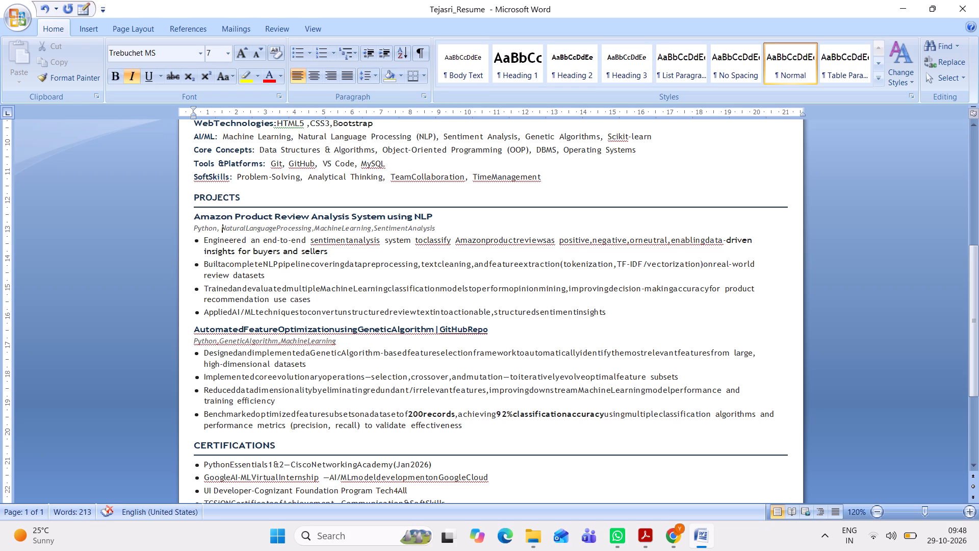
left_click(316, 230)
key("space")
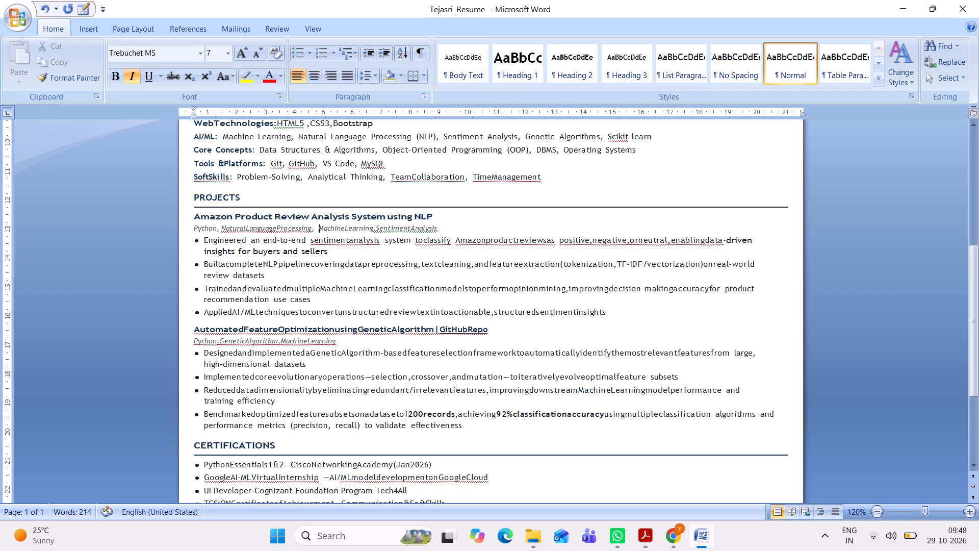
left_click(378, 228)
key("space")
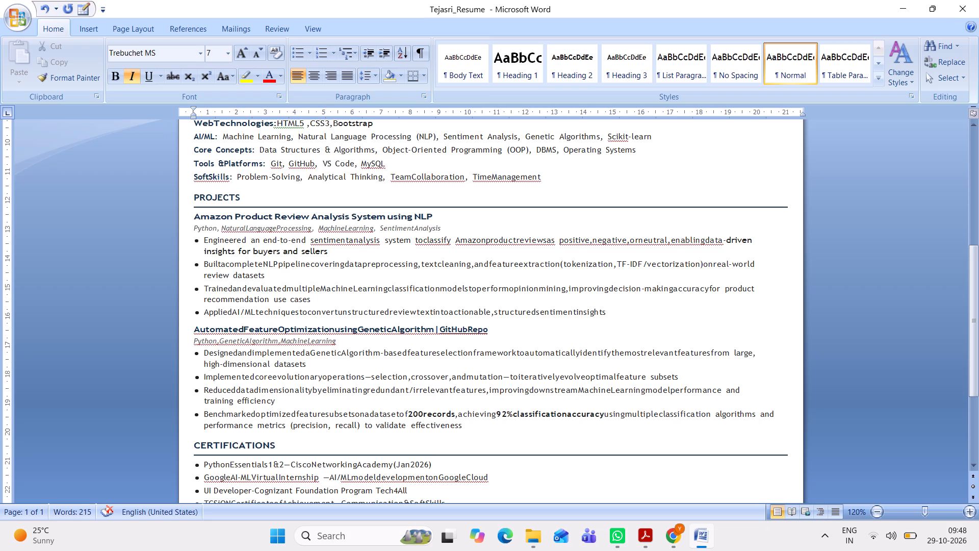
In the Amazon project's first bullet, space the words as "sentiment analysis system to classify Amazon product reviews as".
left_click(349, 241)
key("space")
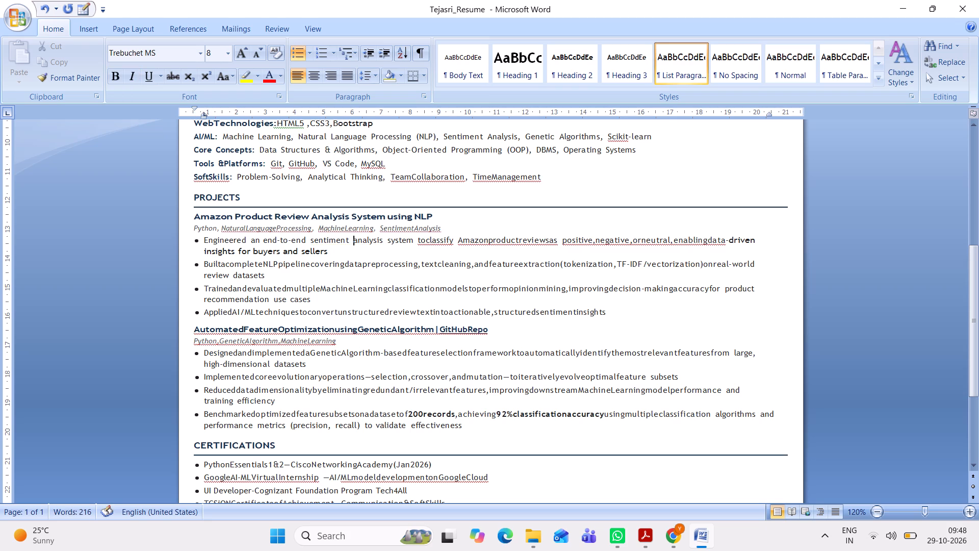
left_click(430, 240)
key("Left")
key("space")
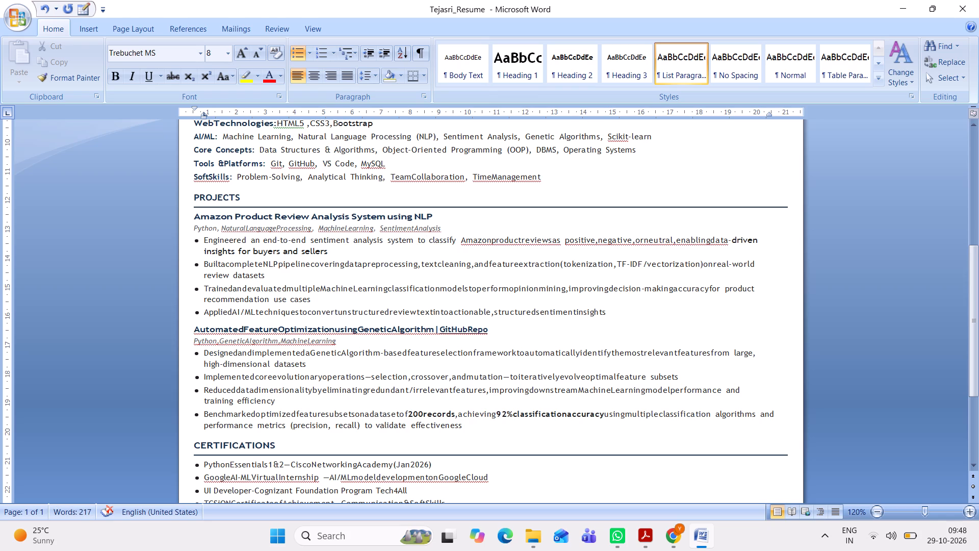
left_click(493, 240)
key("space")
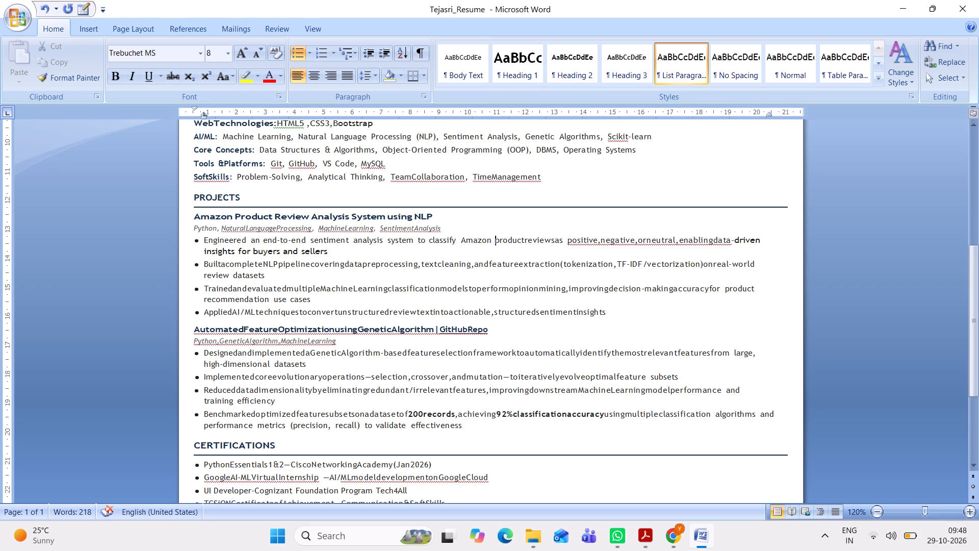
left_click(524, 239)
key("space")
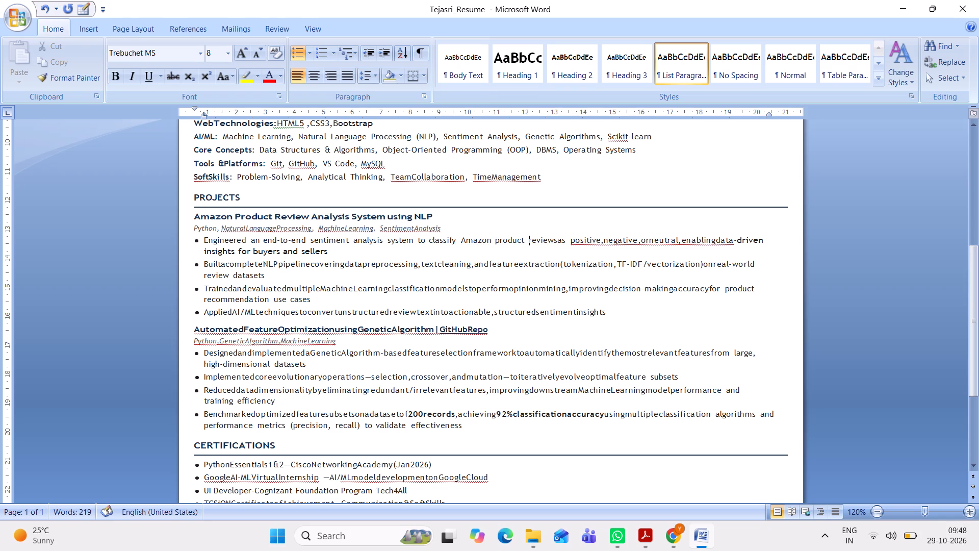
left_click(556, 242)
key("space")
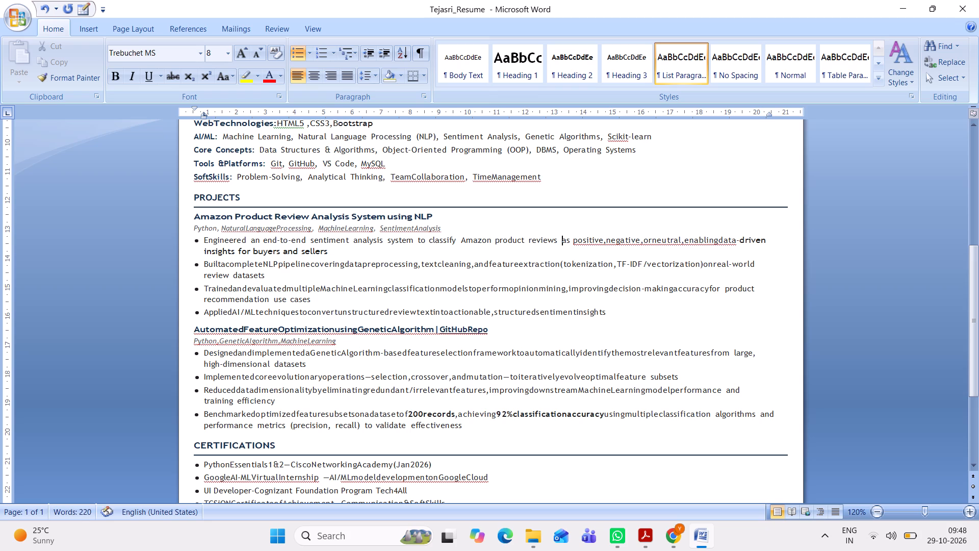
In the same bullet, add spaces so the sentiment list and following words read "positive ,negative, or neutral, enabling data-".
left_click(603, 242)
key("space")
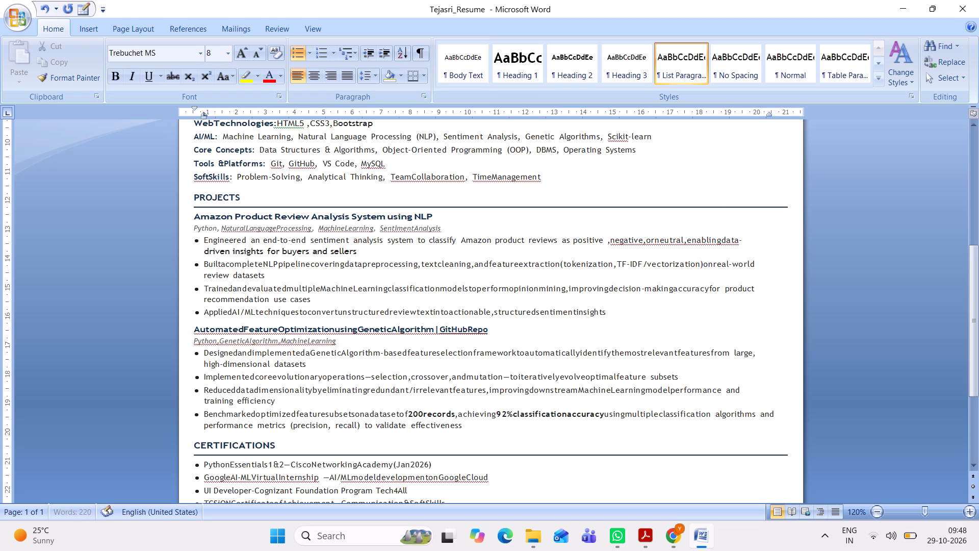
left_click(641, 241)
key("space")
key("BackSpace")
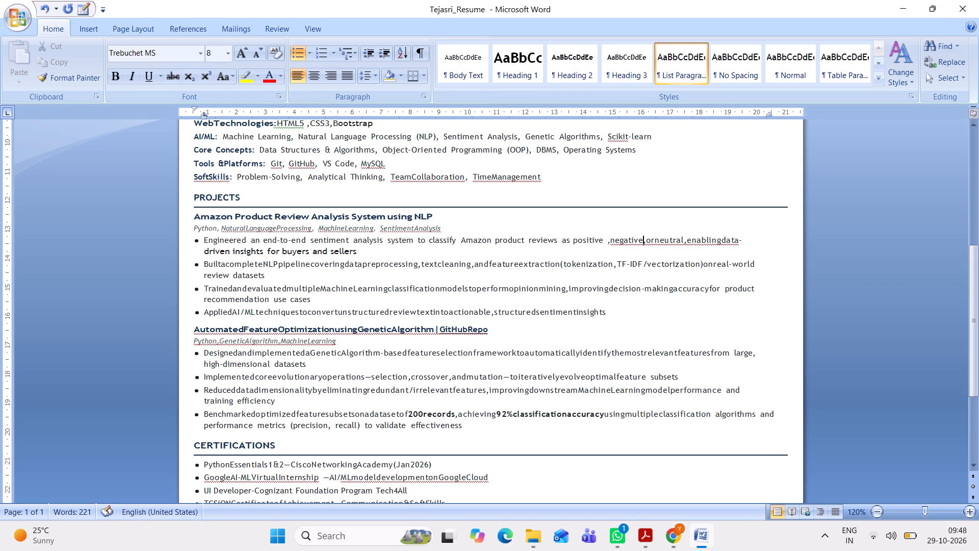
key("Right")
key("space")
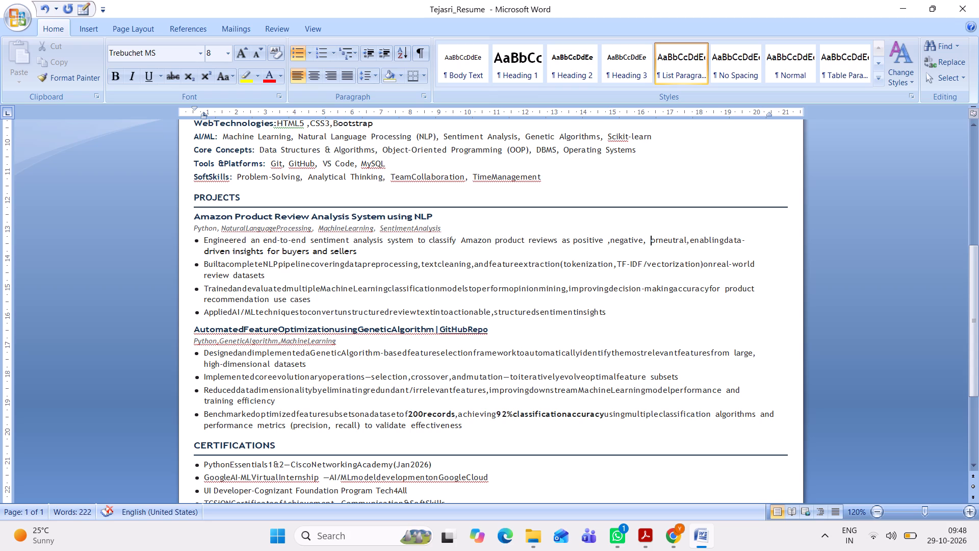
left_click(661, 239)
key("space")
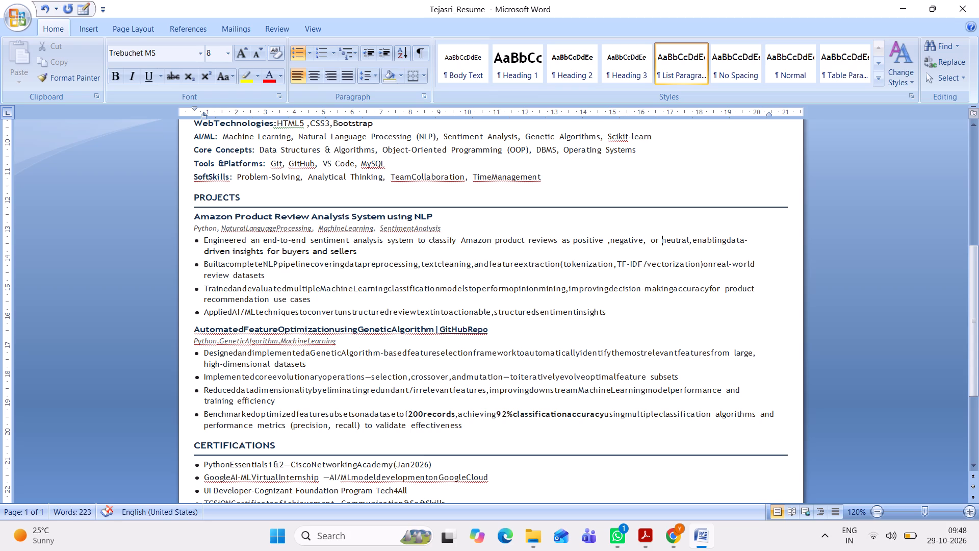
left_click(727, 242)
key("space")
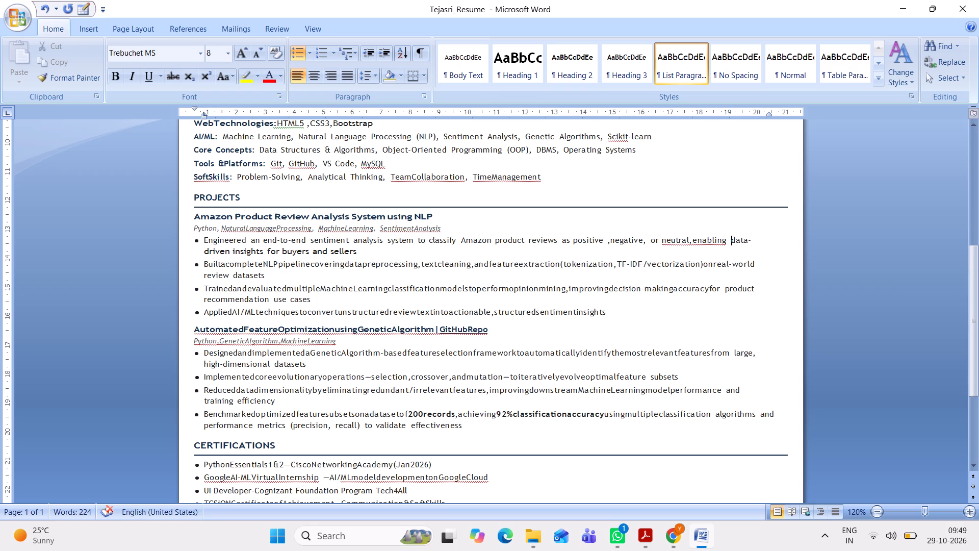
left_click(690, 243)
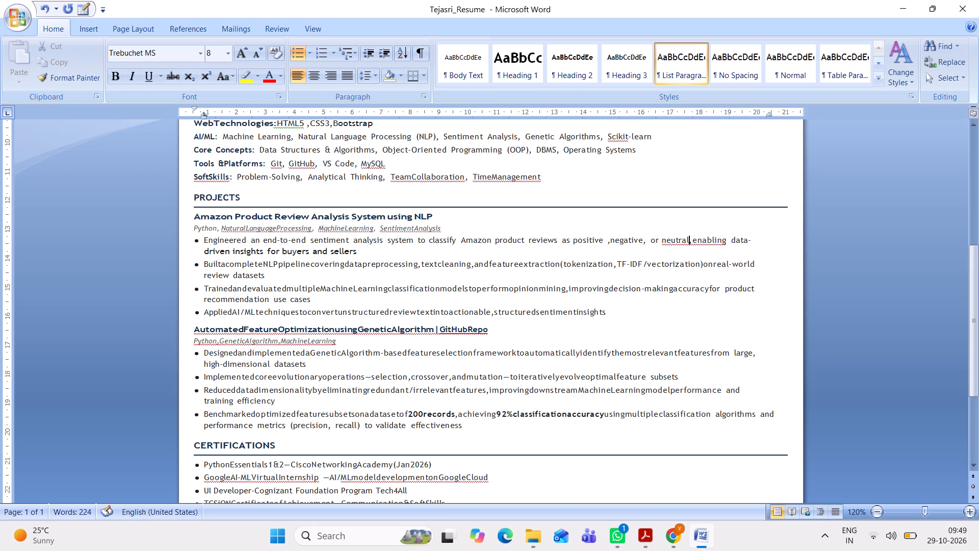
key("Right")
key("space")
Apply bold to "driven insights for buyers and sellers" at the end of the Amazon project's first bullet.
left_click_drag(360, 252, 201, 251)
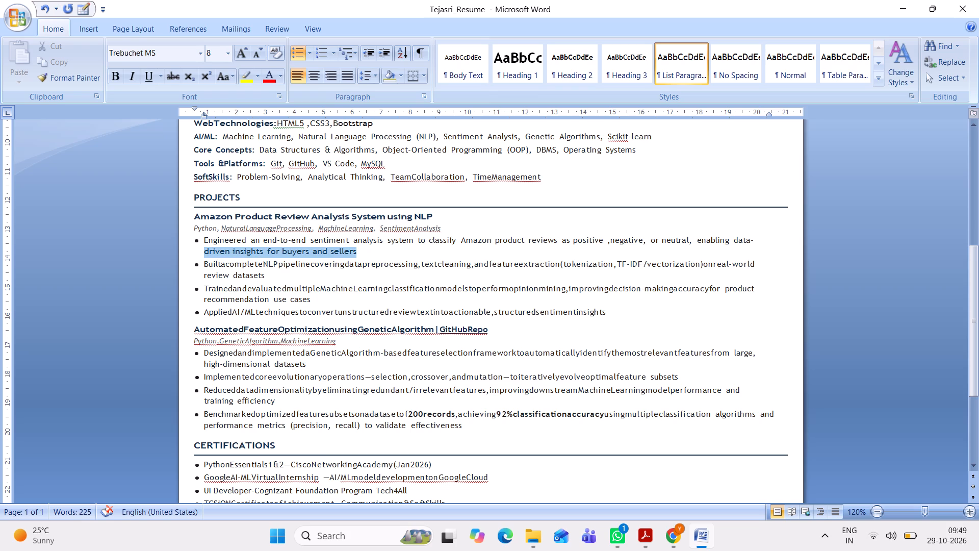
left_click_drag(201, 251, 190, 251)
left_click(197, 233)
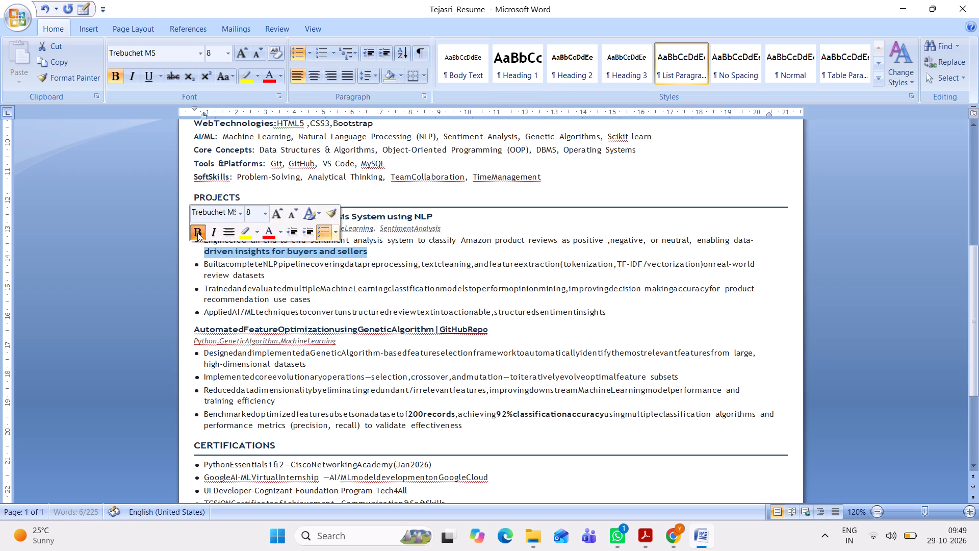
Remove the bold formatting from "driven insights for buyers and sellers" in the Amazon project's first bullet.
left_click(197, 233)
left_click(197, 233)
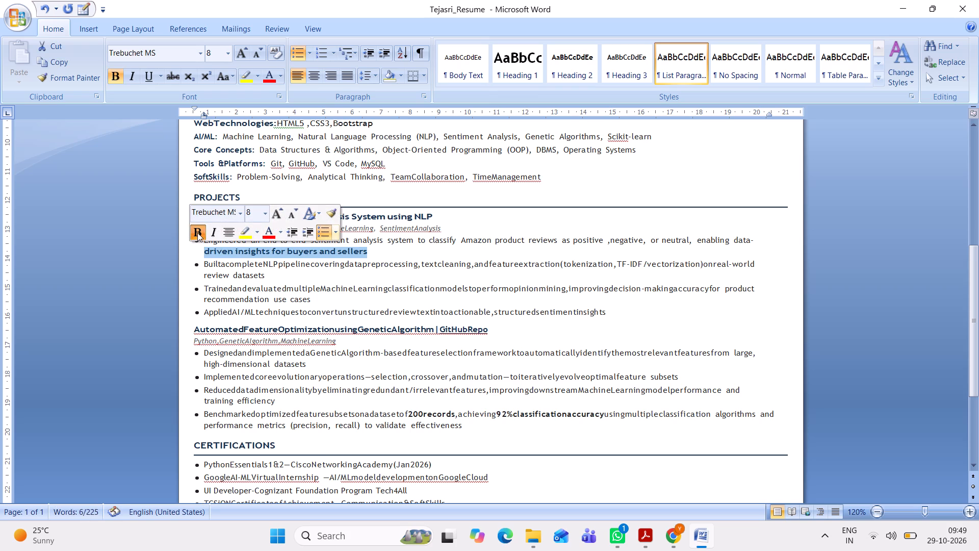
left_click(197, 233)
left_click(280, 274)
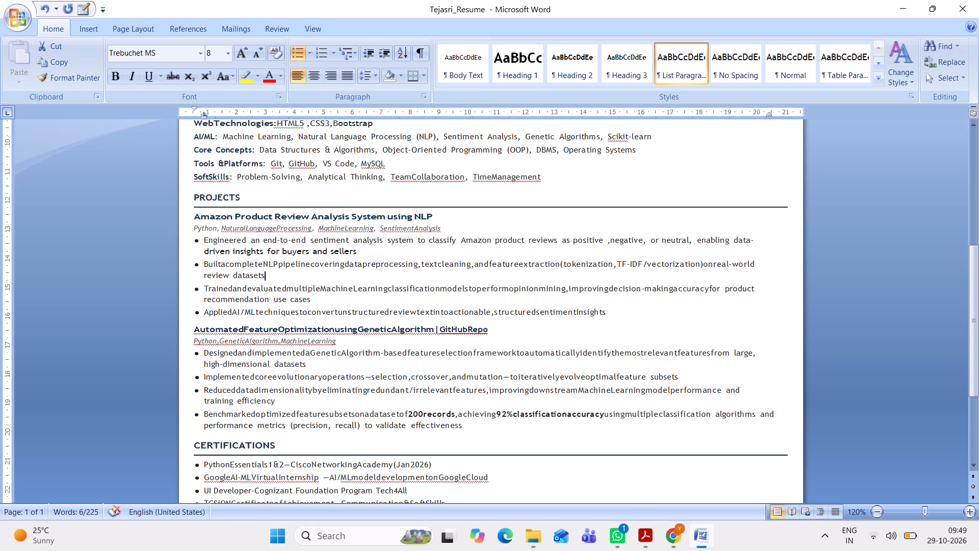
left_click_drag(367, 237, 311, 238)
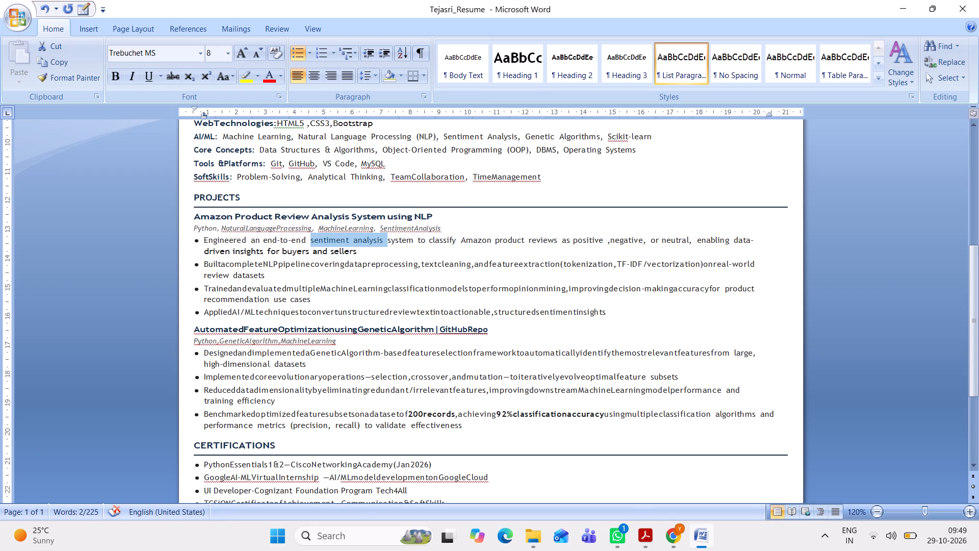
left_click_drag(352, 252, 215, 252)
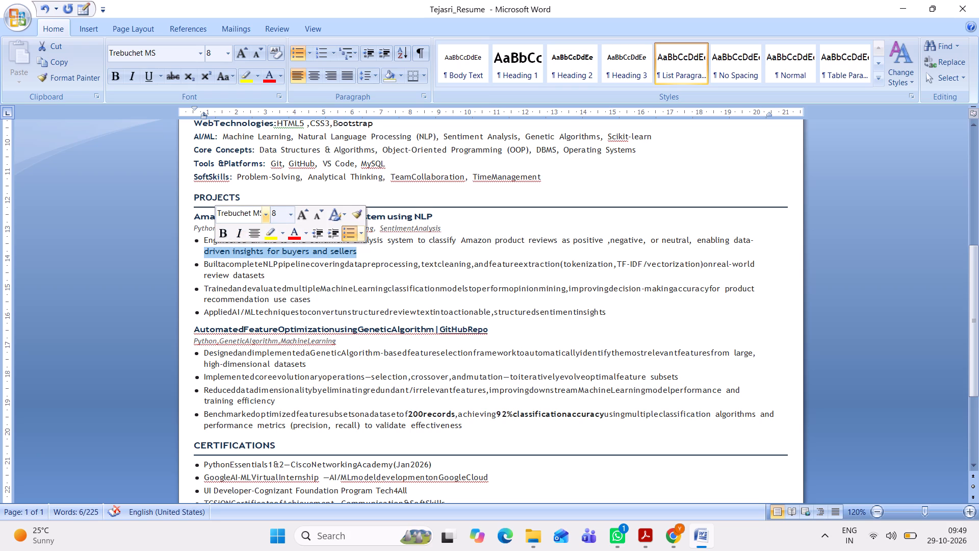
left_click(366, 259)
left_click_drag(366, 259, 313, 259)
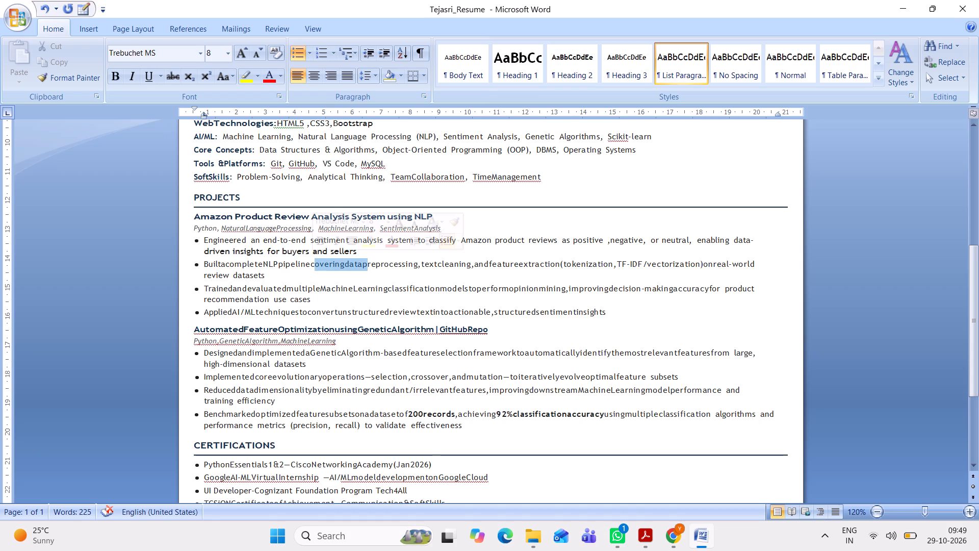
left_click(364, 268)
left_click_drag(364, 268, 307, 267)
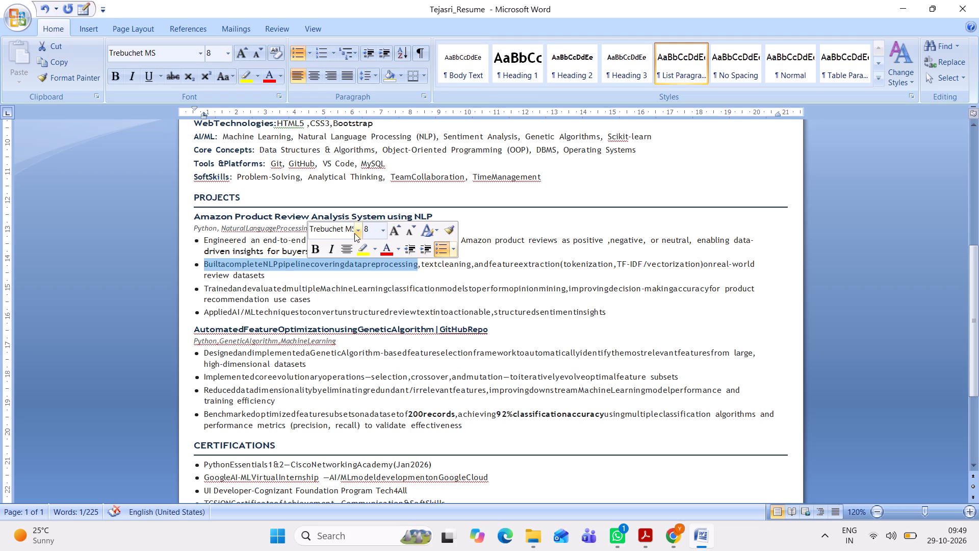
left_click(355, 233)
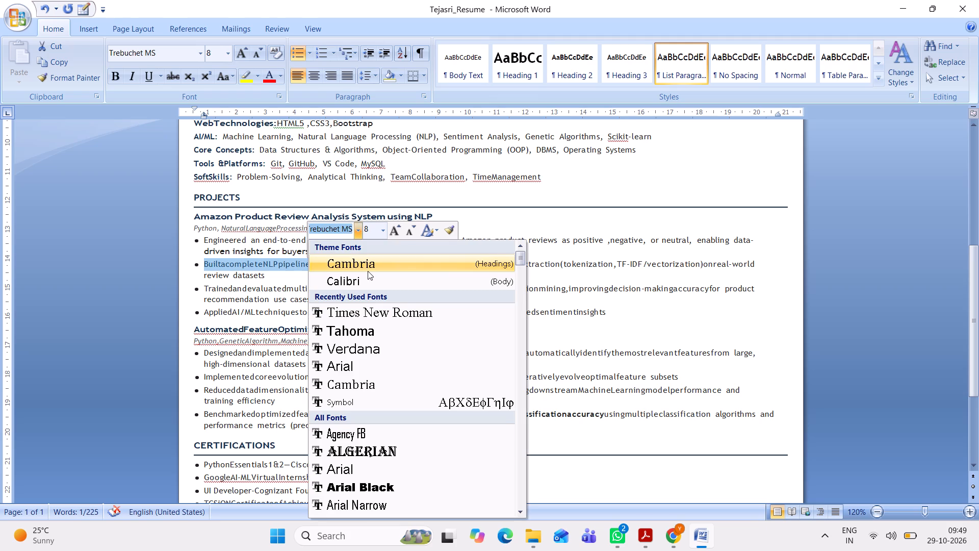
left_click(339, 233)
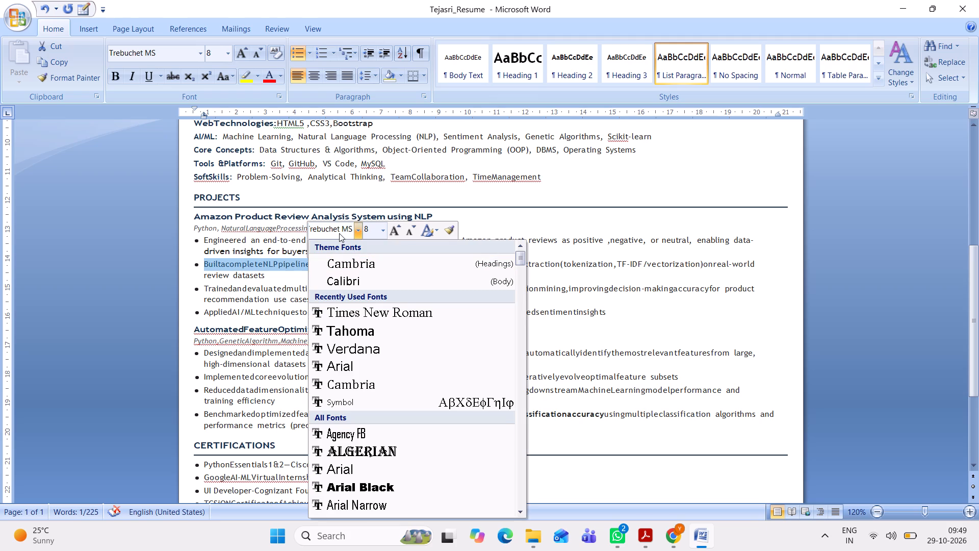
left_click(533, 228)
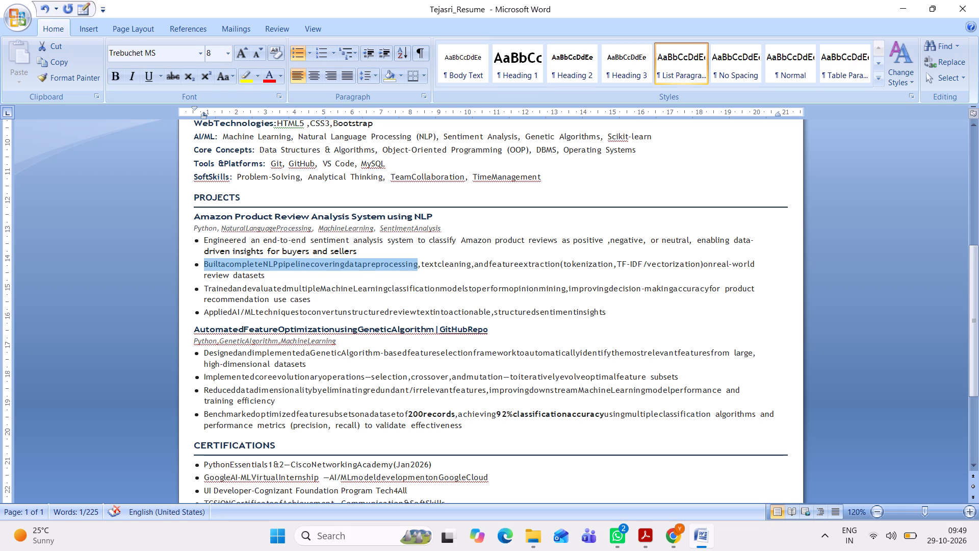
Set the font of "driven insights for buyers and sellers" in the Amazon project's first bullet to Trebuchet MS.
left_click(355, 253)
left_click_drag(355, 253, 223, 268)
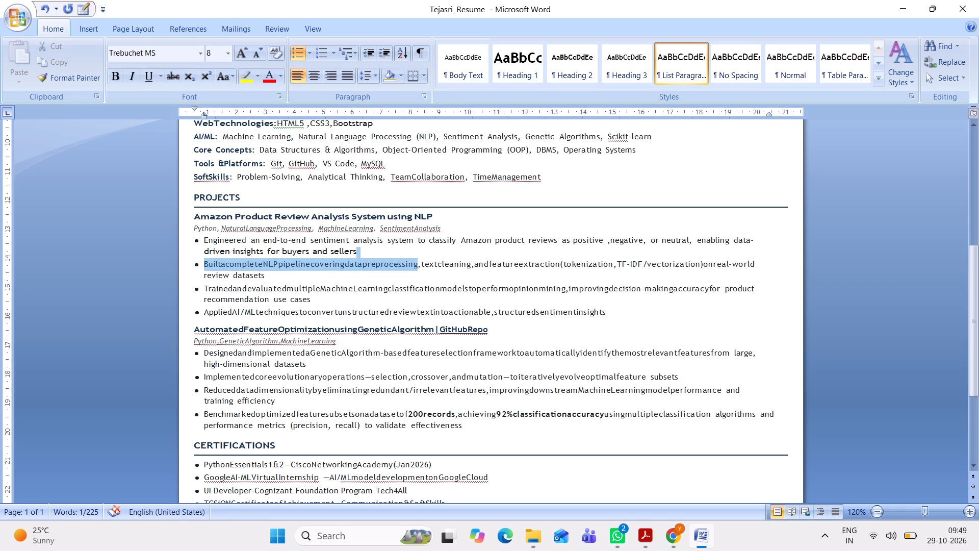
left_click_drag(223, 268, 208, 253)
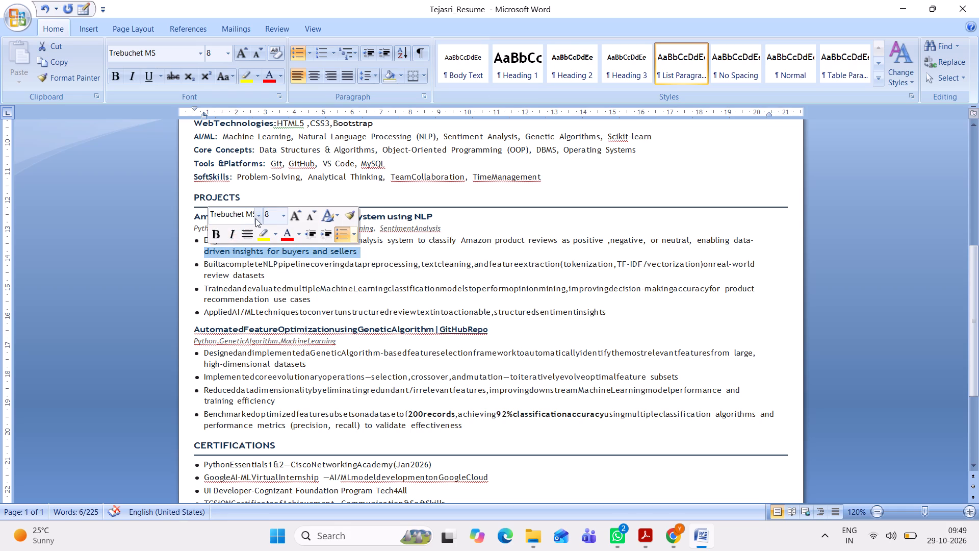
left_click(258, 214)
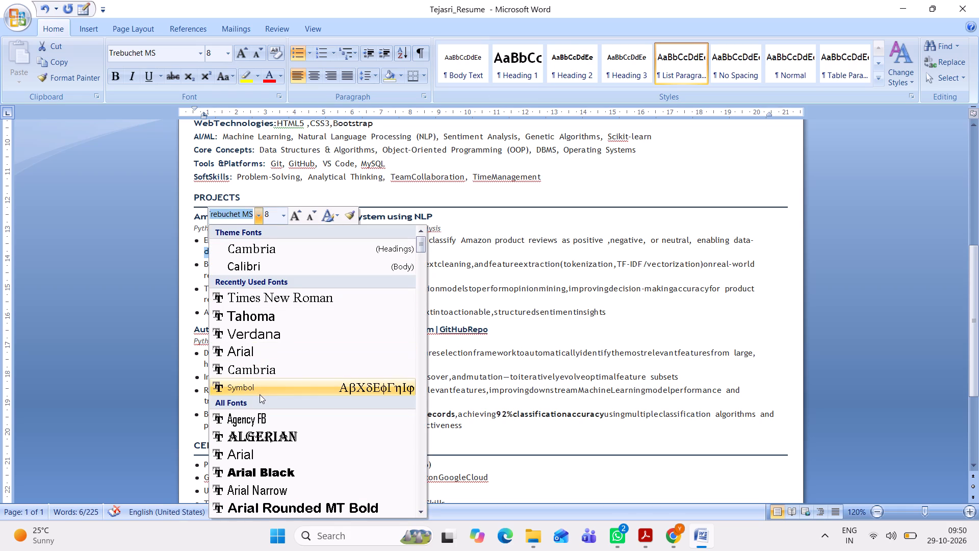
scroll(260, 394, "down", 6)
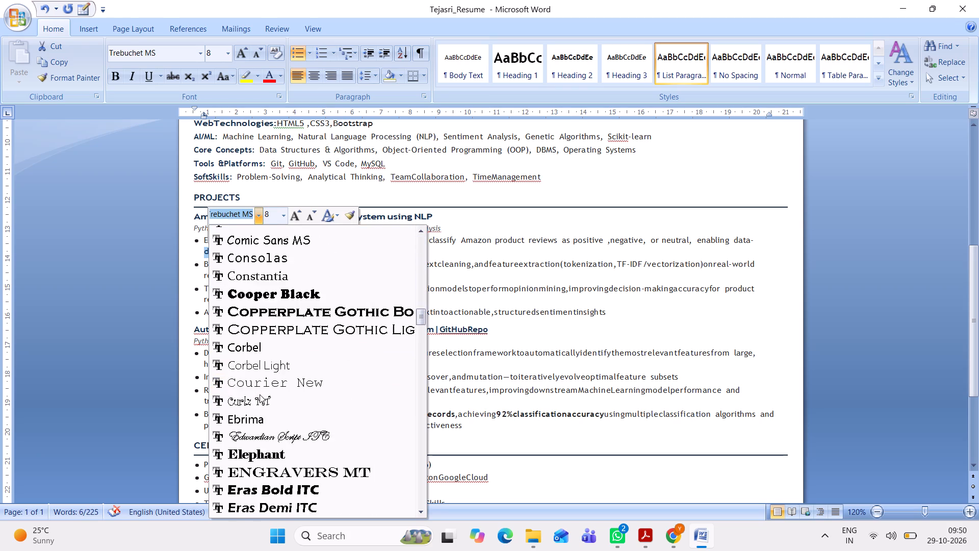
scroll(260, 394, "down", 3)
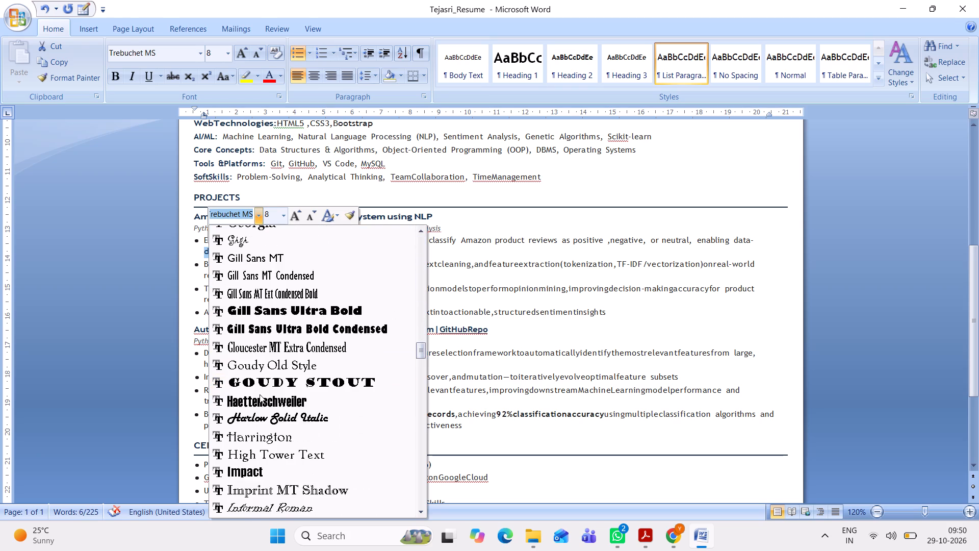
scroll(260, 394, "down", 2)
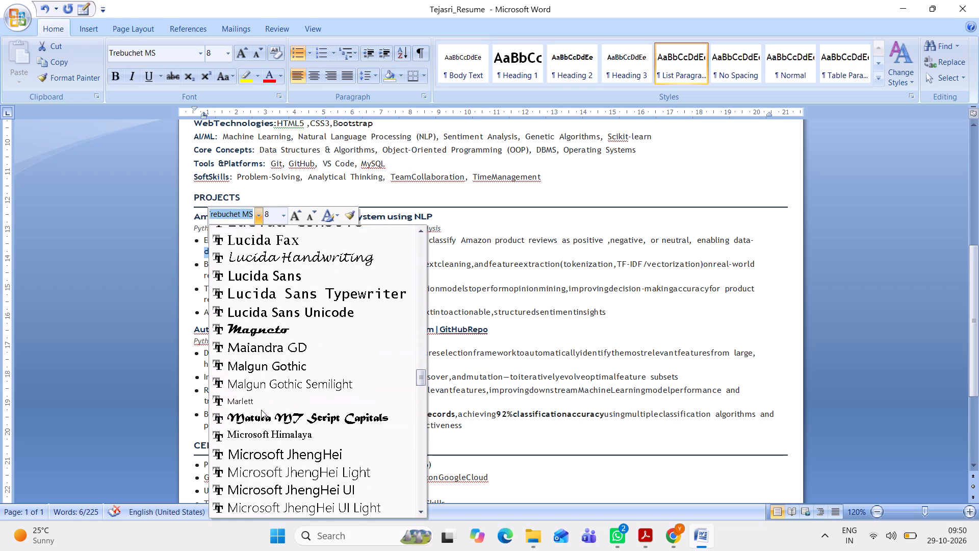
scroll(261, 410, "down", 4)
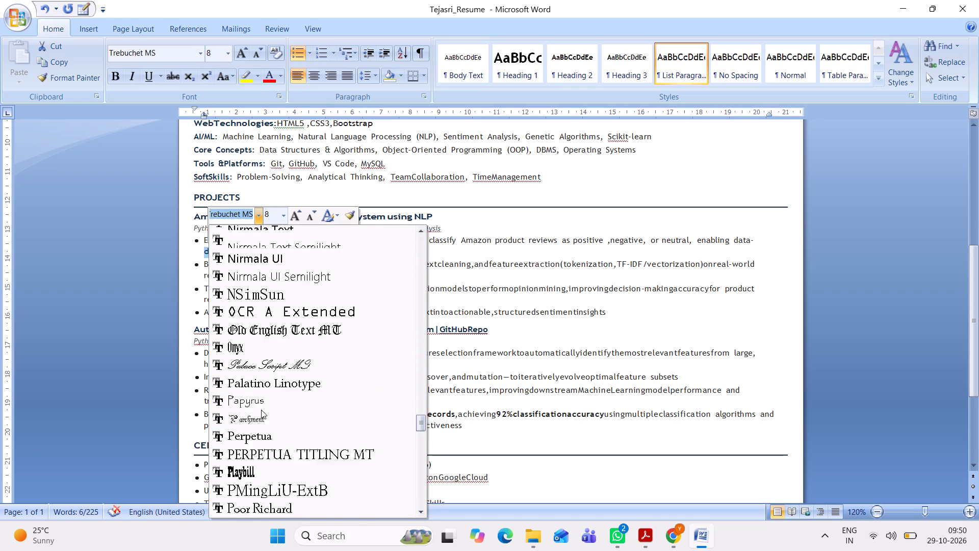
scroll(261, 410, "down", 4)
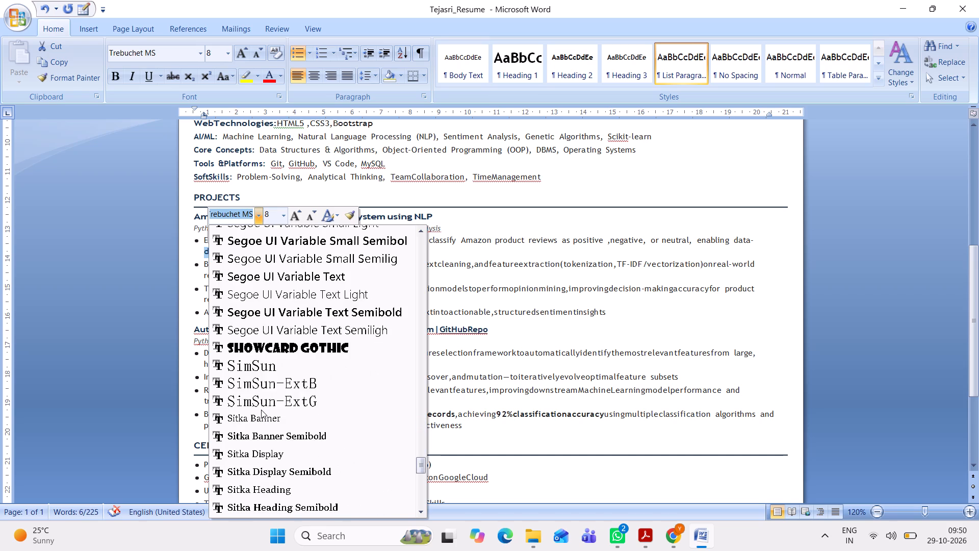
scroll(261, 410, "down", 4)
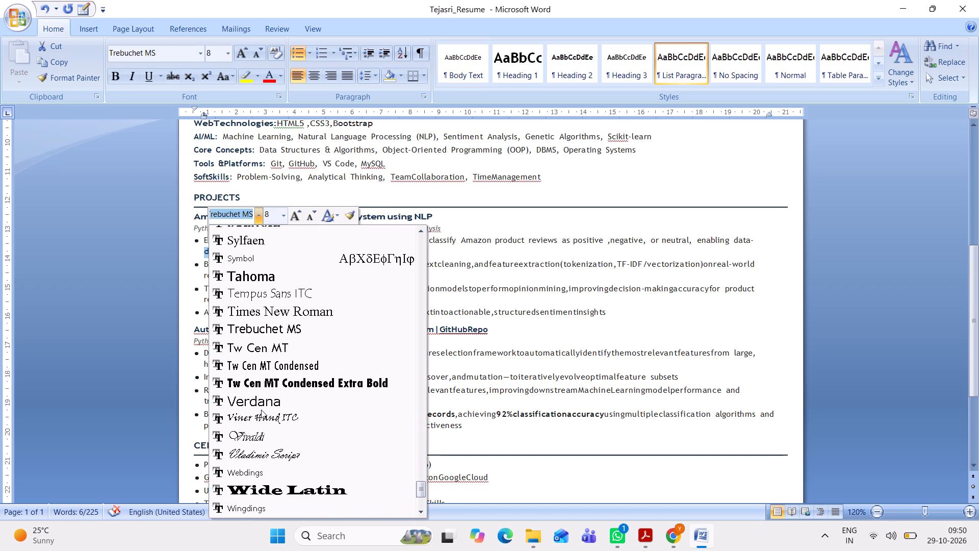
left_click(272, 334)
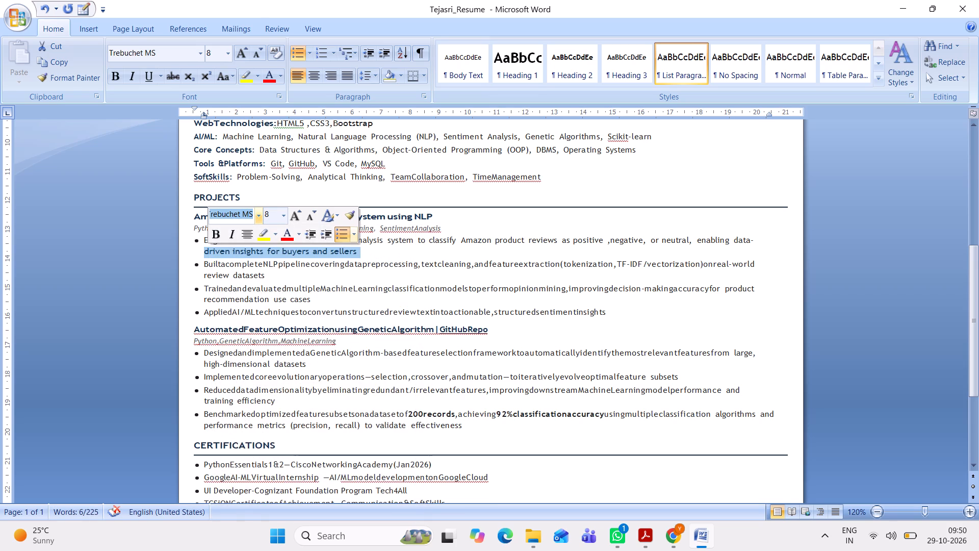
left_click(292, 303)
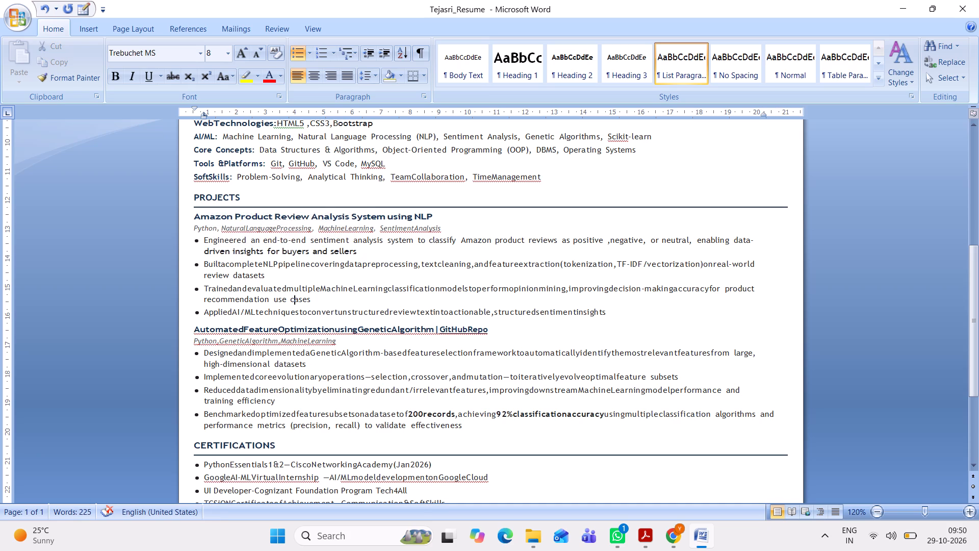
Apply the Trebuchet MS font to the Amazon project's third bullet, about training and evaluating the classification models.
left_click_drag(264, 287, 351, 297)
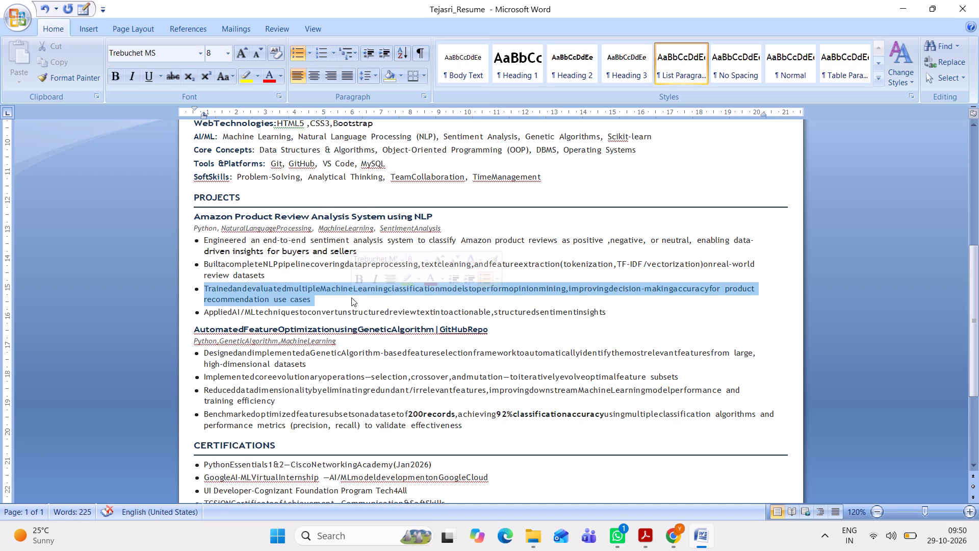
left_click(372, 299)
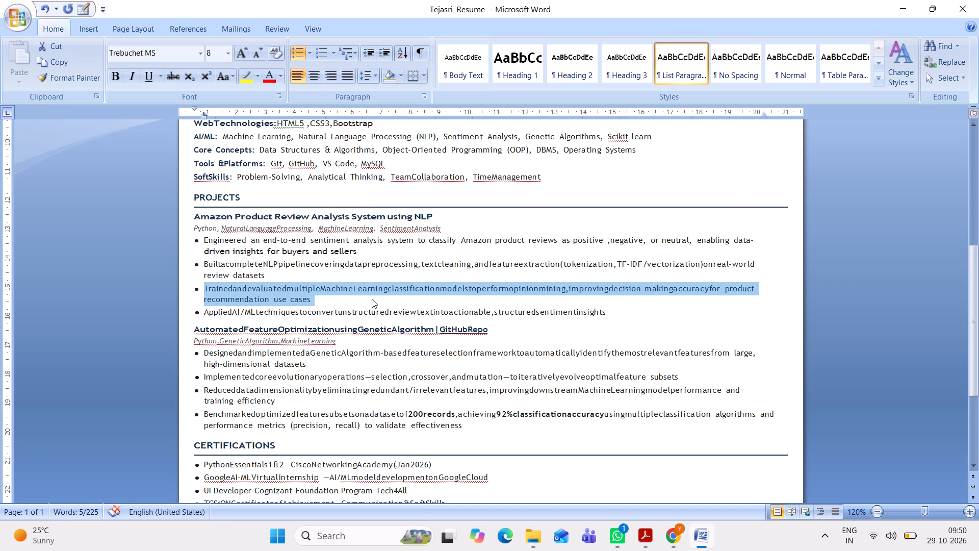
left_click_drag(372, 299, 276, 273)
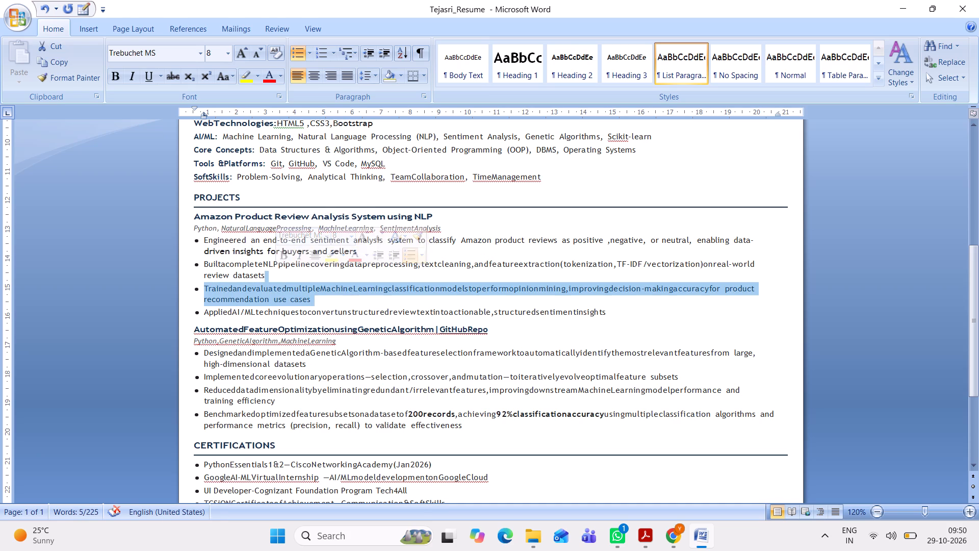
left_click(326, 235)
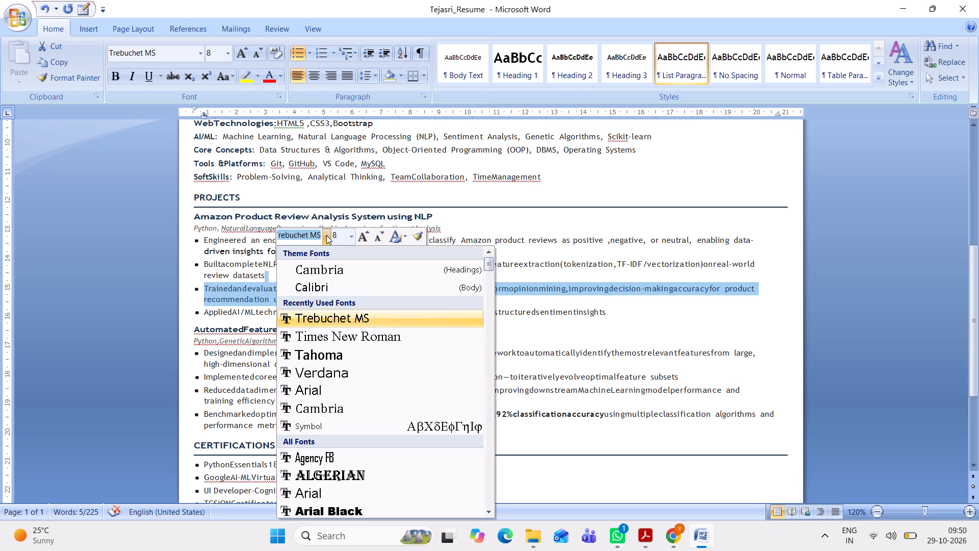
left_click(316, 318)
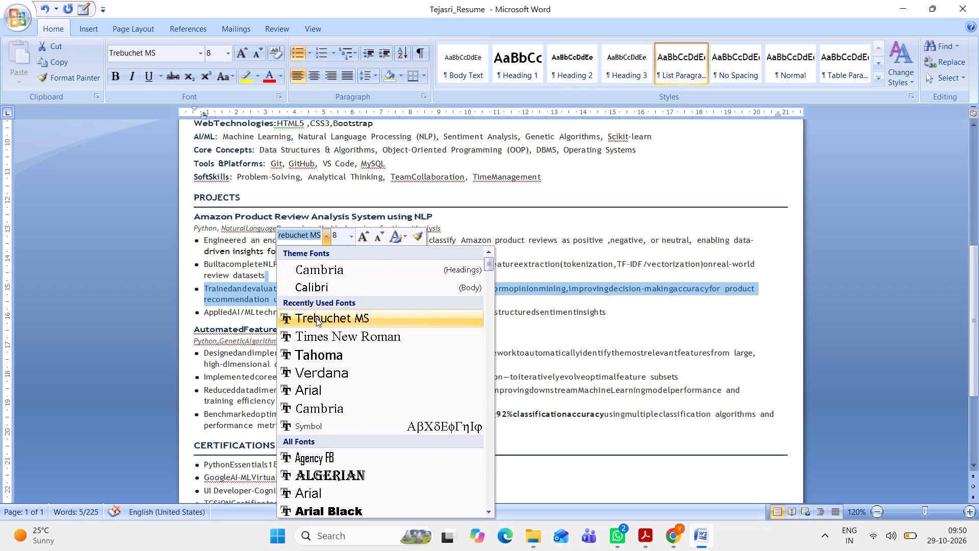
left_click(316, 318)
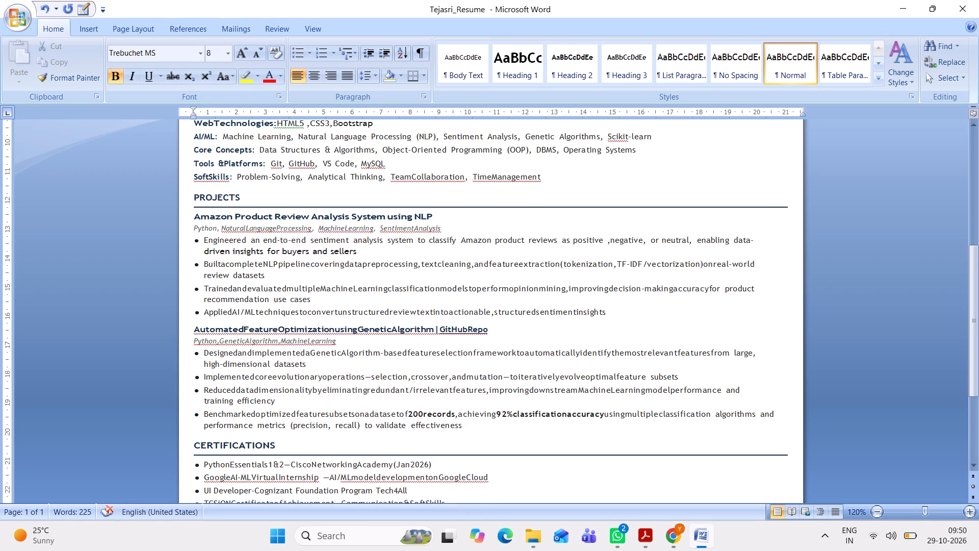
Apply the Trebuchet MS font to the whole first bullet of the Amazon project.
left_click_drag(203, 252, 324, 259)
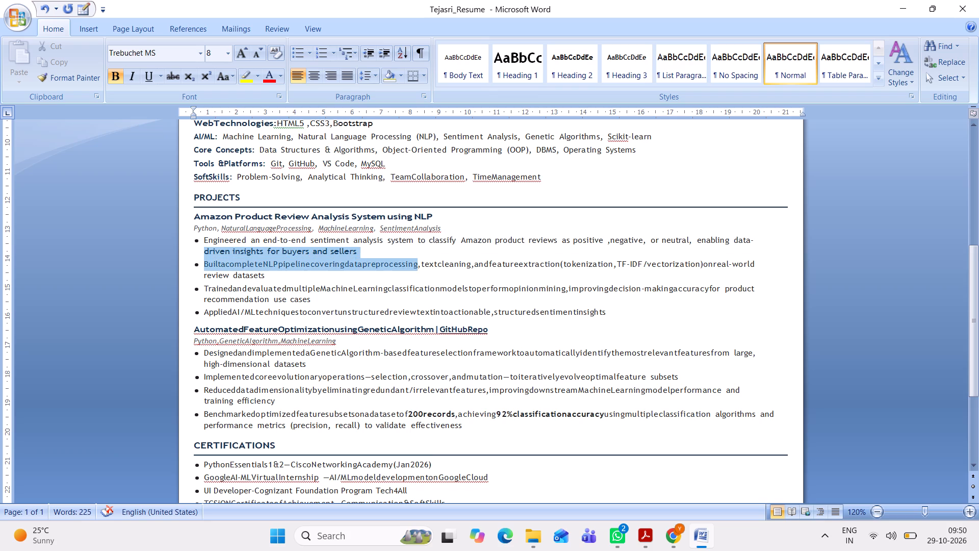
left_click_drag(324, 259, 355, 254)
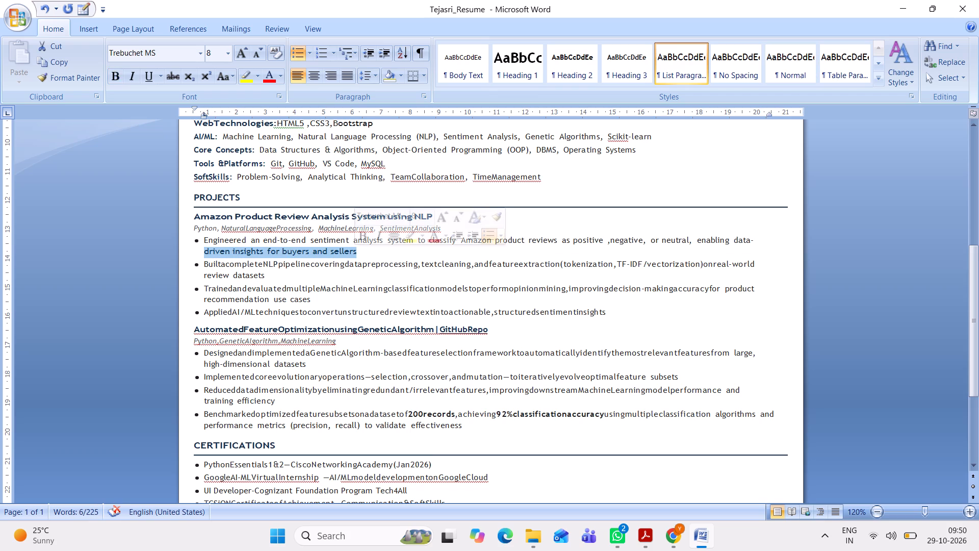
left_click(362, 253)
left_click_drag(362, 253, 214, 243)
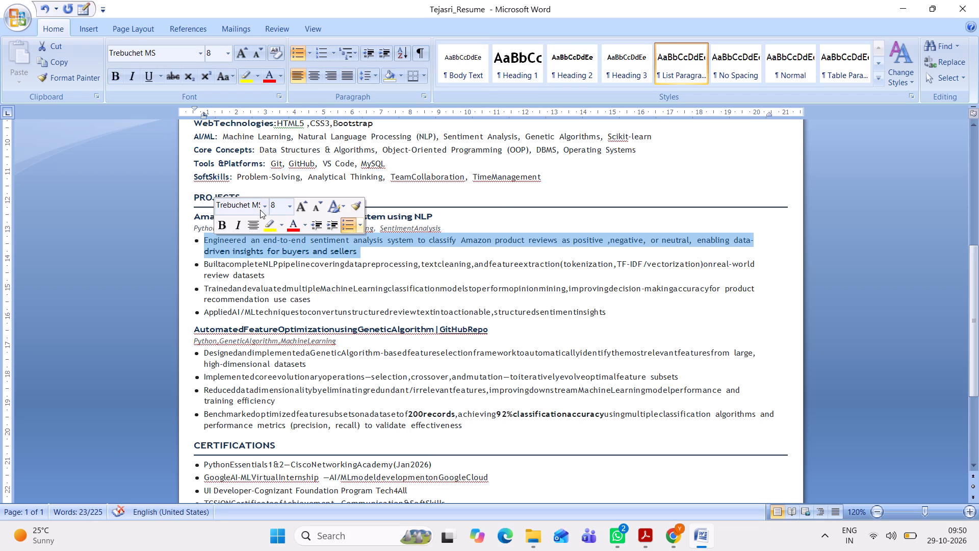
left_click(262, 209)
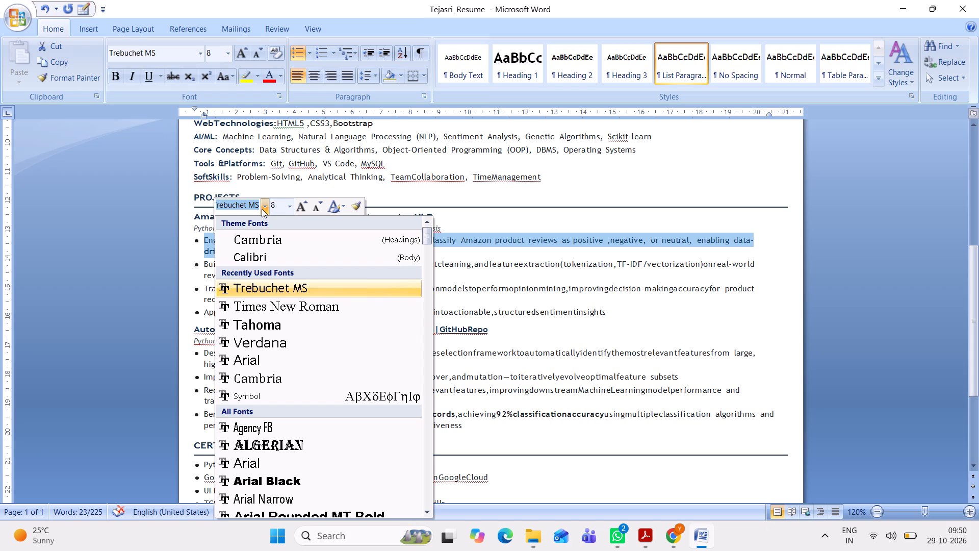
left_click(269, 290)
left_click(243, 255)
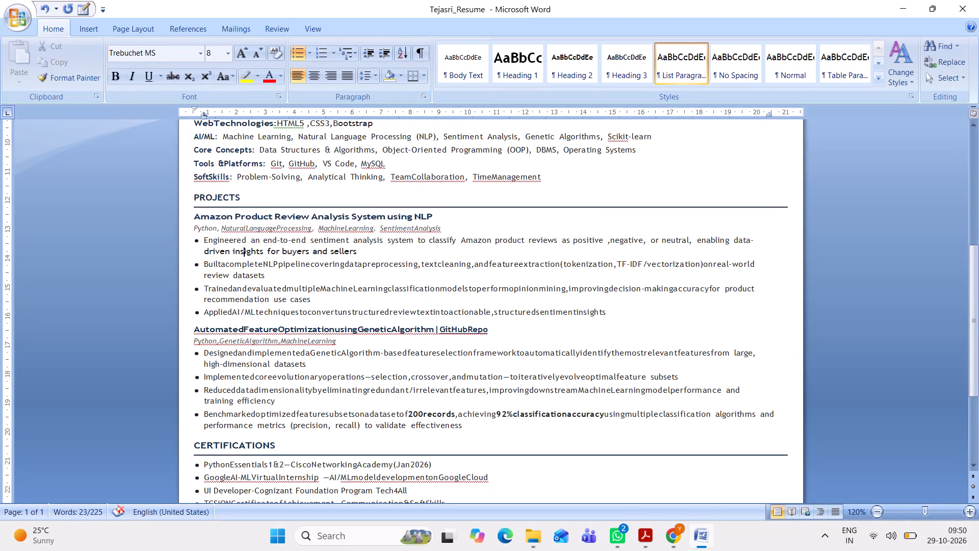
In the italic technologies line under the Amazon project title, insert a space between "Natural" and "Language".
left_click(246, 228)
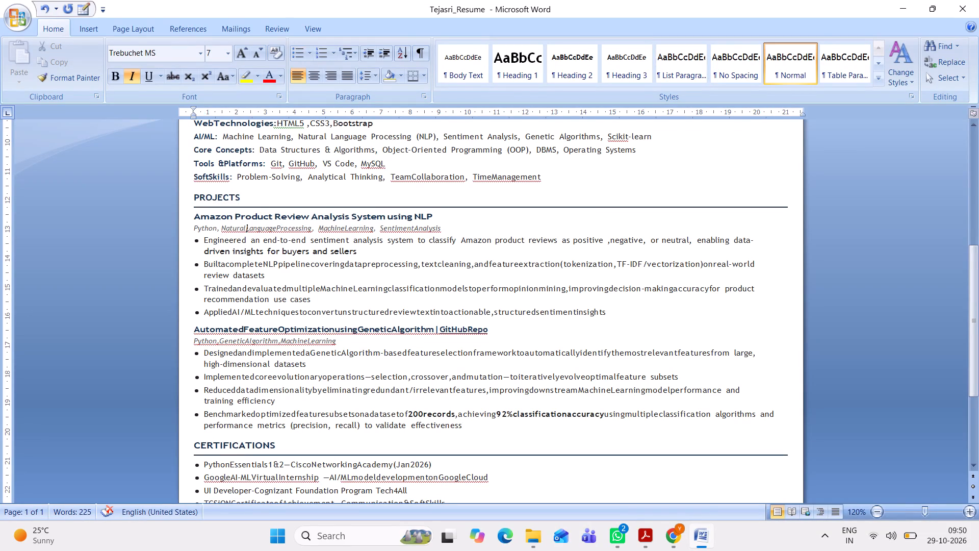
key("Left")
key("space")
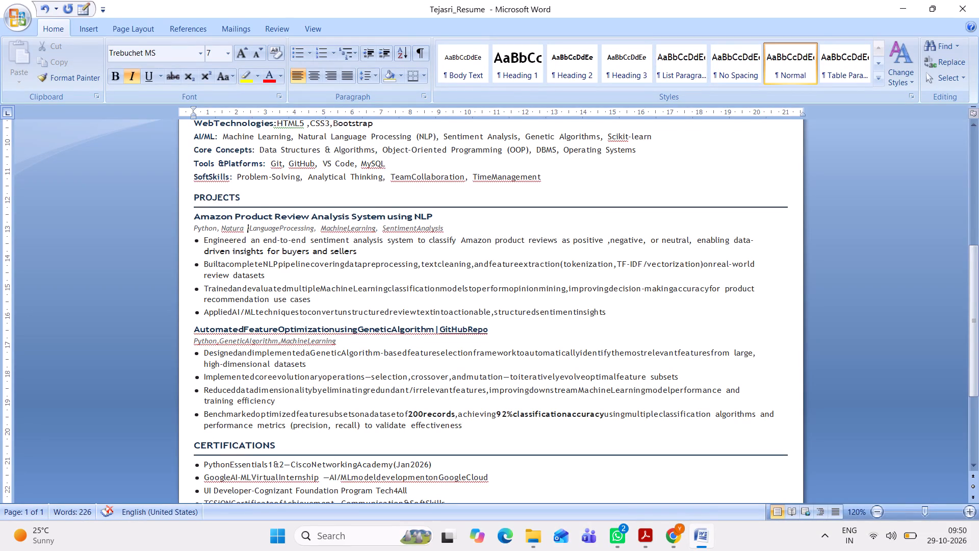
key("BackSpace")
key("Right")
key("space")
In the italic technologies line under the Amazon project title, insert a space between "Language" and "Processing".
key("Right")
key("Right")
key("Right")
key("Right")
key("Right")
key("Right")
key("Right")
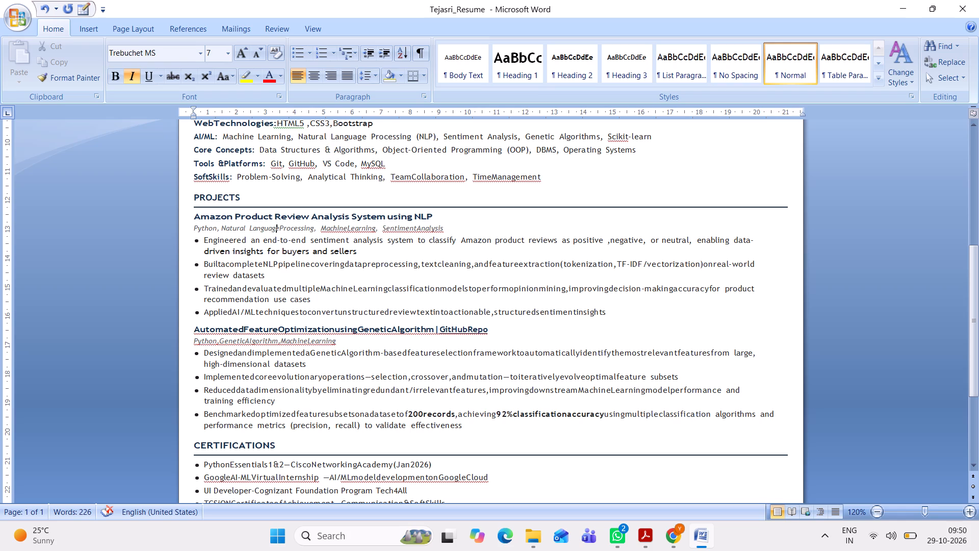
key("Right")
key("space")
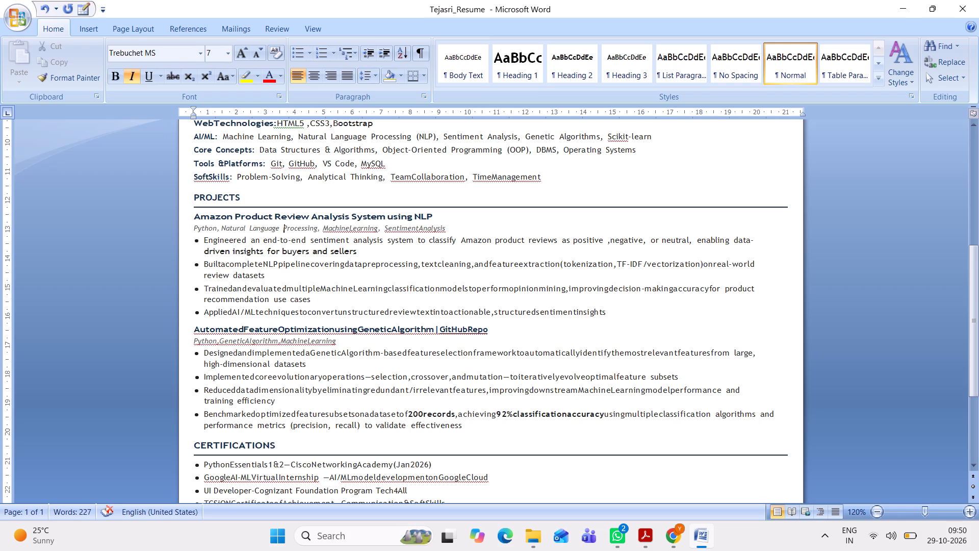
In the Amazon project's second bullet, insert the missing spaces so the opening reads "Built a complete" followed by a space before "NLP".
scroll(313, 261, "down", 1)
left_click(222, 266)
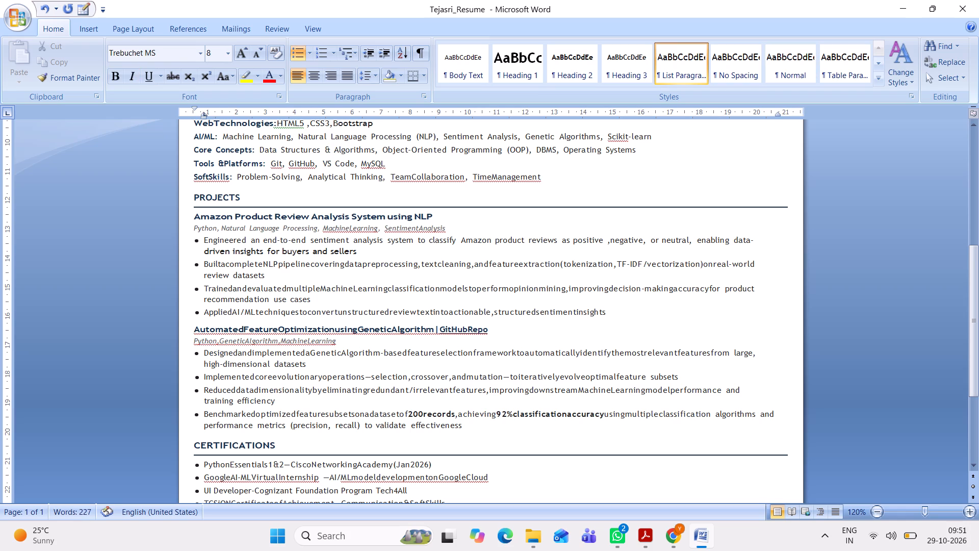
key("space")
key("Right")
key("space")
key("Right")
key("Right")
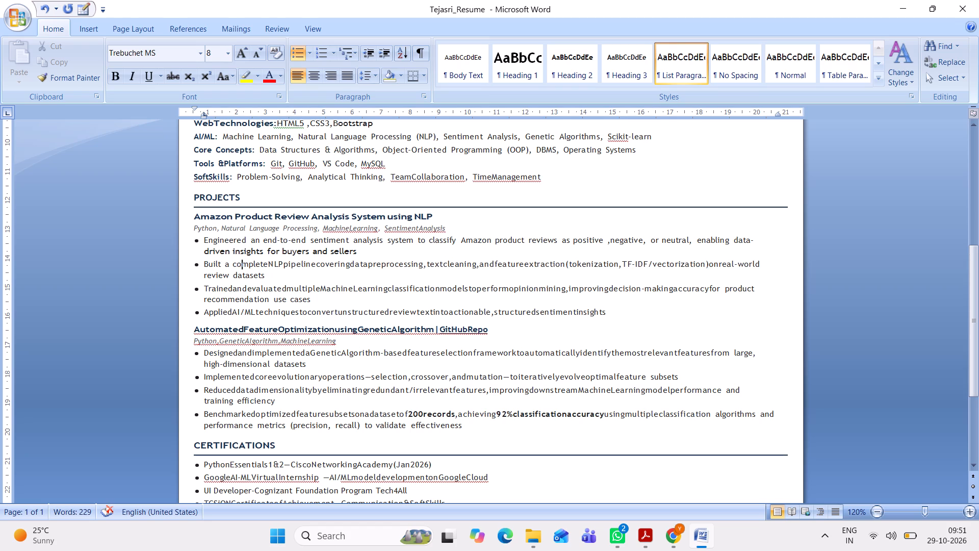
key("Right")
key("Right")
key("Right")
key("Right")
key("Right")
key("Right")
key("space")
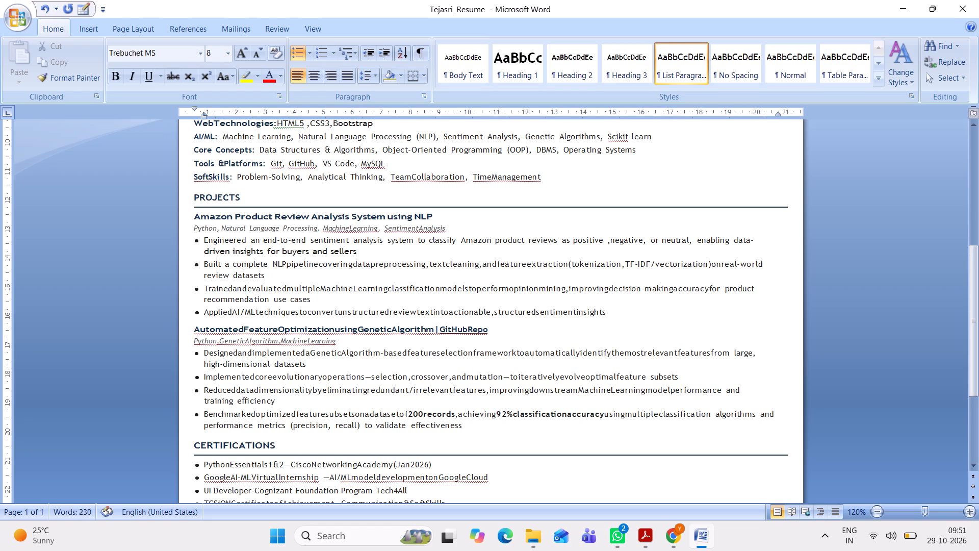
In the Amazon project's second bullet, insert spaces between "NLP" and "pipeline" and between "pipeline" and "covering".
key("Insert")
key("Right")
key("Right")
key("Right")
key("space")
key("Right")
key("Right")
key("Right")
key("Right")
key("Right")
key("Right")
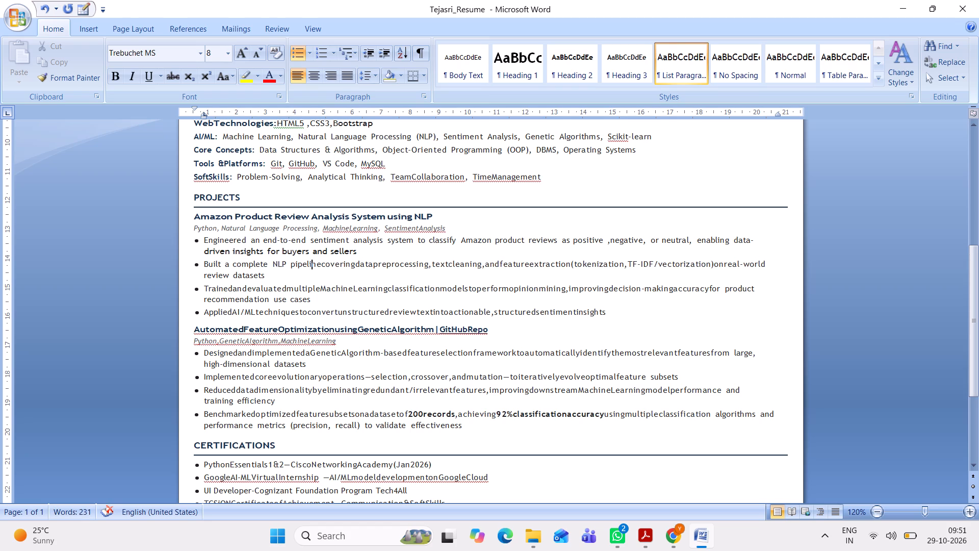
key("Right")
key("Right")
key("space")
In the Amazon project's second bullet, insert spaces so "covering data preprocessing" reads as separate words.
key("Right")
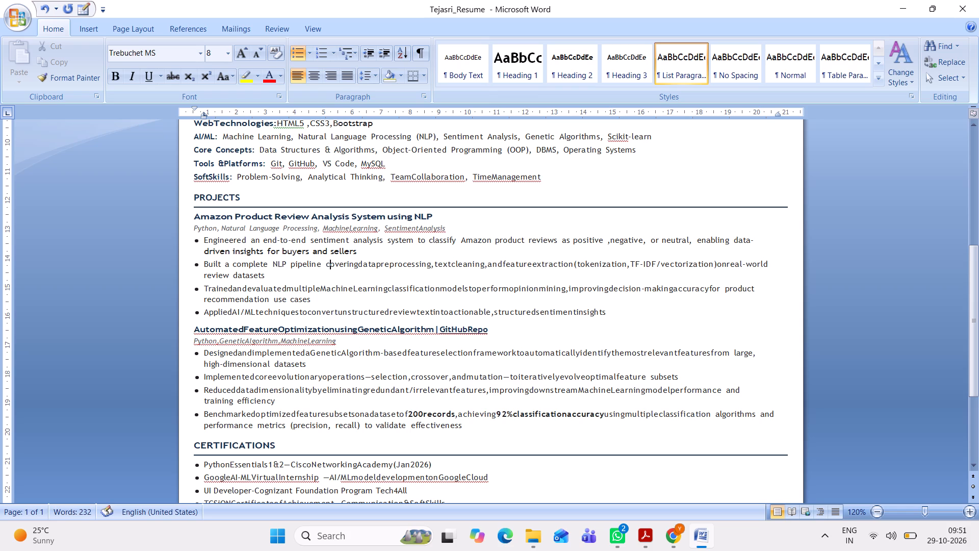
key("Right")
key("Right")
key("Right")
key("Right")
key("Right")
key("Right")
key("Right")
key("space")
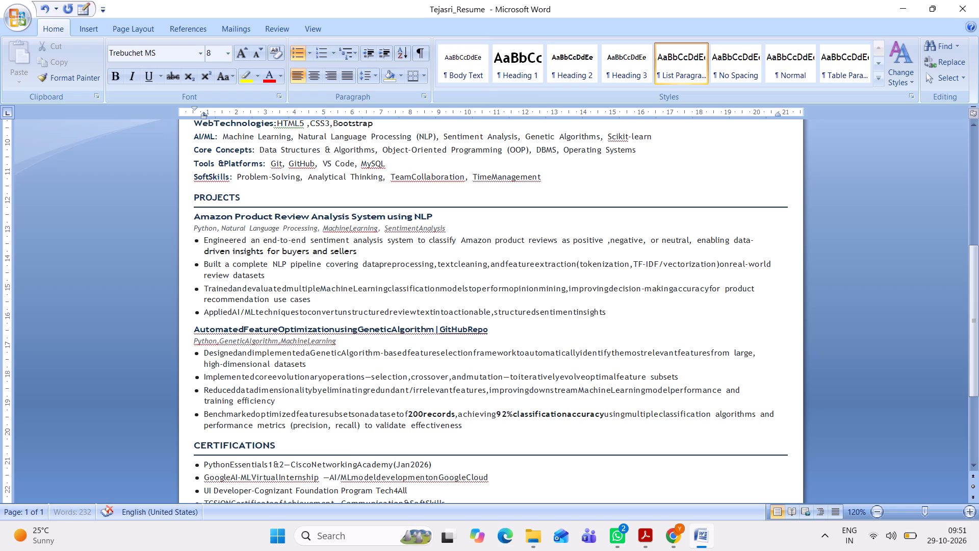
key("Right")
key("Right")
key("Right")
key("Right")
key("Right")
key("Left")
key("space")
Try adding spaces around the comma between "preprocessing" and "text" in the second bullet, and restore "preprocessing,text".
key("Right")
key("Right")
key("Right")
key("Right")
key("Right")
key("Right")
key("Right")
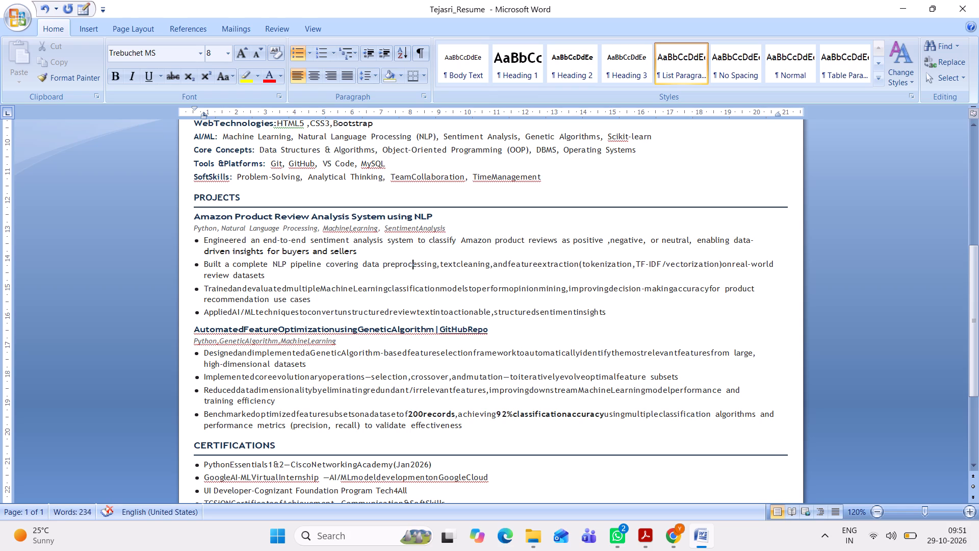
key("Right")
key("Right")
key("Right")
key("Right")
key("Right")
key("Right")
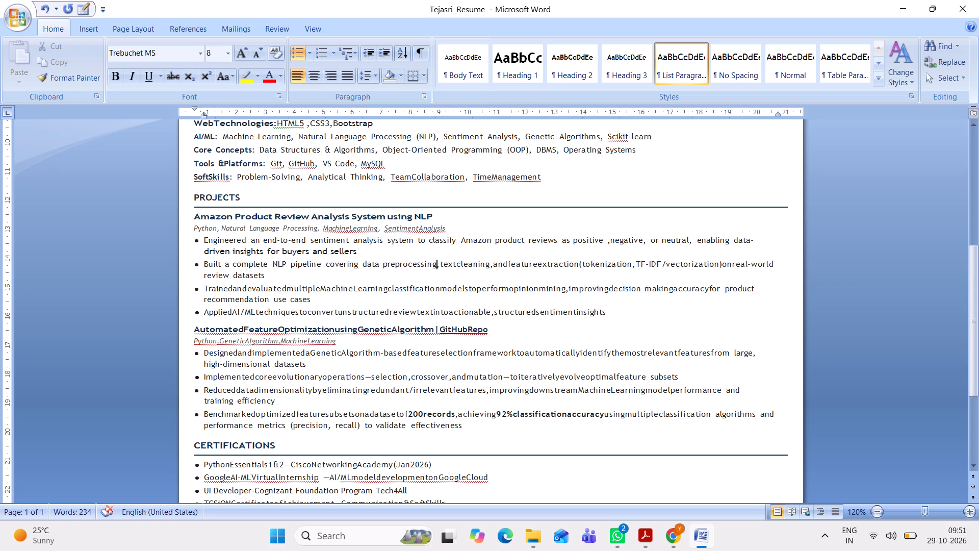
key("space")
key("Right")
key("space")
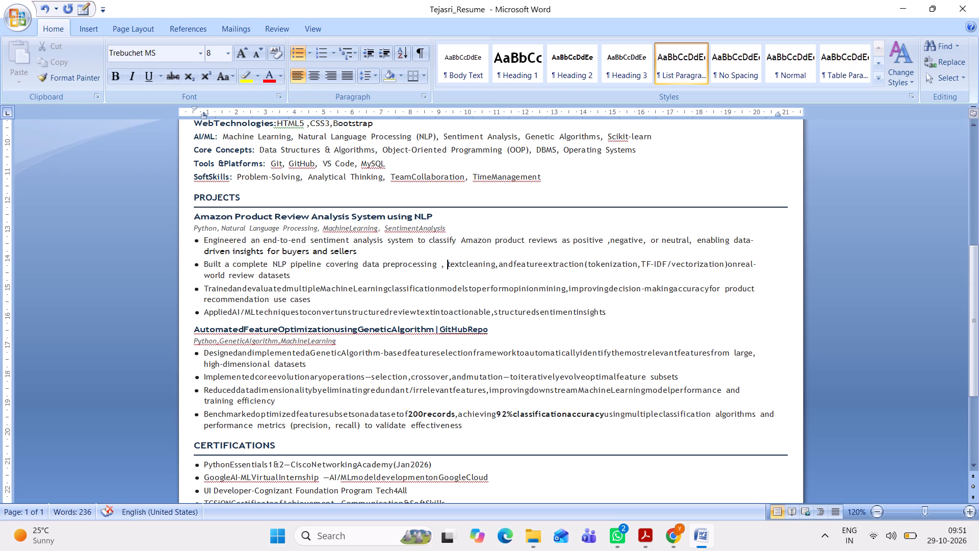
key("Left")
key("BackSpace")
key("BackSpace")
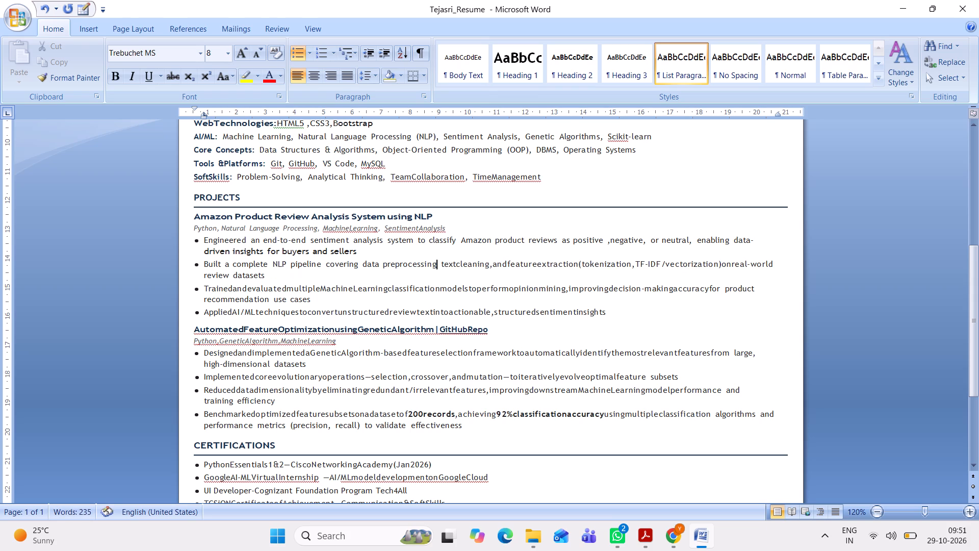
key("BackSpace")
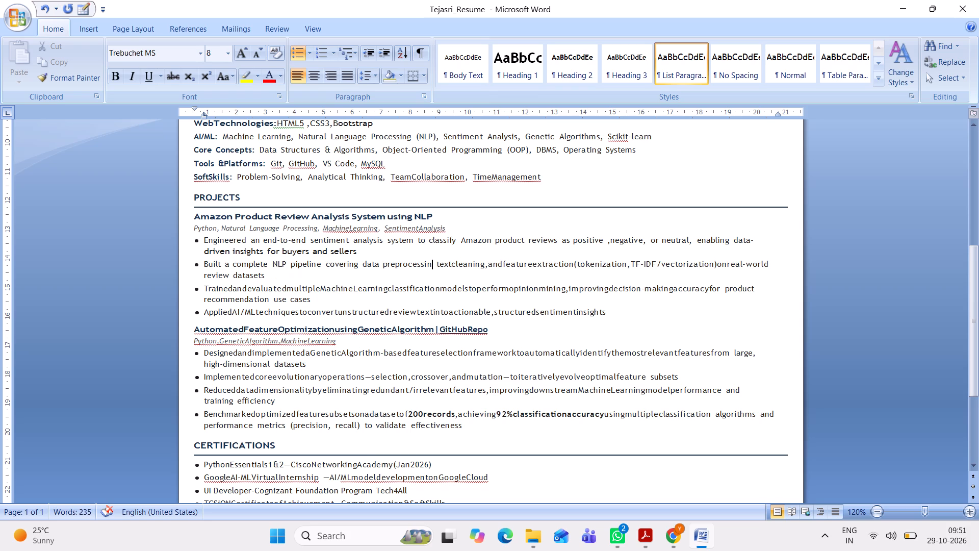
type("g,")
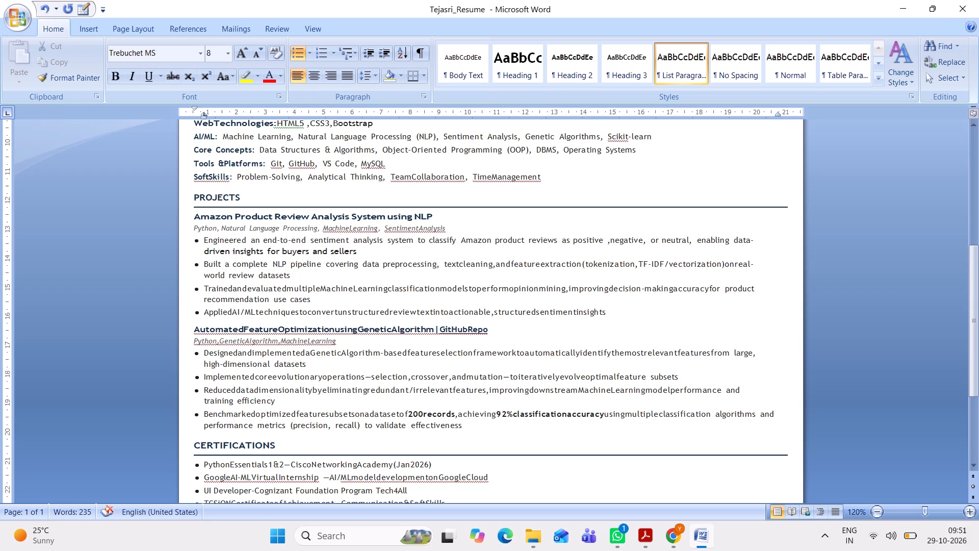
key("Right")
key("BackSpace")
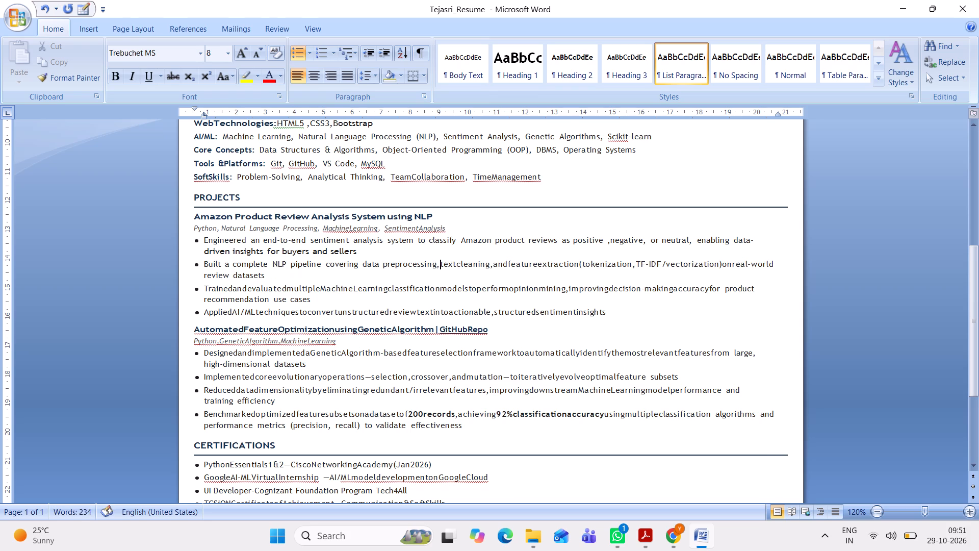
Insert a space between "text" and "cleaning" in the Amazon project's second bullet.
key("Right")
key("Right")
key("Right")
key("Right")
key("space")
key("BackSpace")
key("space")
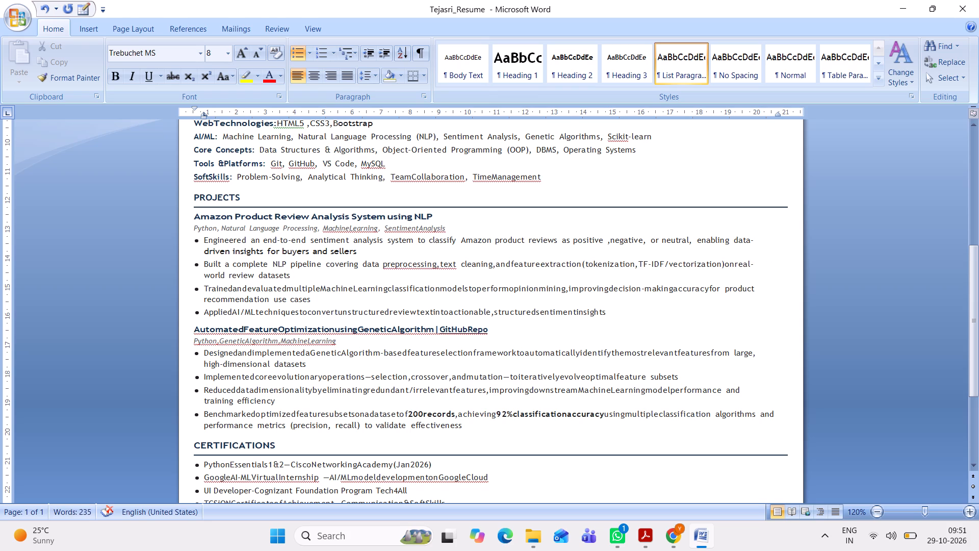
In the Amazon project's second bullet, insert spaces after the comma following "cleaning" and between "and" and "feature".
key("Right")
key("Right")
key("Right")
key("Right")
key("Right")
key("Right")
key("Right")
key("Right")
key("Right")
key("space")
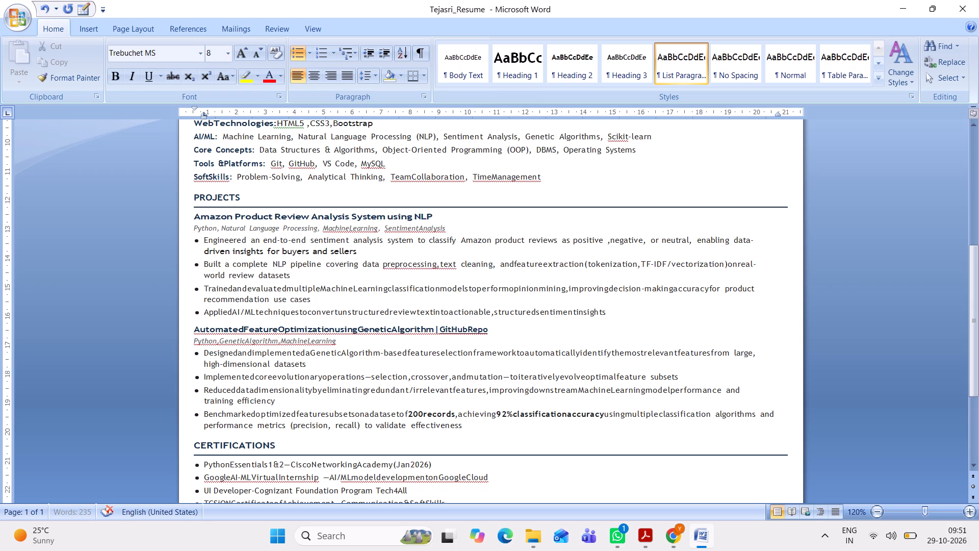
key("Right")
key("Right")
key("Right")
key("Right")
key("Left")
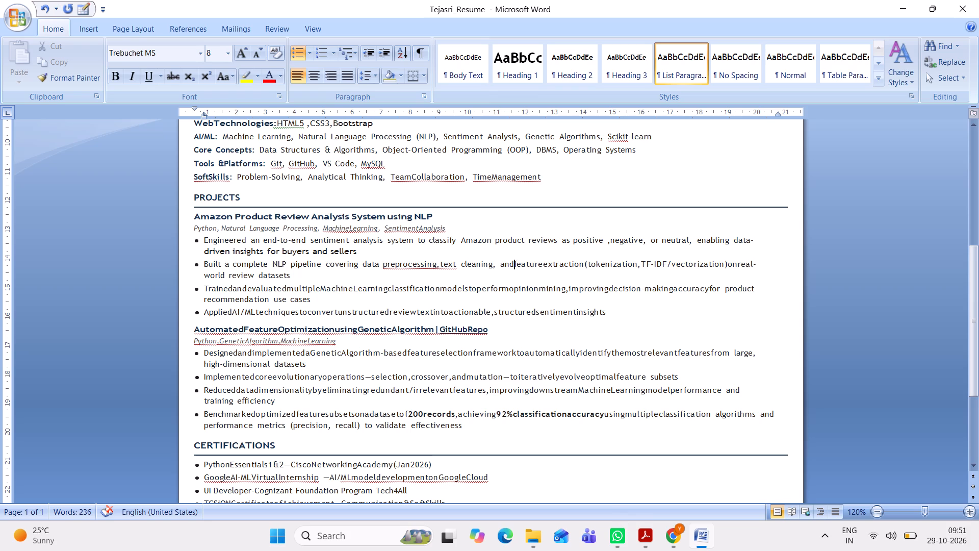
key("space")
Insert a space between "feature" and "extraction" in the Amazon project's second bullet.
key("Right")
key("Right")
key("Right")
key("Right")
key("Right")
key("Right")
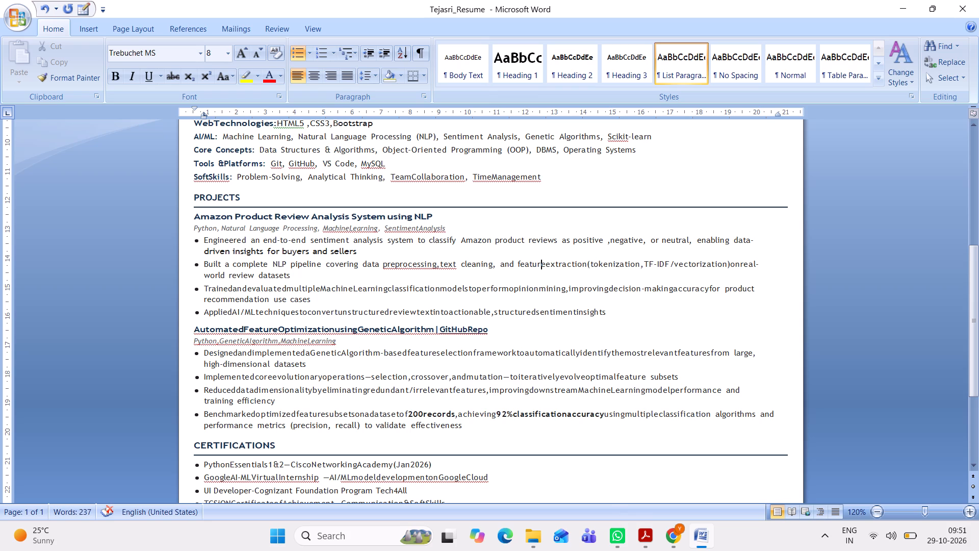
key("Right")
key("space")
Insert a space after the comma between "tokenization" and "TF-IDF" in the Amazon project's second bullet.
key("Right")
key("Right")
key("Right")
key("Right")
key("Right")
key("Right")
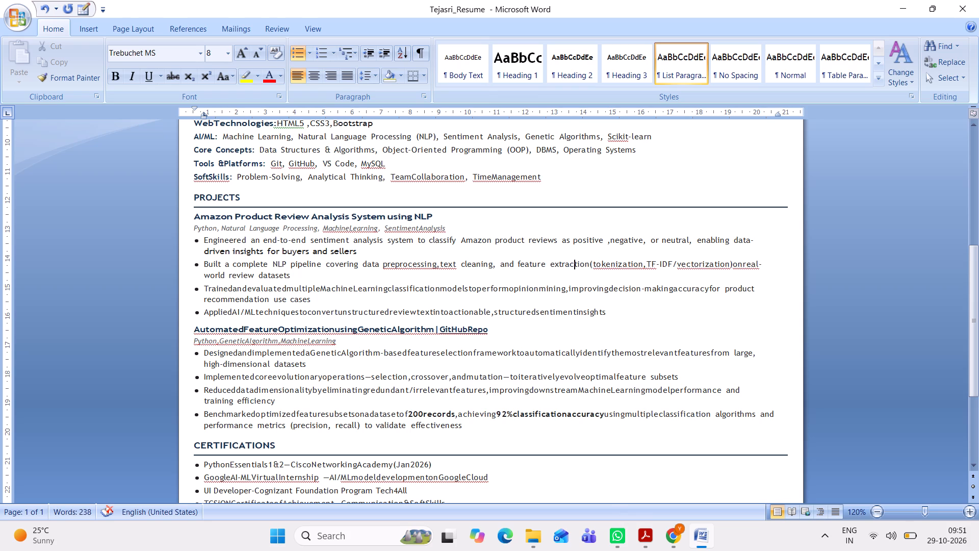
key("Right")
key("Right")
key("Right")
key("Right")
key("Right")
key("Right")
key("Right")
key("Right")
key("Right")
key("Right")
key("Right")
key("Right")
key("Right")
key("Right")
key("Right")
key("Right")
key("Right")
key("Right")
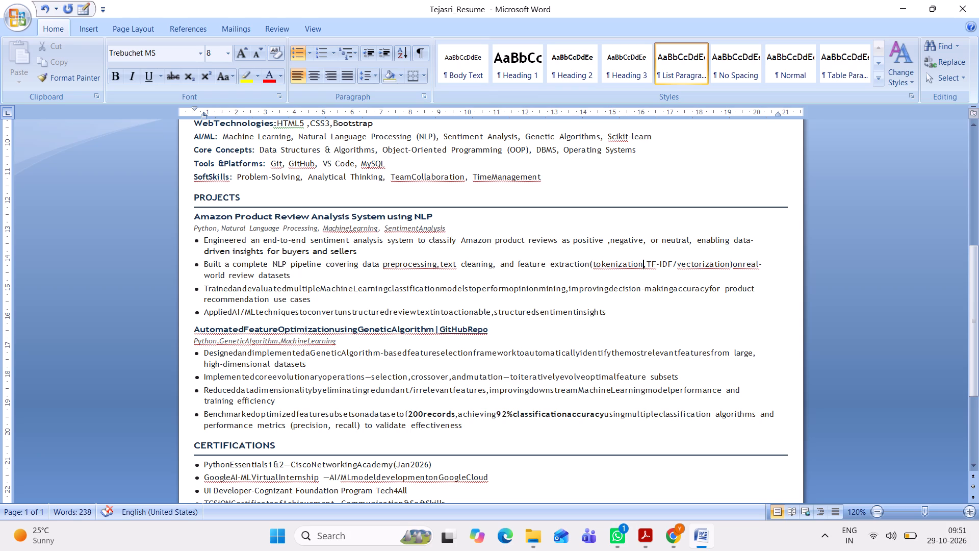
key("space")
Insert a space between "on" and "real-world" in the Amazon project's second bullet.
key("Right")
key("Right")
key("Right")
key("Right")
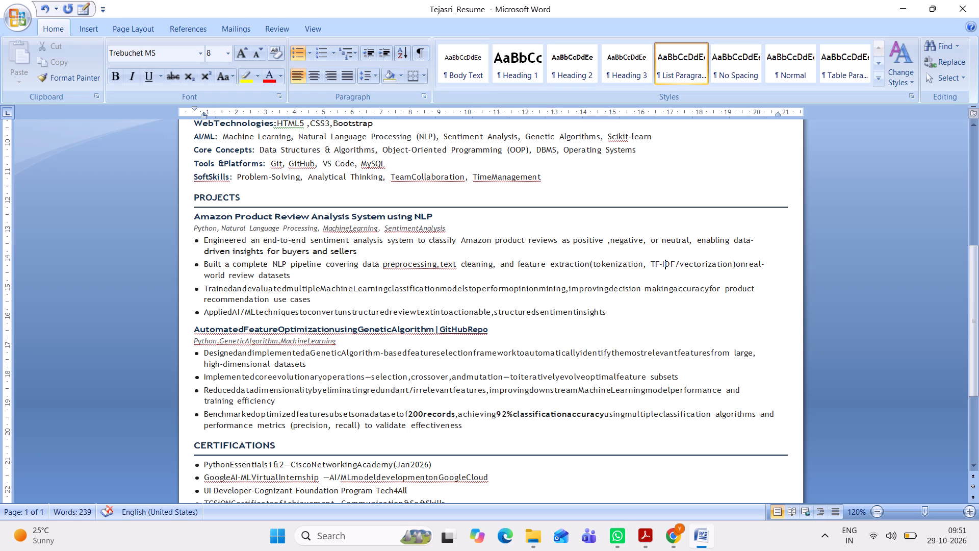
key("Right")
key("Right")
key("Right")
key("Right")
key("Right")
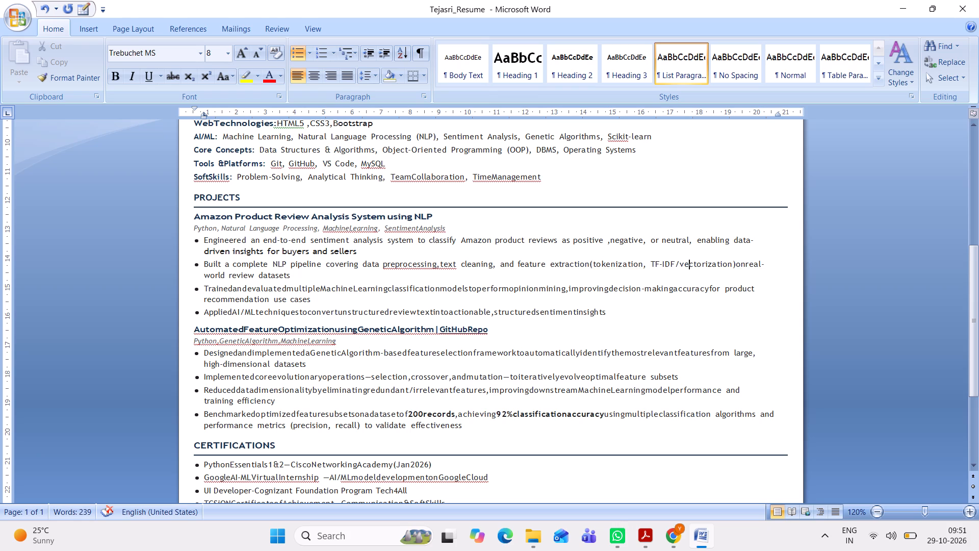
key("Right")
key("Right")
key("Right")
key("Right")
key("Right")
key("Right")
key("Right")
key("Right")
key("Right")
key("Right")
key("Right")
key("Right")
key("Right")
key("Right")
key("space")
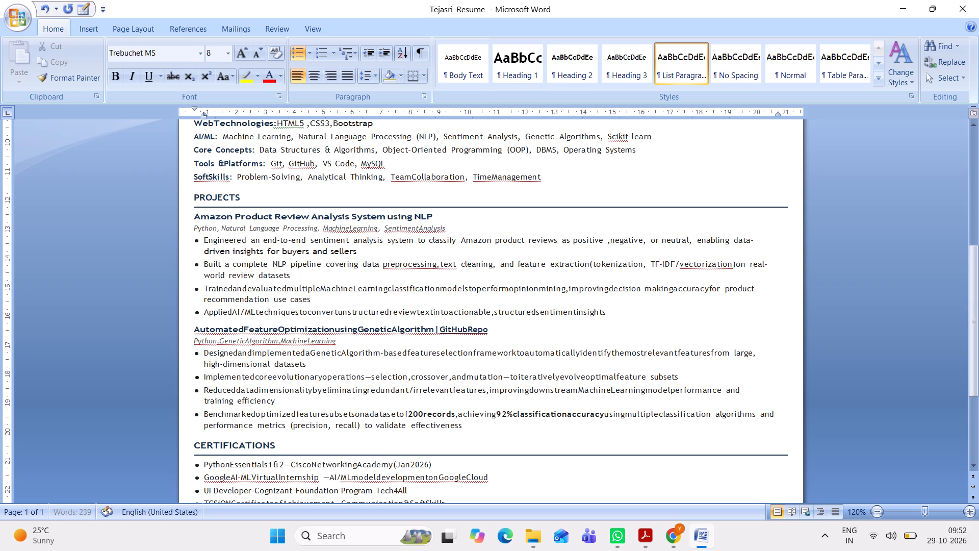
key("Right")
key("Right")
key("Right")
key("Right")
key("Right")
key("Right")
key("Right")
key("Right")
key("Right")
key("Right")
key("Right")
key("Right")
In the Amazon project's third bullet, insert spaces between "Trained", "and" and "evaluated".
left_click(234, 295)
key("space")
key("Right")
key("Right")
key("Right")
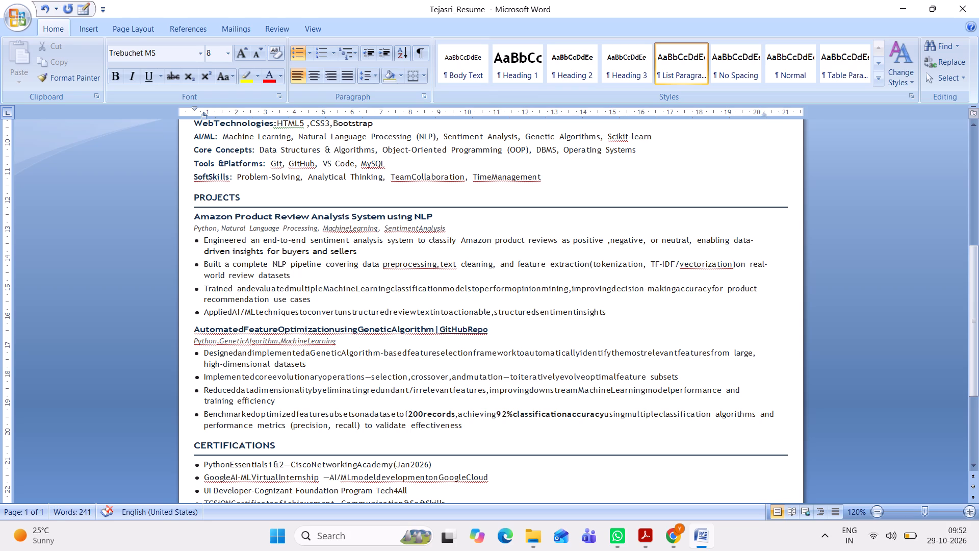
key("space")
Insert a space between "evaluated" and "multiple" in the Amazon project's third bullet.
key("Right")
key("Right")
key("Right")
key("Right")
key("Right")
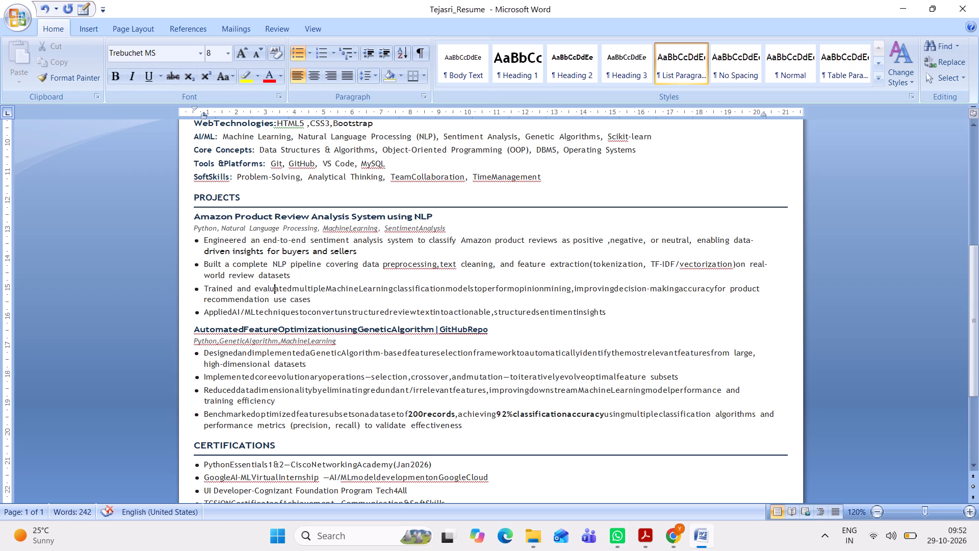
key("Right")
key("Right")
key("Right")
key("Right")
key("space")
Insert a space between "multiple" and "Machine" in the Amazon project's third bullet.
key("Right")
key("Right")
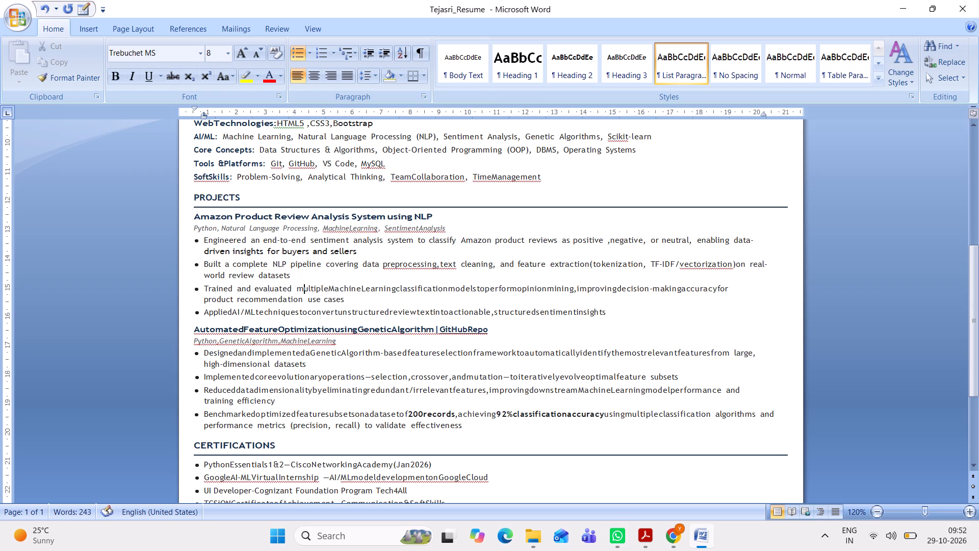
key("Right")
key("Right")
key("Right")
key("Right")
key("Right")
key("Right")
key("space")
Insert a space between "Machine" and "Learning" in the Amazon project's third bullet.
key("Right")
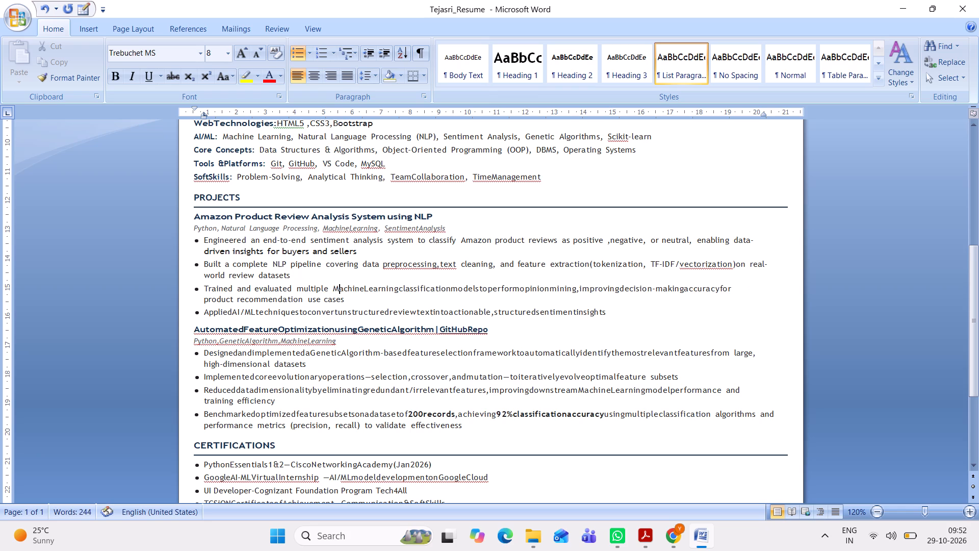
key("Right")
key("Right")
key("Right")
key("Right")
key("Right")
key("Right")
key("space")
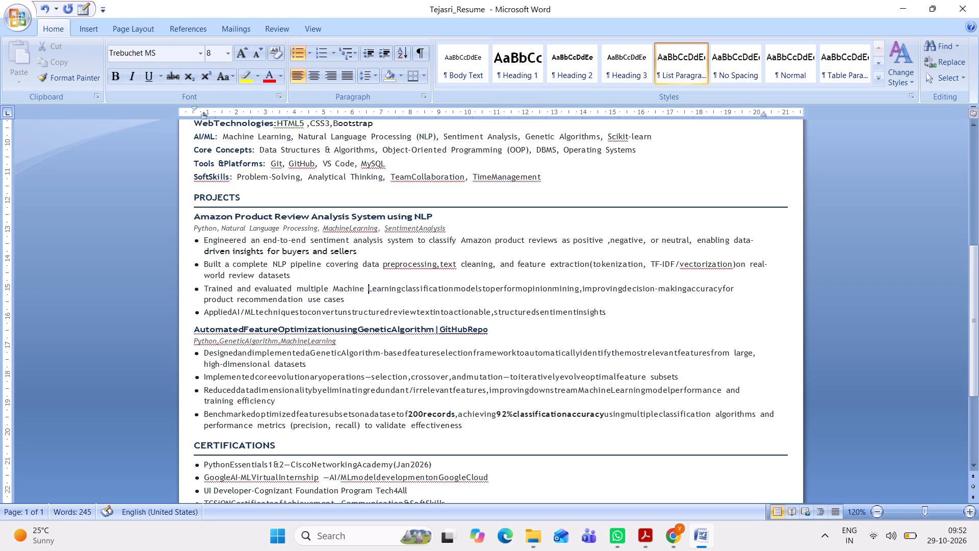
Insert a space between "Learning" and "classification" in the Amazon project's third bullet.
key("Right")
key("Right")
key("Right")
key("Right")
key("Right")
key("Right")
key("Right")
key("Right")
key("space")
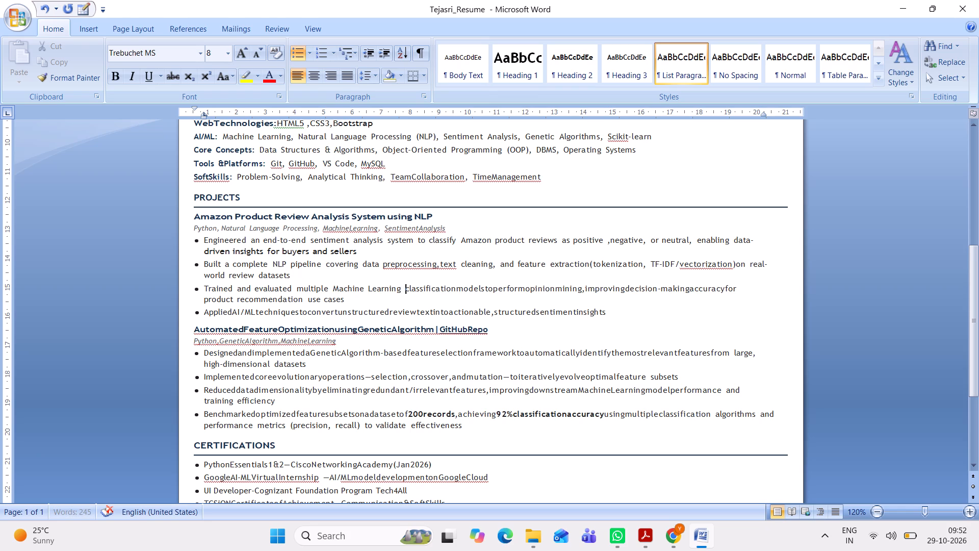
Insert a space between "classification" and "models" in the Amazon project's third bullet.
key("Right")
key("Right")
key("Right")
key("Right")
key("Right")
key("Right")
key("Right")
key("Right")
key("Right")
key("Right")
key("Right")
key("Right")
key("Right")
key("Right")
key("space")
Insert spaces between "models", "to" and "perform" in the Amazon project's third bullet.
key("Right")
key("Right")
key("Right")
key("Right")
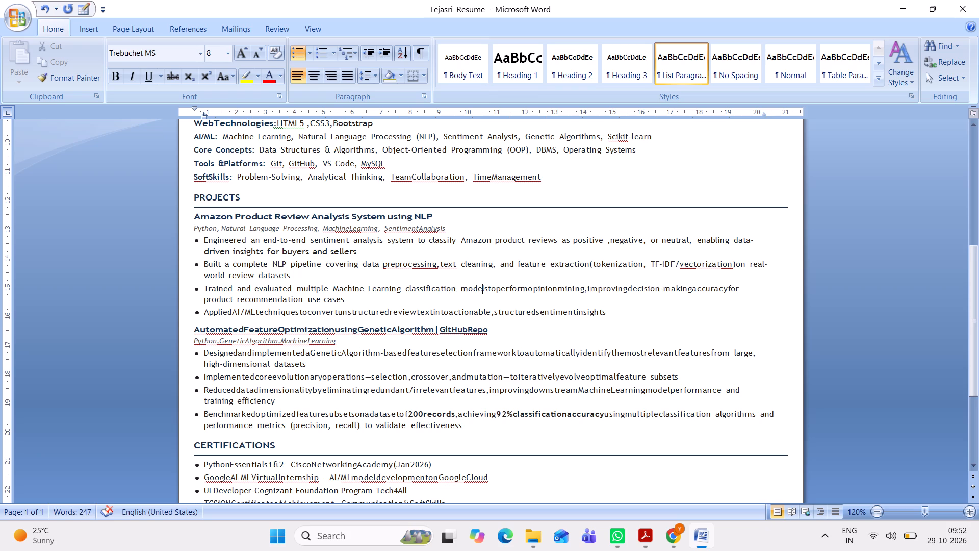
key("Right")
key("Right")
key("space")
key("Right")
key("Right")
key("space")
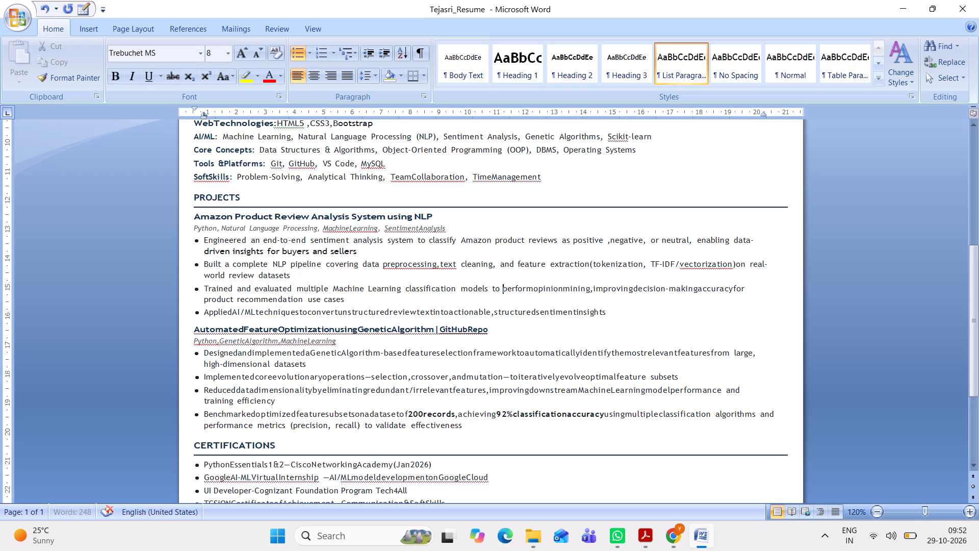
Insert a space after "perform" to separate it from "opinion" in the Amazon project's third bullet.
key("Right")
key("Right")
key("Right")
key("Right")
key("Right")
key("Right")
key("Right")
key("Right")
key("Right")
key("Left")
key("space")
Restore the missing "o" at the start of "opinion" in the Amazon project's third bullet.
key("Right")
key("Right")
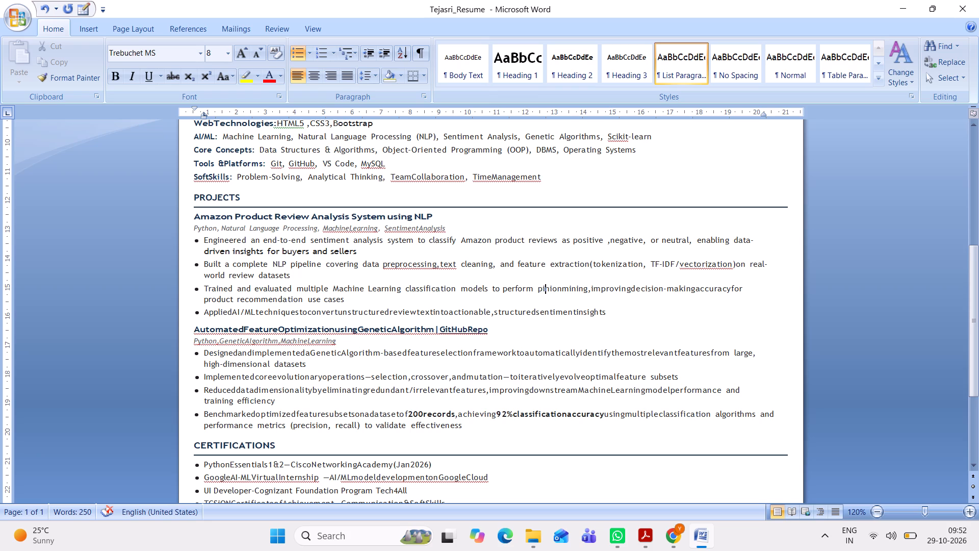
key("Left")
key("o")
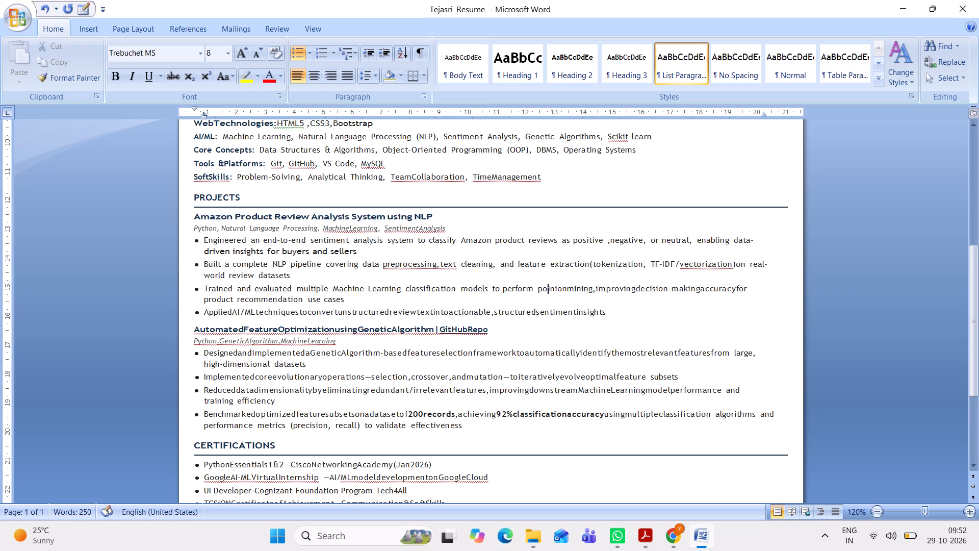
key("BackSpace")
key("Left")
key("Left")
key("Left")
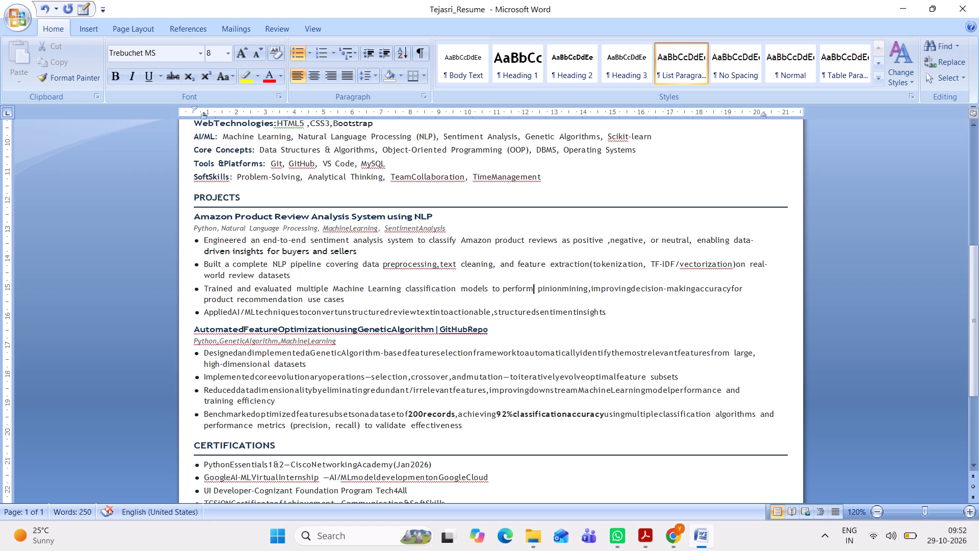
key("Right")
key("o")
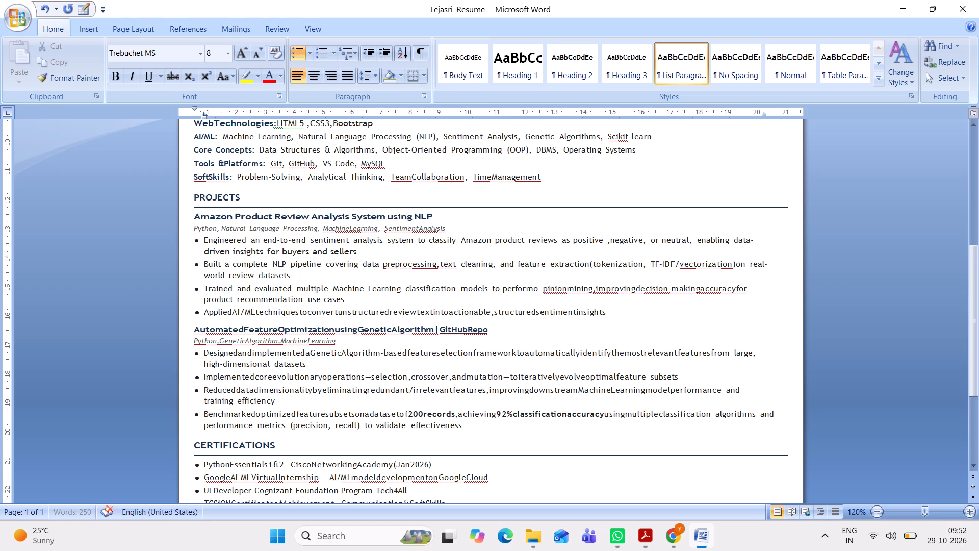
key("BackSpace")
key("Right")
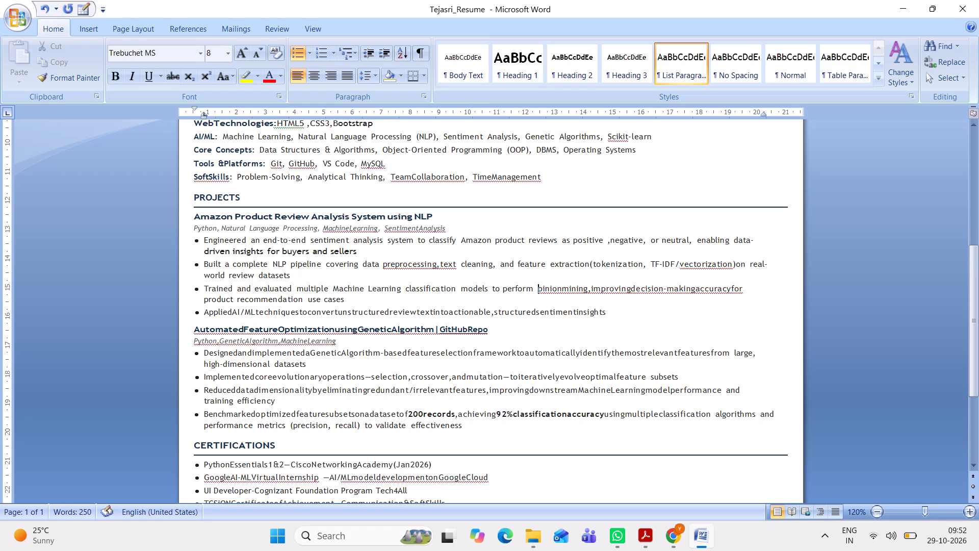
key("o")
Insert a space after the comma between "mining" and "improving" in the Amazon project's third bullet.
key("Right")
key("Right")
key("Right")
key("Right")
key("Right")
key("Right")
key("Right")
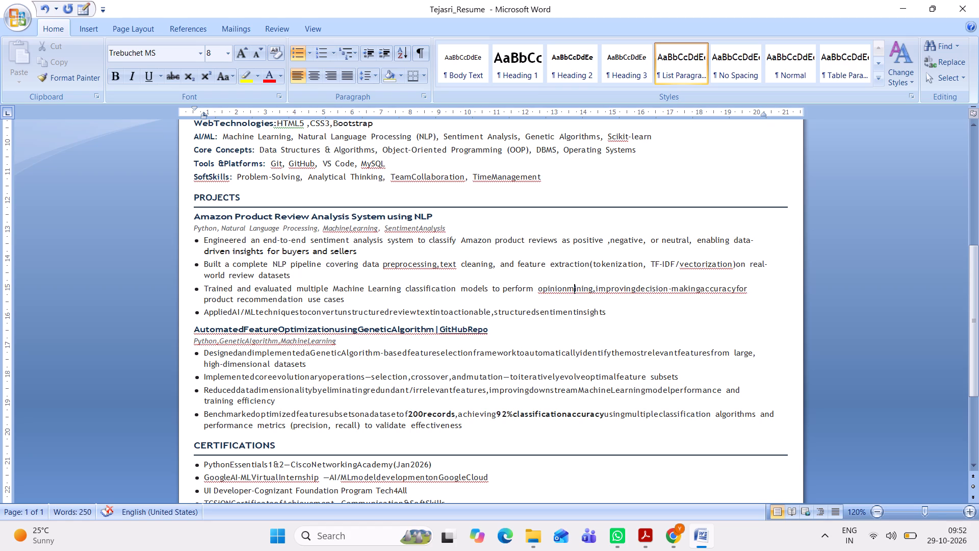
key("Right")
key("Right")
key("Right")
key("Right")
key("Right")
key("Right")
key("space")
Insert a space between "improving" and "decision-making" in the Amazon project's third bullet.
key("Right")
key("Right")
key("Right")
key("Right")
key("Right")
key("Right")
key("Right")
key("Right")
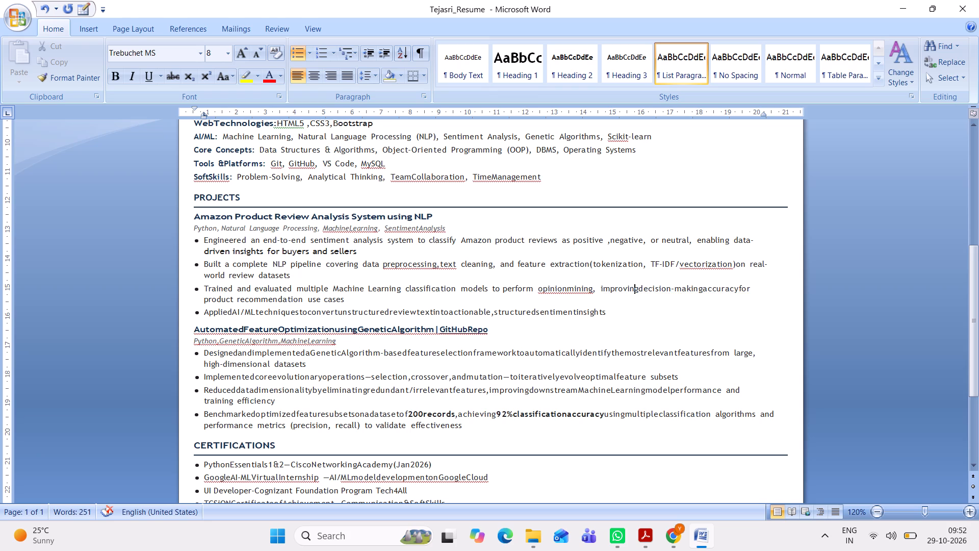
key("Right")
key("space")
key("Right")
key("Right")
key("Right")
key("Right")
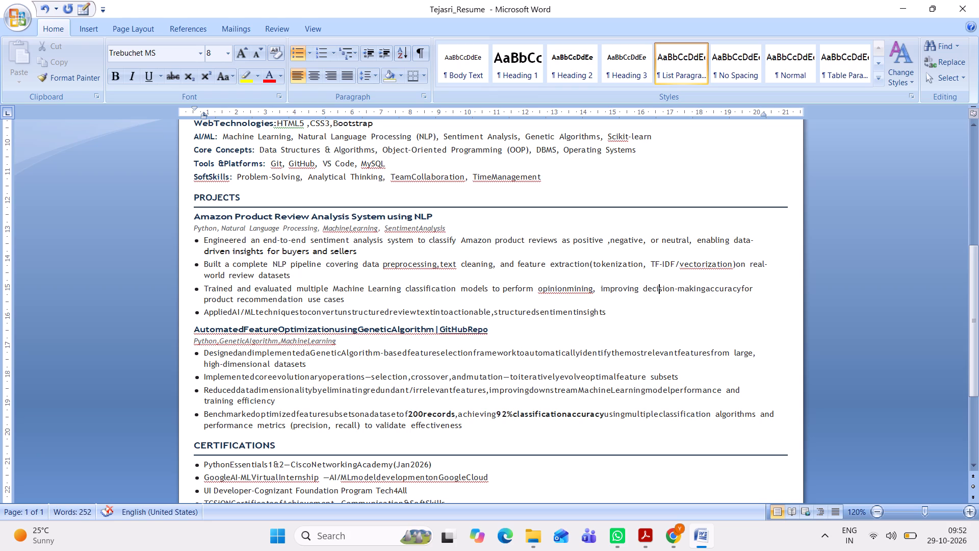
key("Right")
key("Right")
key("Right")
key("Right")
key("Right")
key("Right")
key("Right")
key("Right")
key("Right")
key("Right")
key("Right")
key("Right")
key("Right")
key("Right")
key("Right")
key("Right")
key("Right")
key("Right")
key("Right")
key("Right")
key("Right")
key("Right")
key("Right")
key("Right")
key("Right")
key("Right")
Insert a space between "decision-making" and "accuracy" in the Amazon project's third bullet.
left_click(706, 297)
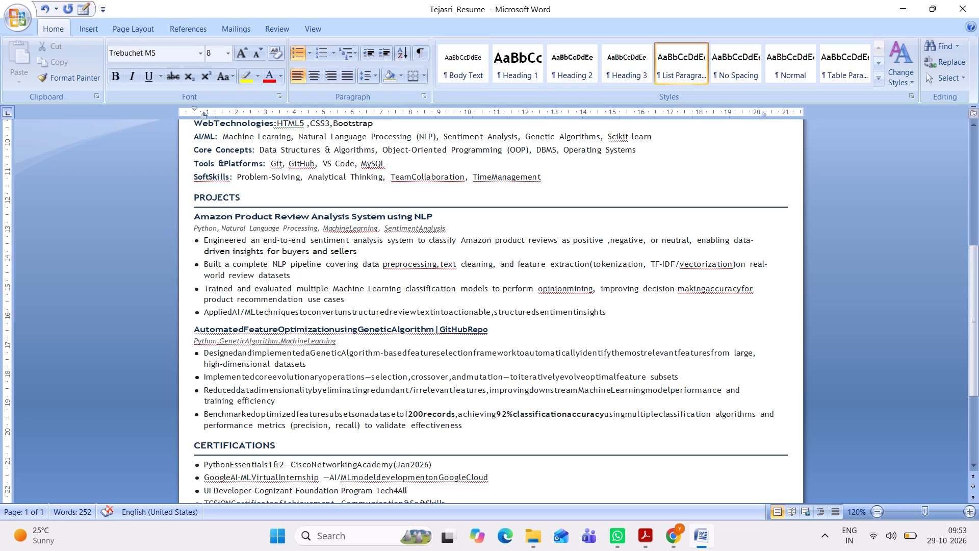
left_click(707, 292)
key("space")
Insert a space between "accuracy" and "for" in the Amazon project's third bullet.
left_click(747, 292)
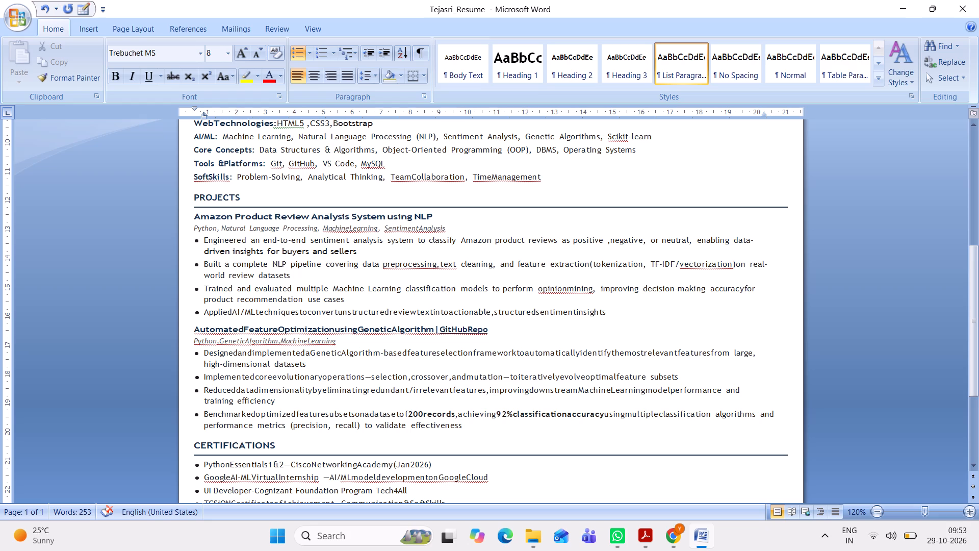
key("Left")
key("space")
Insert spaces before and after "AI/ML" in the Amazon project's fourth bullet, separating it from "Applied" and "techniques".
left_click(227, 313)
key("Right")
key("space")
key("Right")
key("Right")
key("Right")
key("Right")
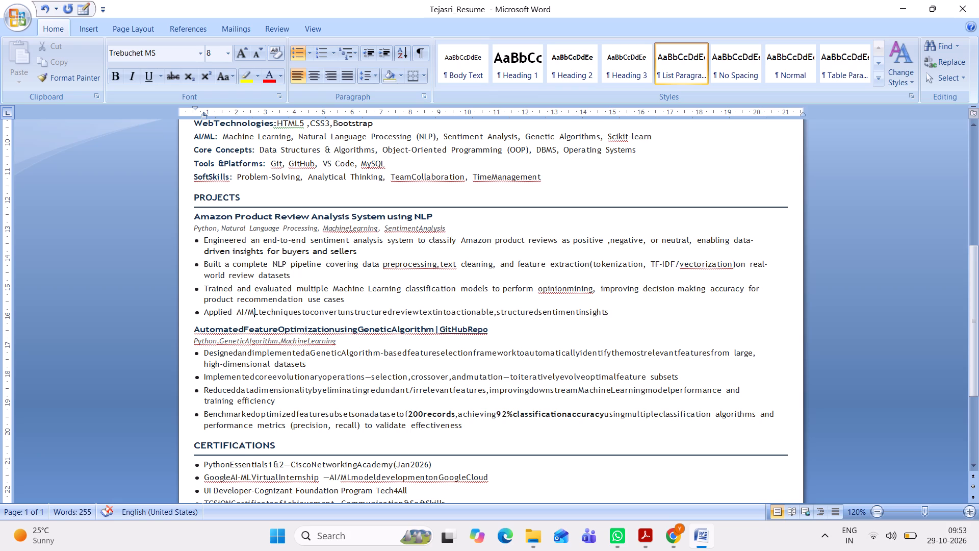
key("Right")
key("space")
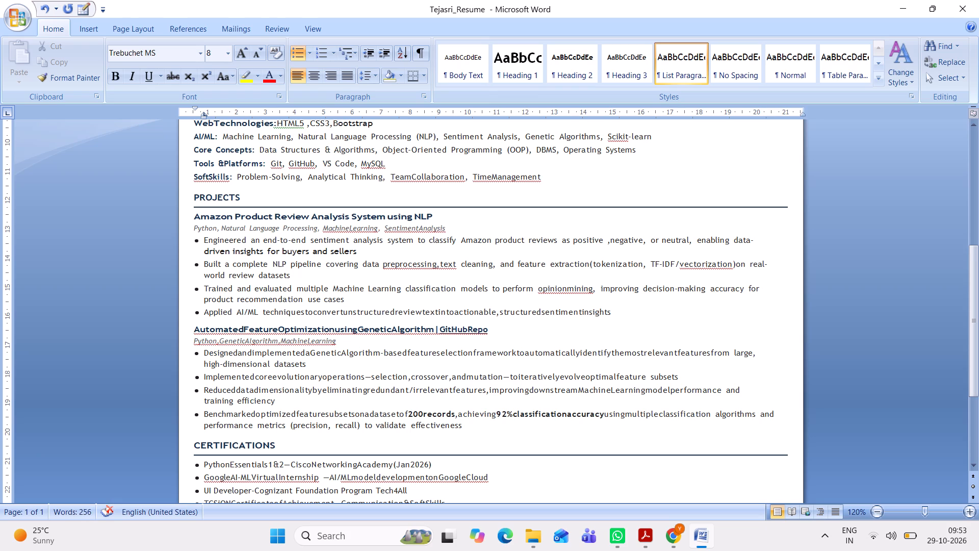
Insert spaces before and after "to" between "techniques" and "convert" in the Amazon project's fourth bullet.
key("Right")
key("Right")
key("Right")
key("Right")
key("Right")
key("Right")
key("Right")
key("Right")
key("Right")
key("Right")
key("space")
key("Right")
key("Right")
key("space")
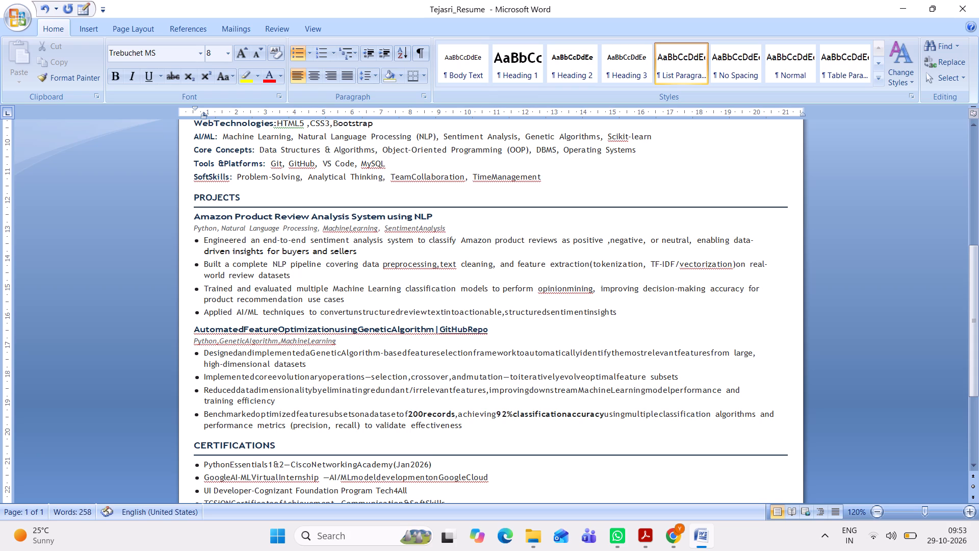
Insert a space between "convert" and "unstructured" in the Amazon project's fourth bullet.
key("Right")
key("Right")
key("Right")
key("Right")
key("Right")
key("Right")
key("Right")
key("space")
Insert a space between "unstructured" and "review" in the Amazon project's fourth bullet.
key("Right")
key("Right")
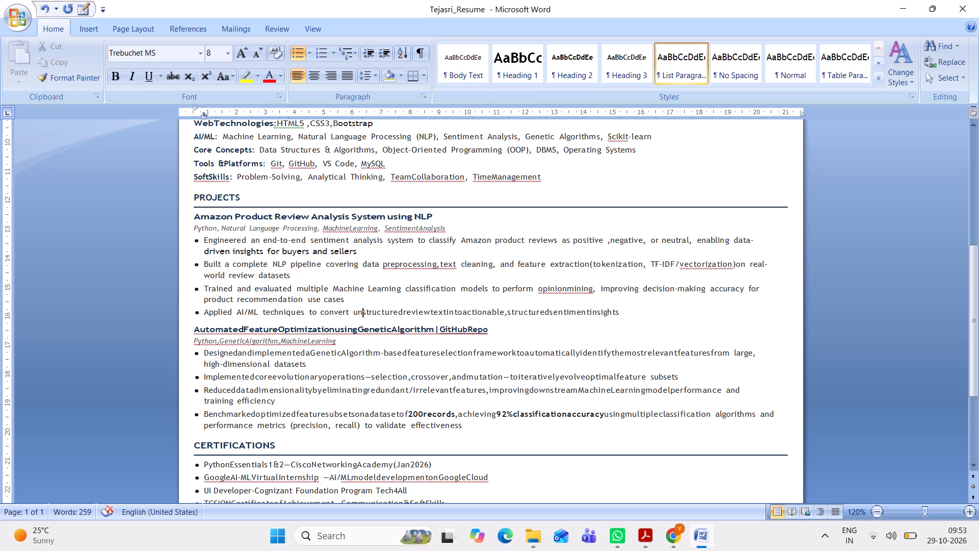
key("Right")
key("Right")
key("Right")
key("Right")
key("Right")
key("Right")
key("Right")
key("Right")
key("Right")
key("Right")
key("Left")
key("space")
Delete the stray "d" in front of "review" in the Amazon project's fourth bullet.
key("Right")
key("Right")
key("Right")
key("Right")
key("Right")
key("Right")
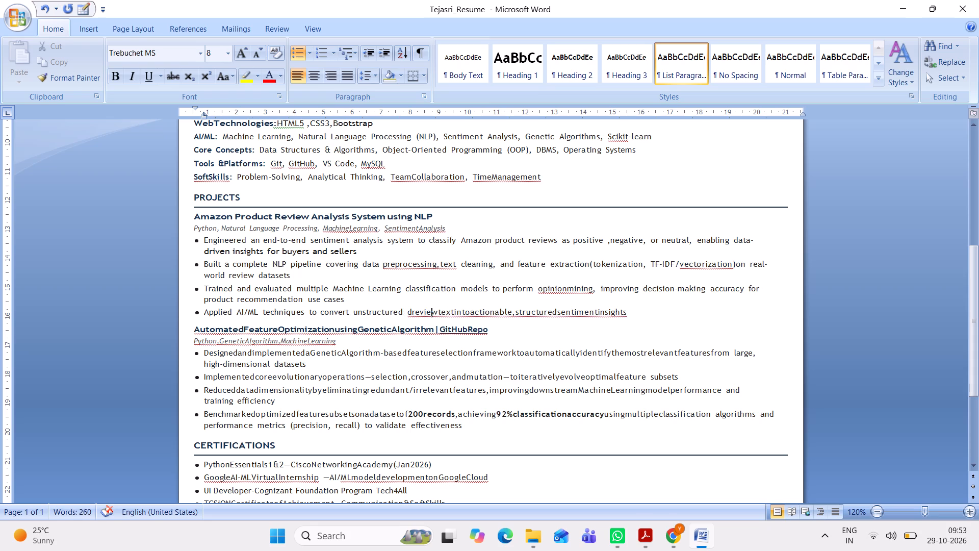
key("Right")
key("Left")
key("Left")
key("Left")
key("Left")
key("Left")
key("Left")
key("BackSpace")
Insert spaces before and after "into" in the Amazon project's fourth bullet, separating it from "text" and "actionable".
key("Right")
key("Right")
key("Right")
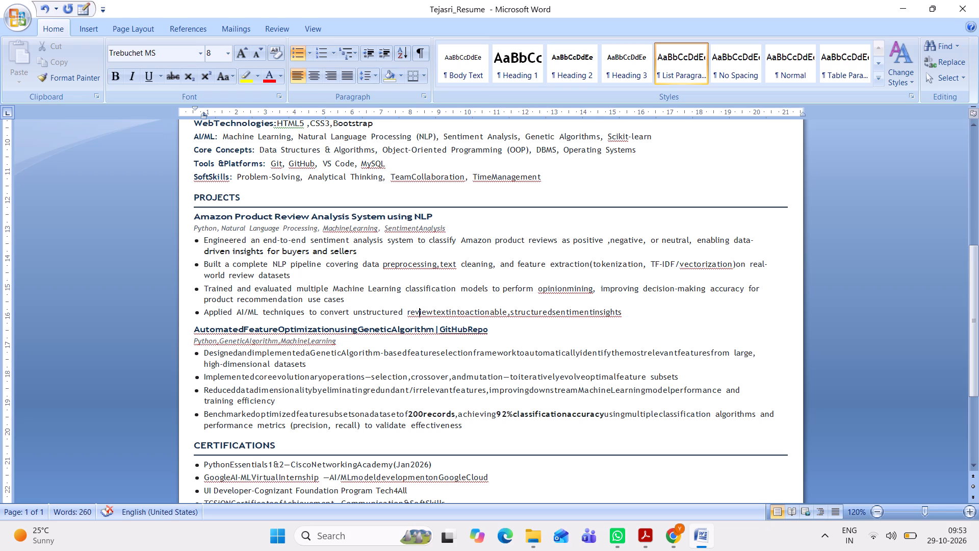
key("Right")
key("Right")
key("Right")
key("Right")
key("Right")
key("Right")
key("Right")
key("space")
key("Right")
key("Right")
key("Right")
key("Right")
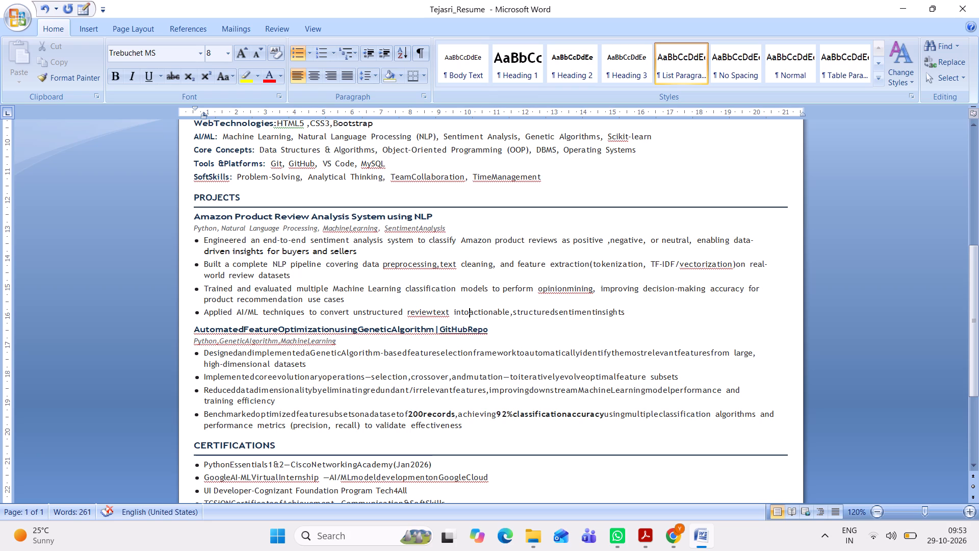
key("space")
Insert a space after the comma between "actionable" and "structured" in the Amazon project's fourth bullet.
key("Right")
key("Right")
key("Right")
key("Right")
key("Right")
key("Right")
key("Right")
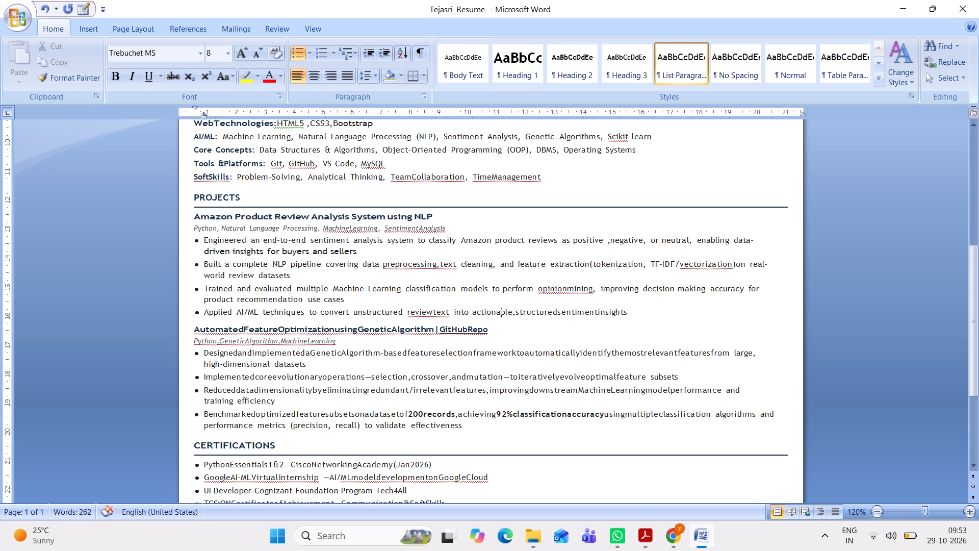
key("Right")
key("Right")
key("Right")
key("Right")
key("space")
Insert a space between "structured" and "sentiment" in the Amazon project's fourth bullet.
key("Right")
key("Right")
key("Right")
key("Right")
key("Right")
key("Right")
key("Right")
key("Right")
key("Right")
key("Right")
key("Right")
key("Right")
key("Right")
key("Right")
key("Right")
key("Right")
key("Right")
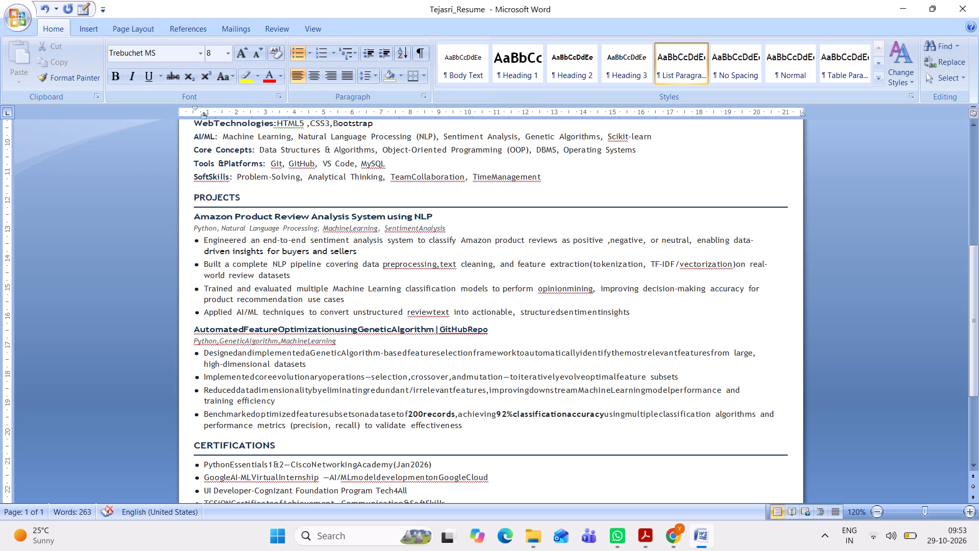
key("Left")
key("Left")
key("Left")
key("Left")
key("Left")
key("Left")
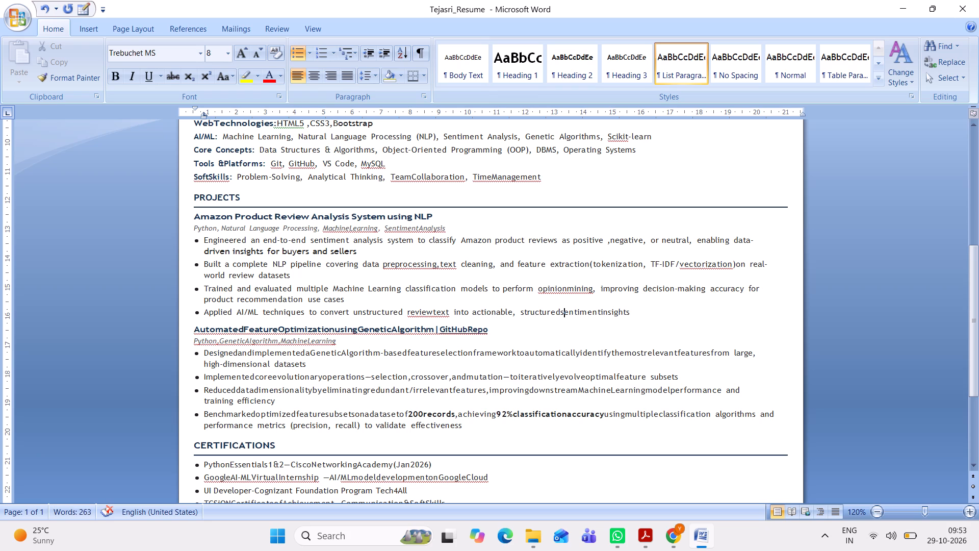
key("Left")
key("space")
Insert a space between "sentiment" and "insights" in the Amazon project's fourth bullet.
key("Right")
key("Right")
key("Right")
key("Right")
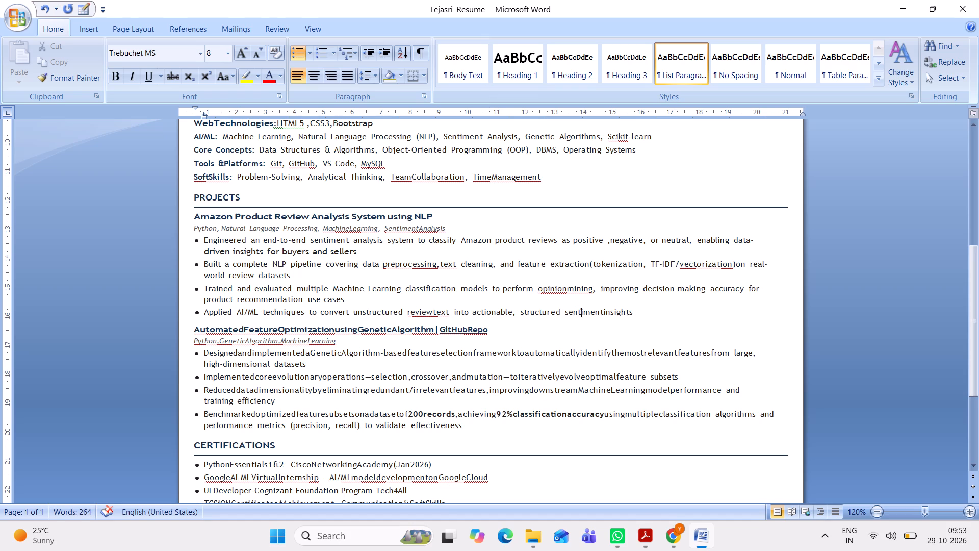
key("Right")
key("Right")
key("Right")
key("Right")
key("Right")
key("space")
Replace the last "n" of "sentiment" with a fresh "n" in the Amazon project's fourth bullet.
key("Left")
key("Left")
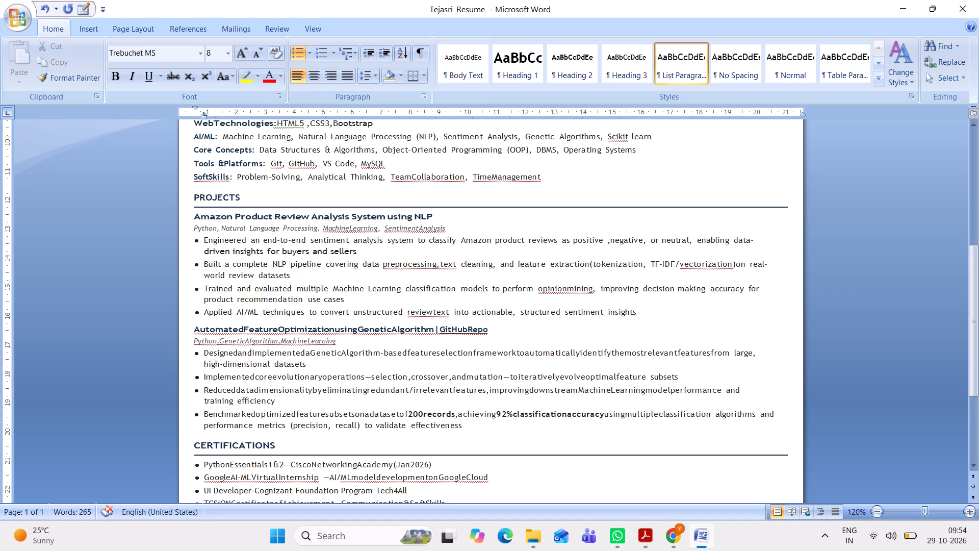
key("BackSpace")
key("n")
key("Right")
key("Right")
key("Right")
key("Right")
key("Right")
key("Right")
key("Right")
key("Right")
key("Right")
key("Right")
Insert spaces between "Automated", "Feature" and "Optimization" in the second project's title.
scroll(227, 285, "down", 4)
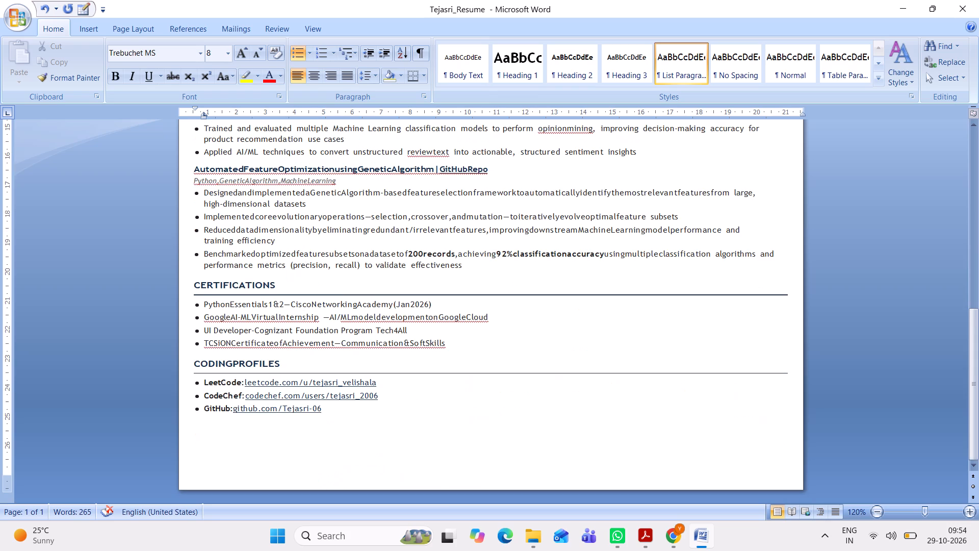
scroll(227, 285, "down", 1)
scroll(243, 267, "up", 1)
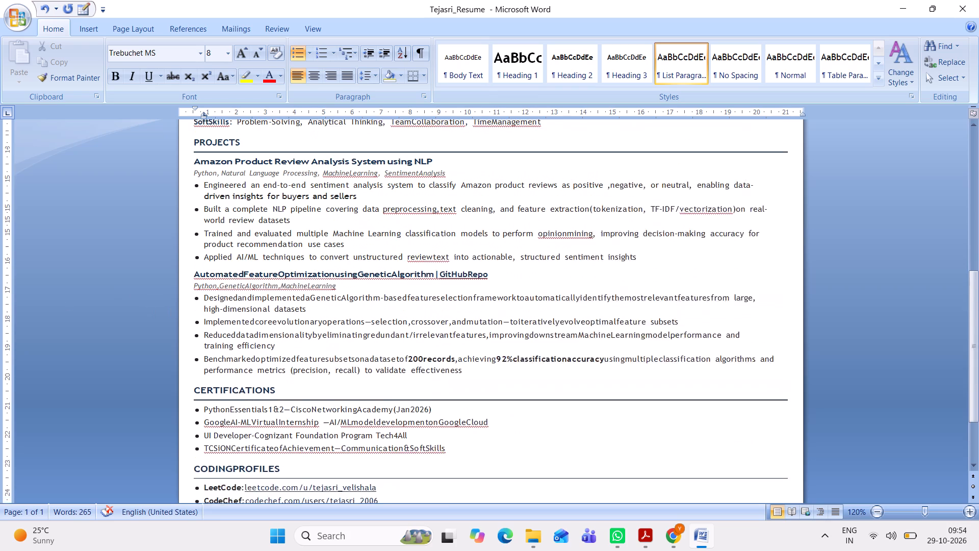
scroll(243, 267, "up", 1)
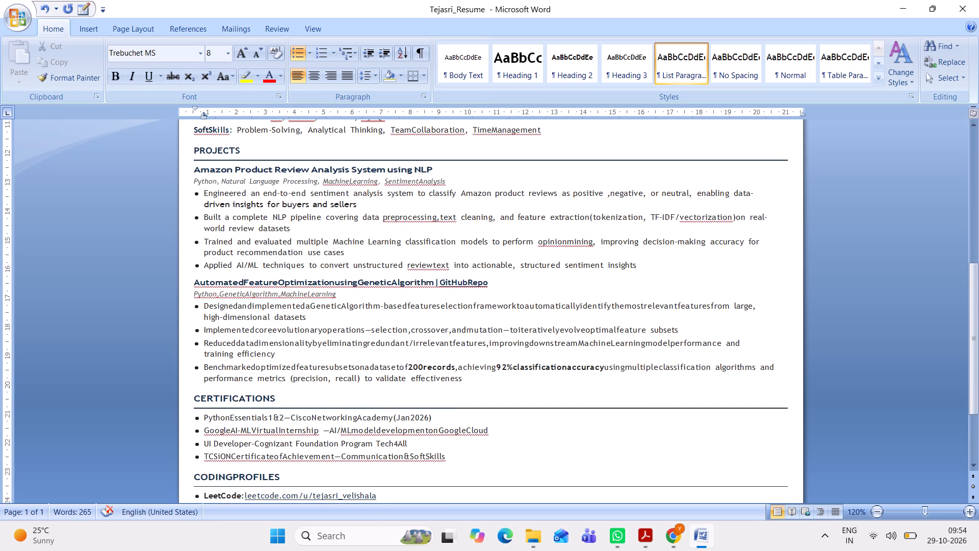
left_click(242, 284)
key("space")
key("Right")
key("Right")
key("Right")
key("Right")
key("Right")
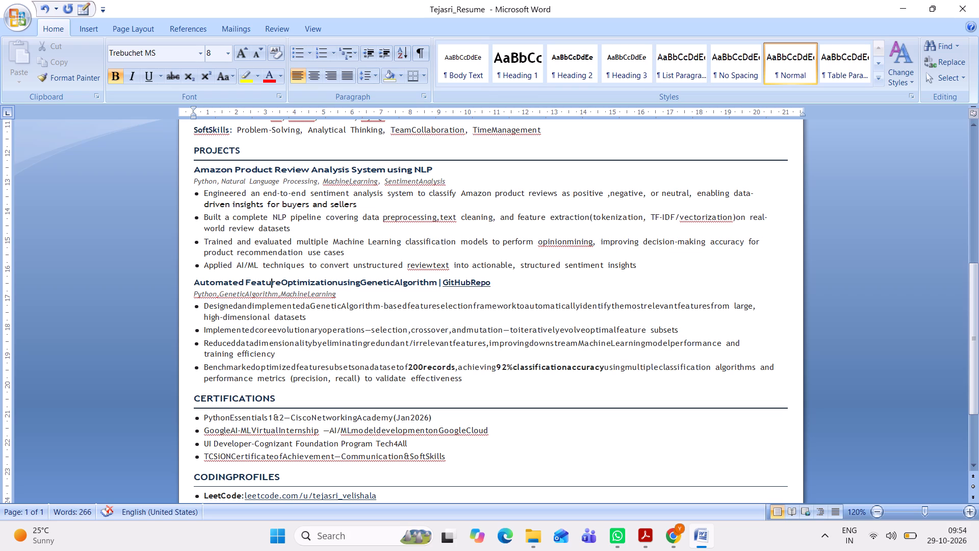
key("Right")
key("Right")
key("space")
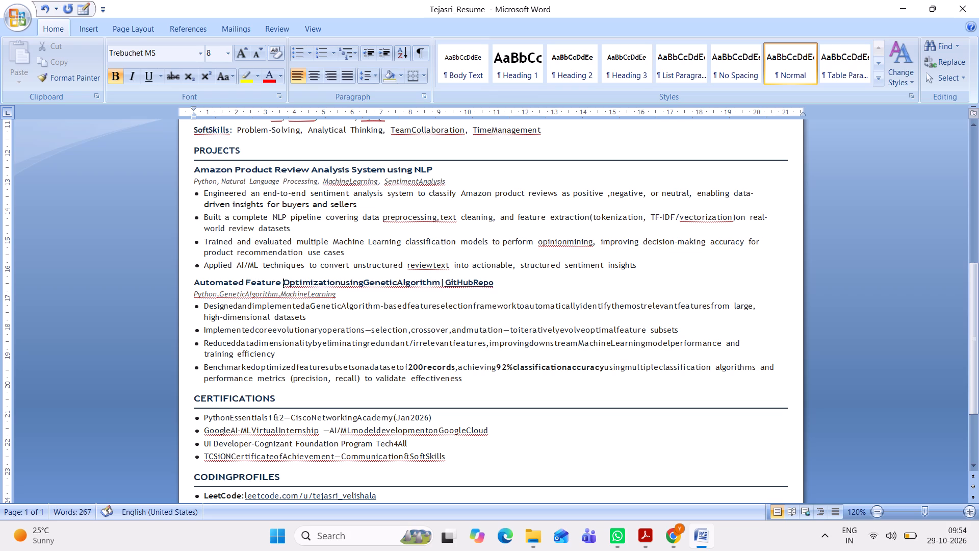
Insert a space between "Optimization" and "using" in the second project's title.
key("Right")
key("Right")
key("Right")
key("Right")
key("Right")
key("Right")
key("Right")
key("Right")
key("Right")
key("Right")
key("Right")
key("Right")
key("space")
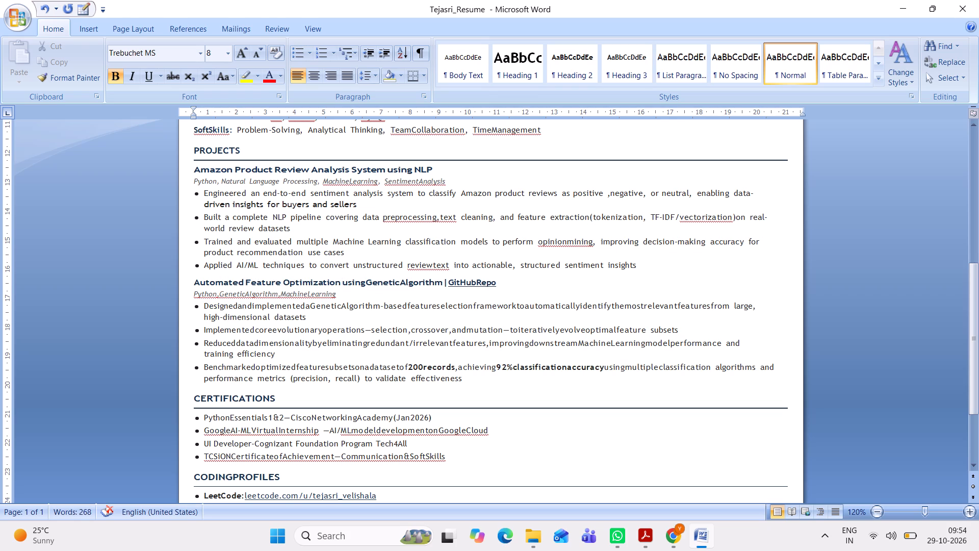
Insert spaces between "using", "Genetic" and "Algorithm" in the second project's title.
left_click(367, 286)
key("Right")
key("Left")
key("space")
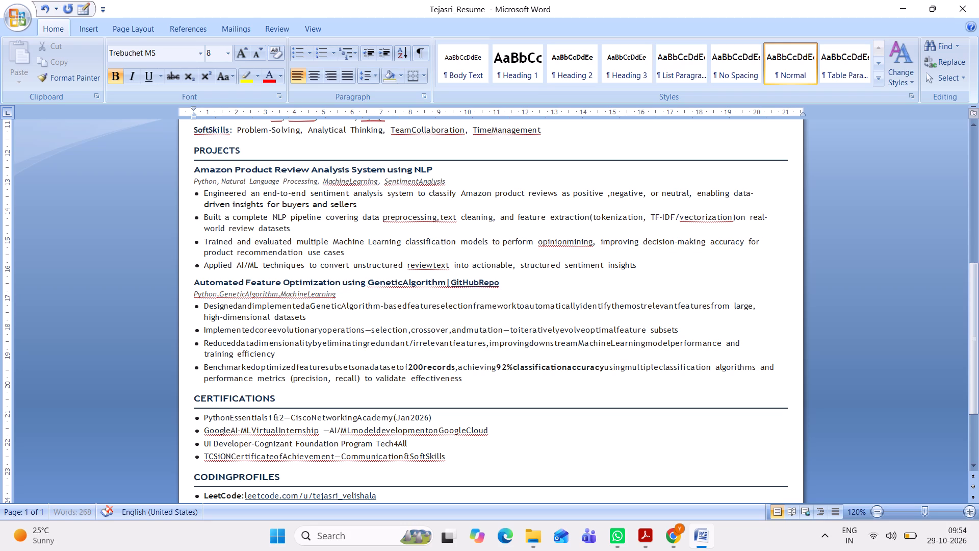
left_click(445, 286)
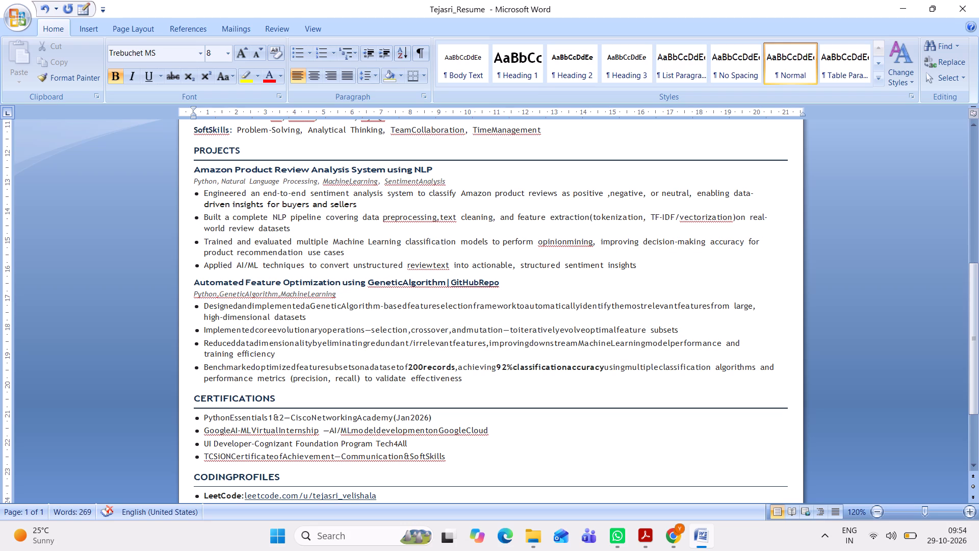
left_click(401, 280)
key("space")
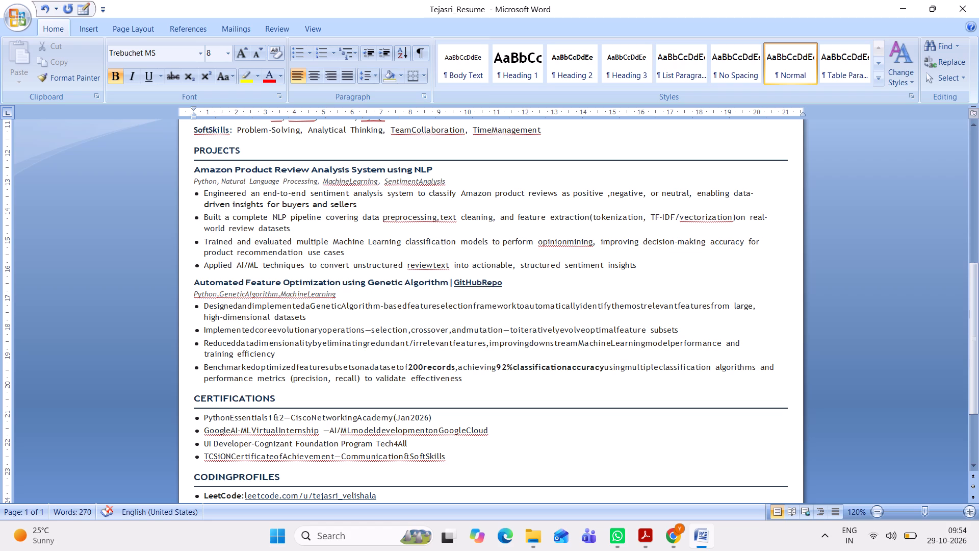
Add a space on each side of the vertical bar before "GitHubRepo" in the second project's title.
left_click(447, 284)
key("space")
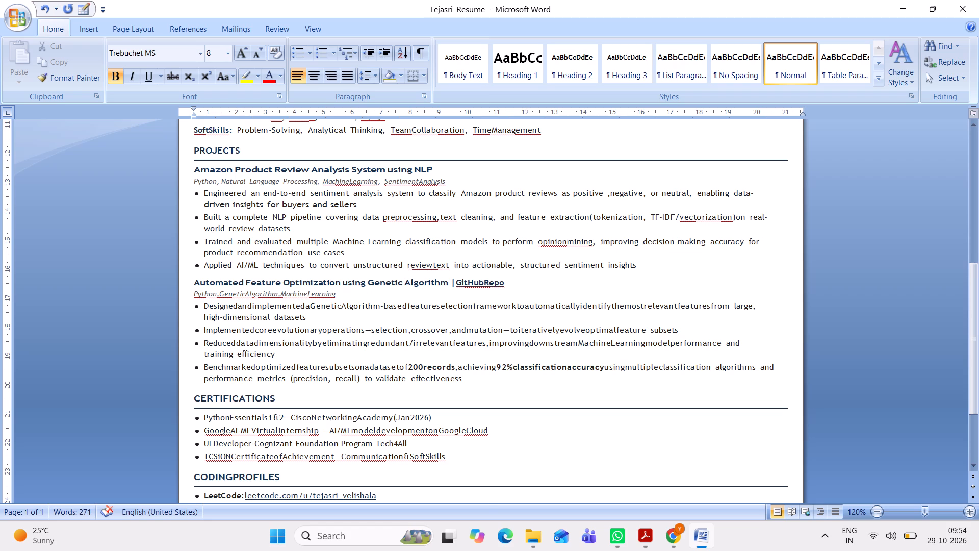
left_click(456, 286)
key("space")
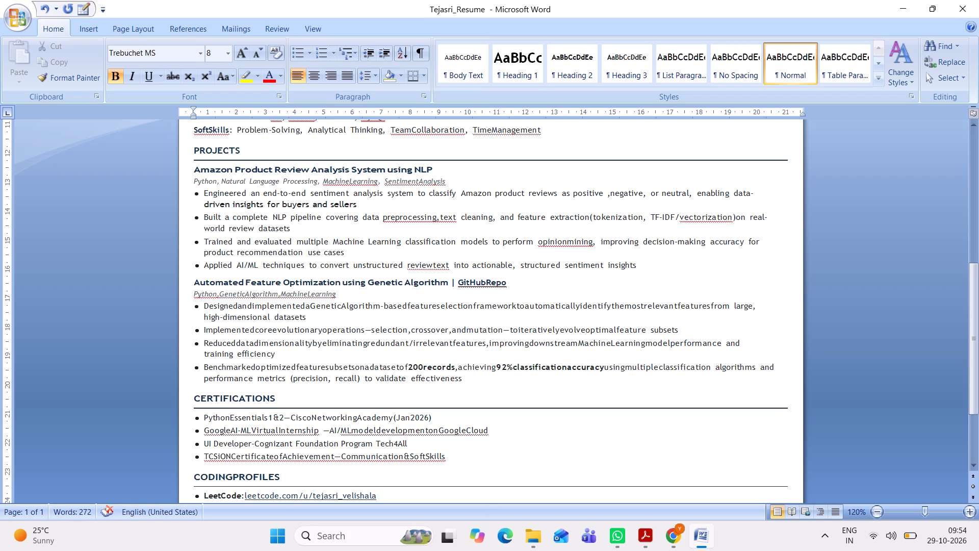
Insert a space after each comma in the second project's italic technology line, before "GeneticAlgorithm" and "MachineLearning".
left_click(220, 295)
key("space")
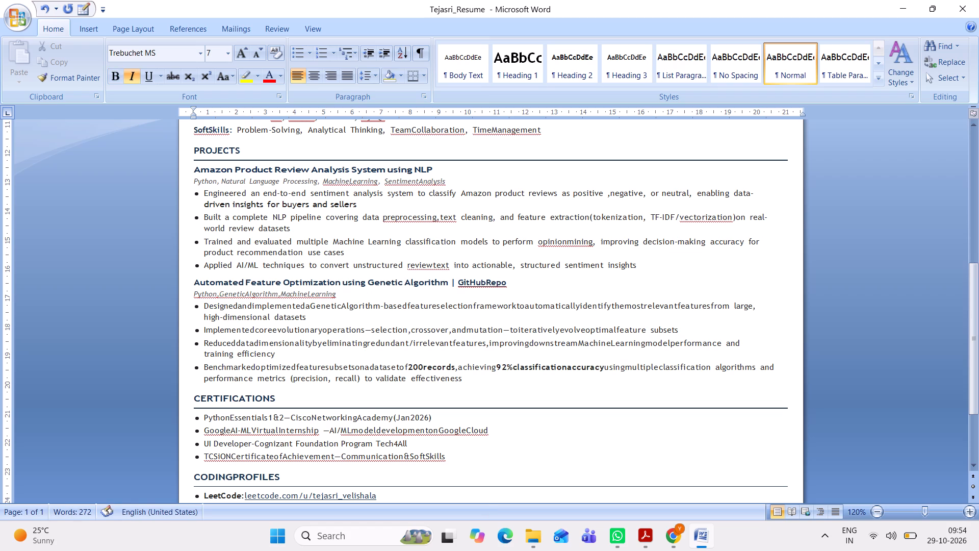
key("space")
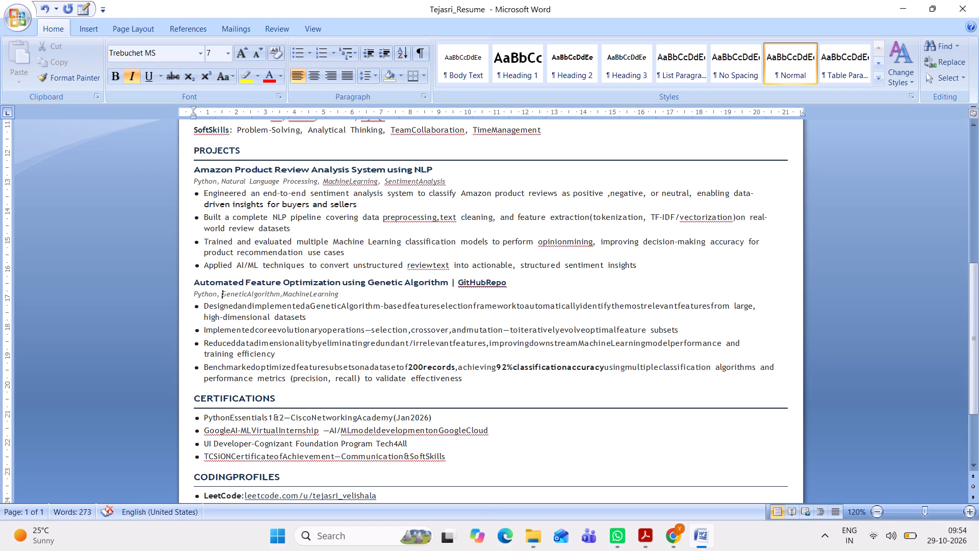
left_click(286, 295)
key("space")
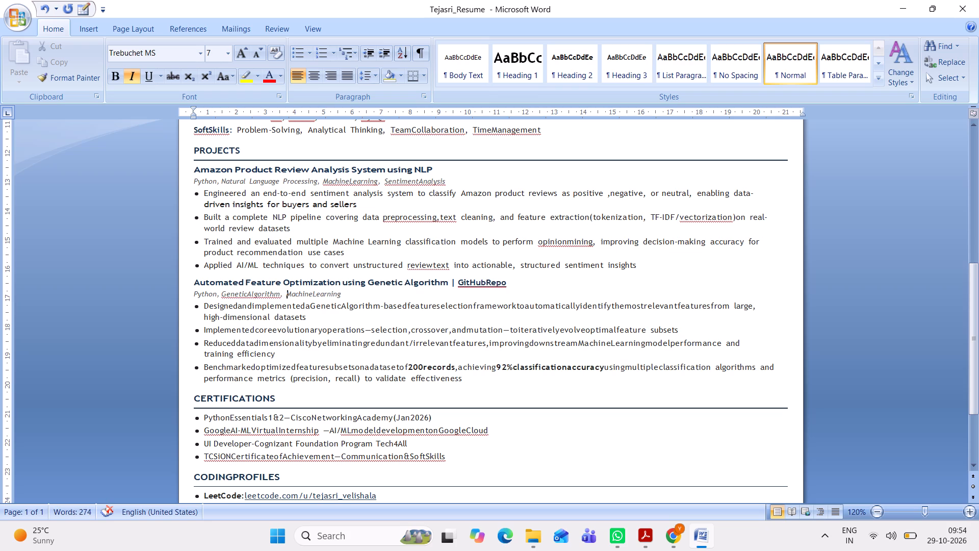
Insert spaces between "Designed", "and", "implemented", "a" and "Genetic" in the second project's first bullet.
left_click(239, 307)
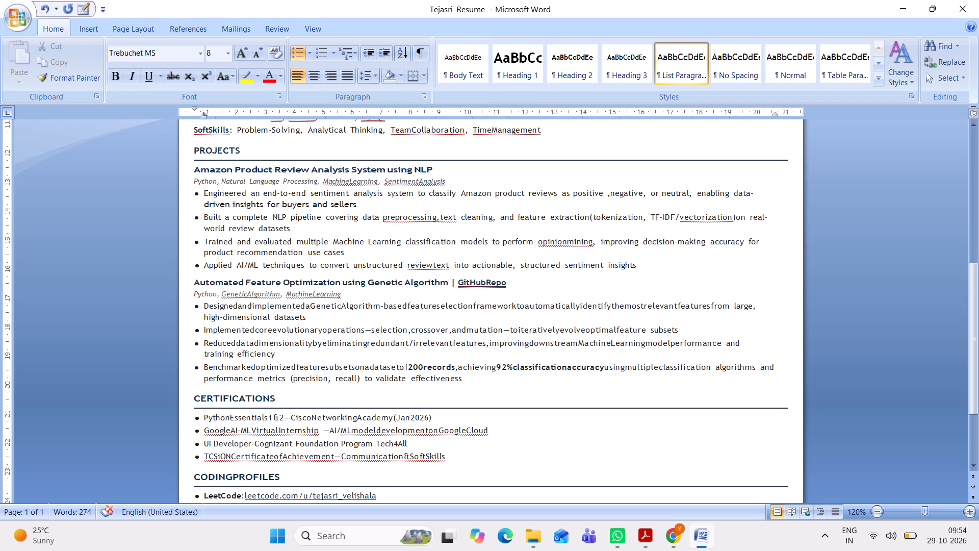
key("space")
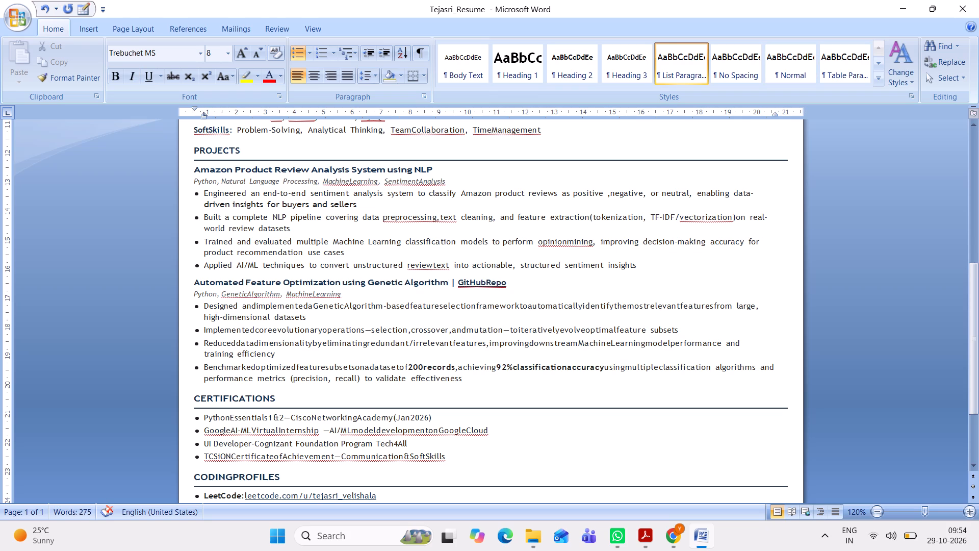
left_click(256, 307)
key("space")
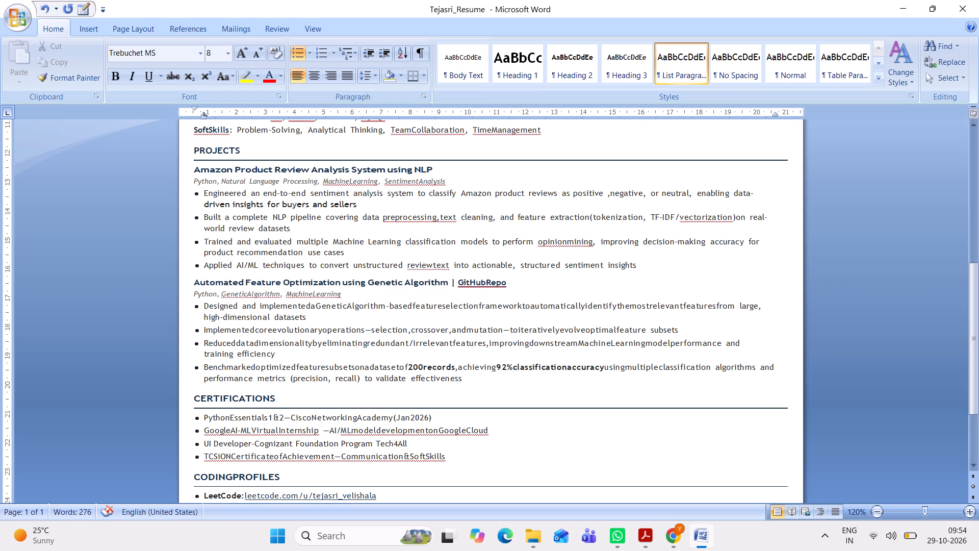
left_click(307, 304)
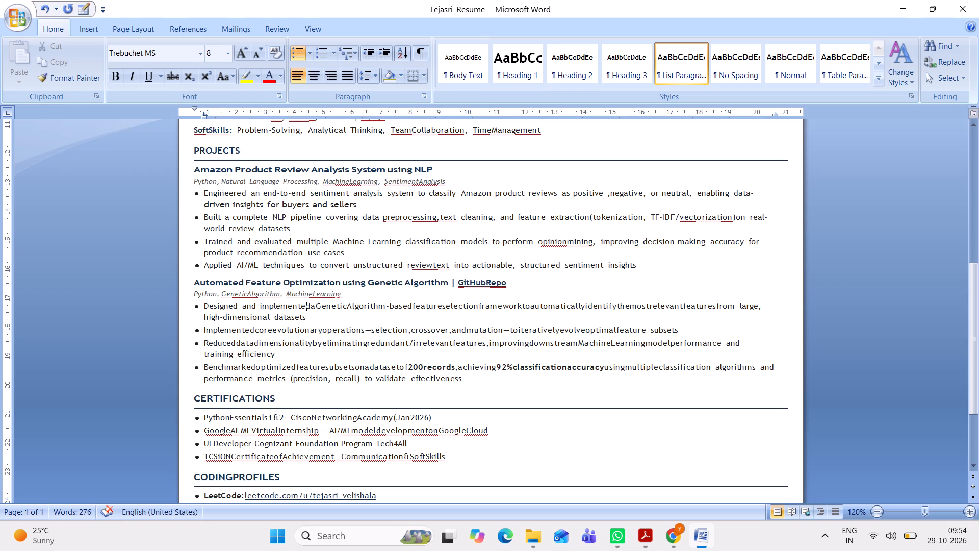
left_click(313, 309)
key("Left")
key("space")
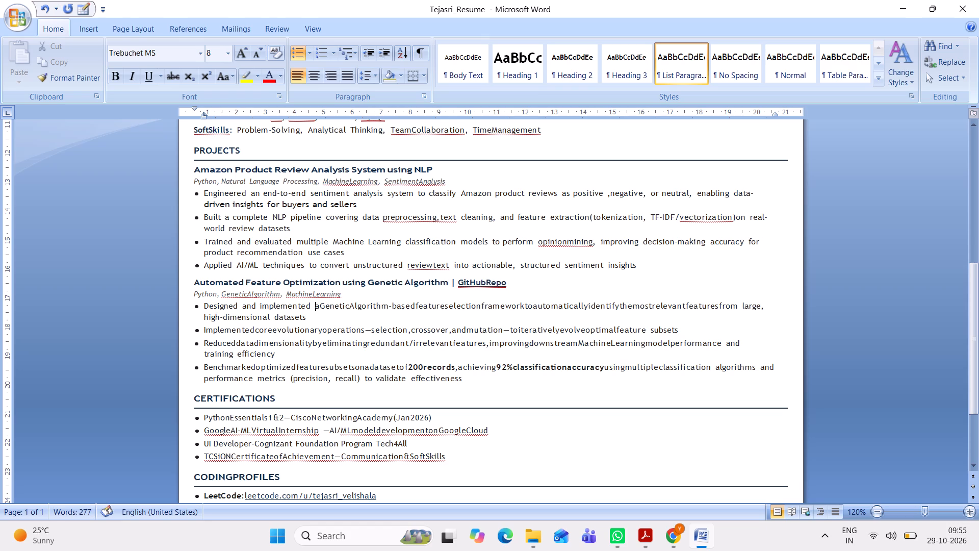
key("Right")
key("space")
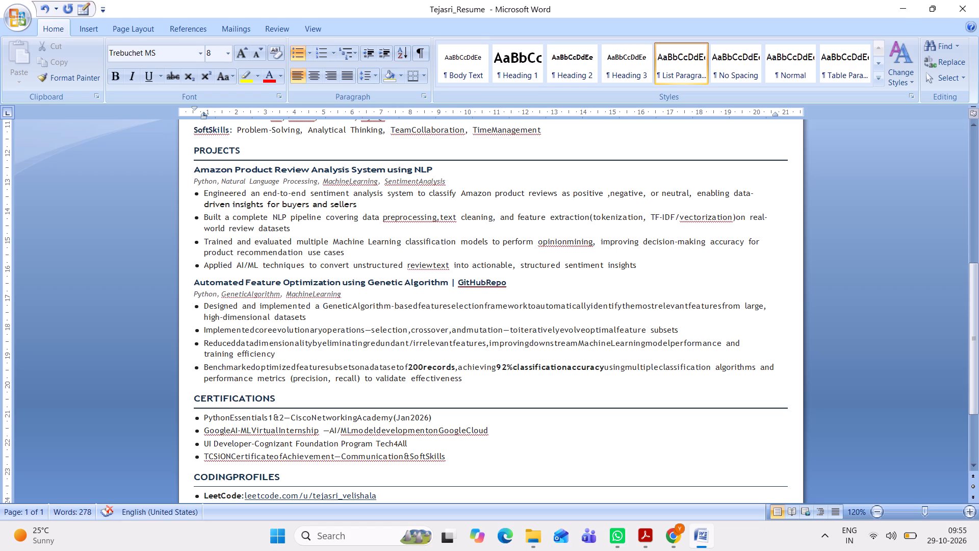
Insert spaces between "Genetic", "Algorithm-based", "feature", "selection" and "framework" in the second project's first bullet.
left_click(352, 305)
key("space")
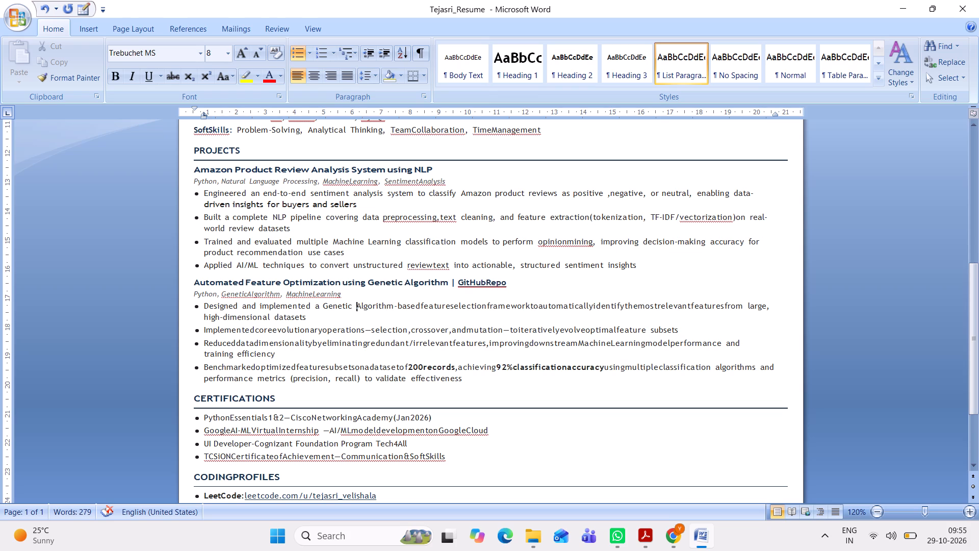
left_click(420, 308)
key("space")
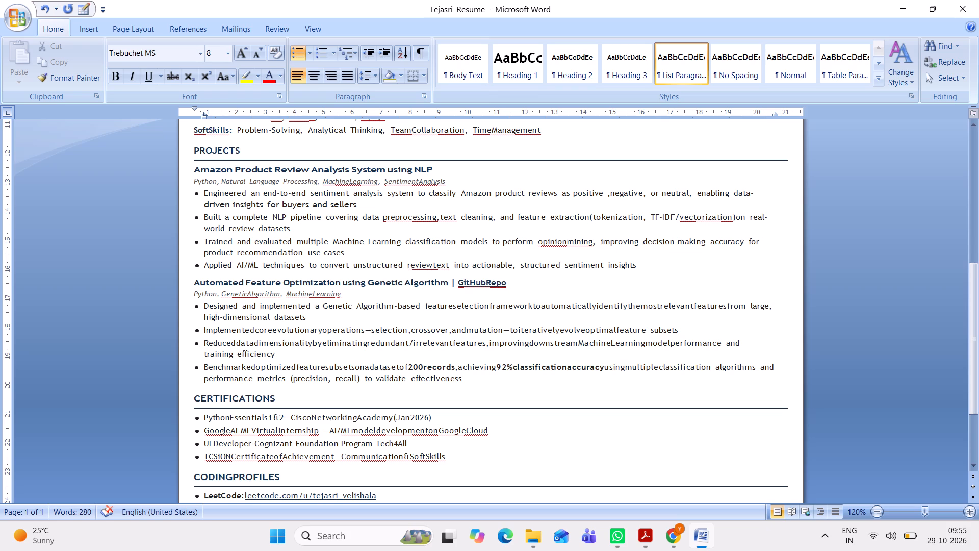
left_click(453, 308)
key("space")
left_click(494, 306)
key("space")
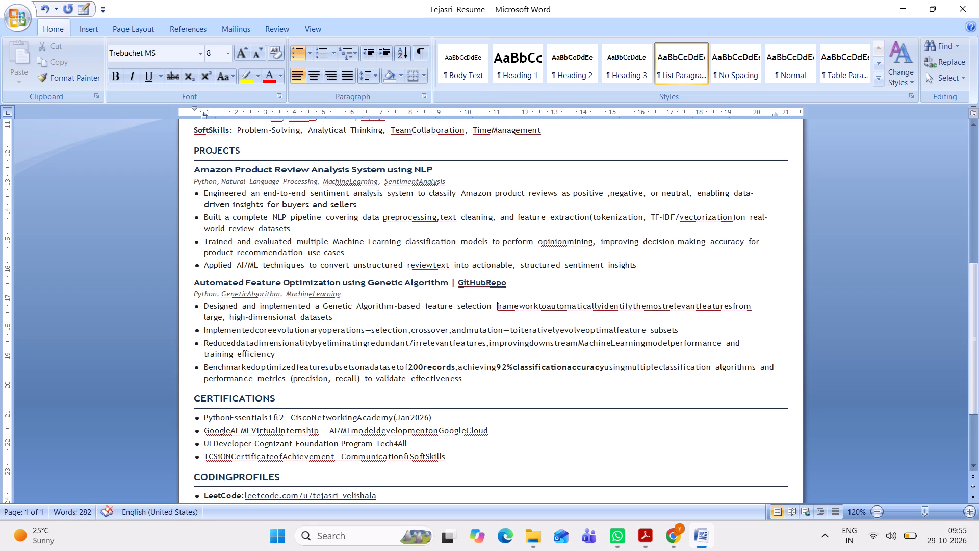
Insert spaces between "framework", "to", "automatically", "identify" and "the" in the second project's first bullet.
left_click(539, 308)
key("space")
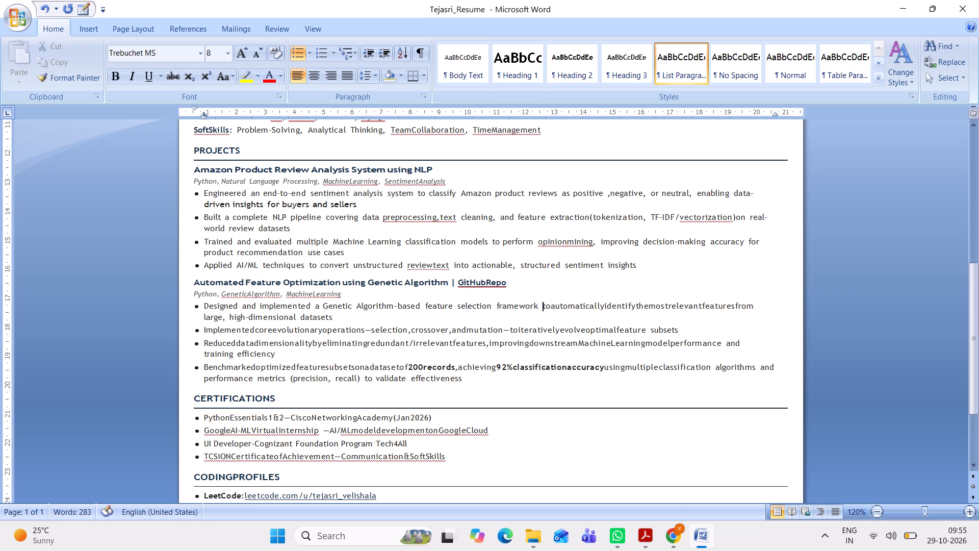
left_click(551, 307)
key("space")
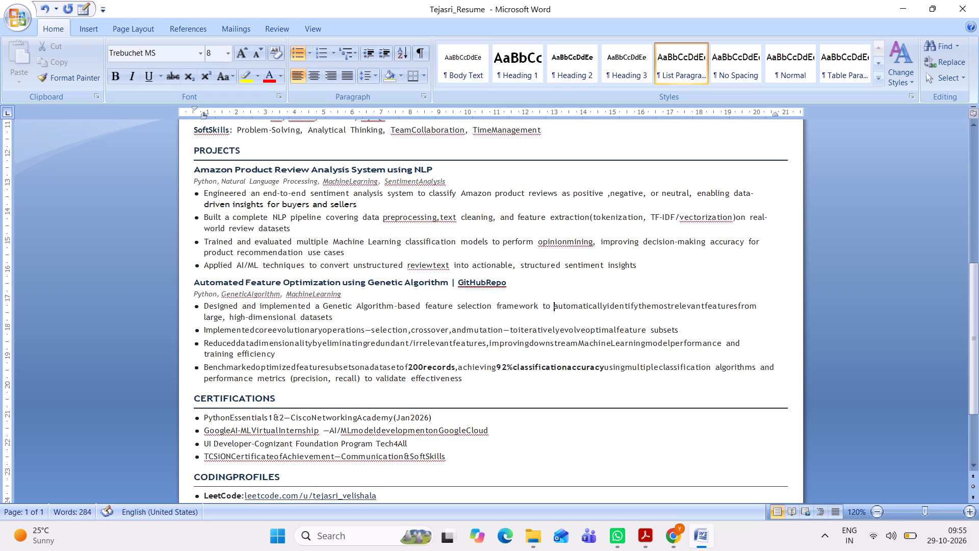
left_click(608, 304)
key("space")
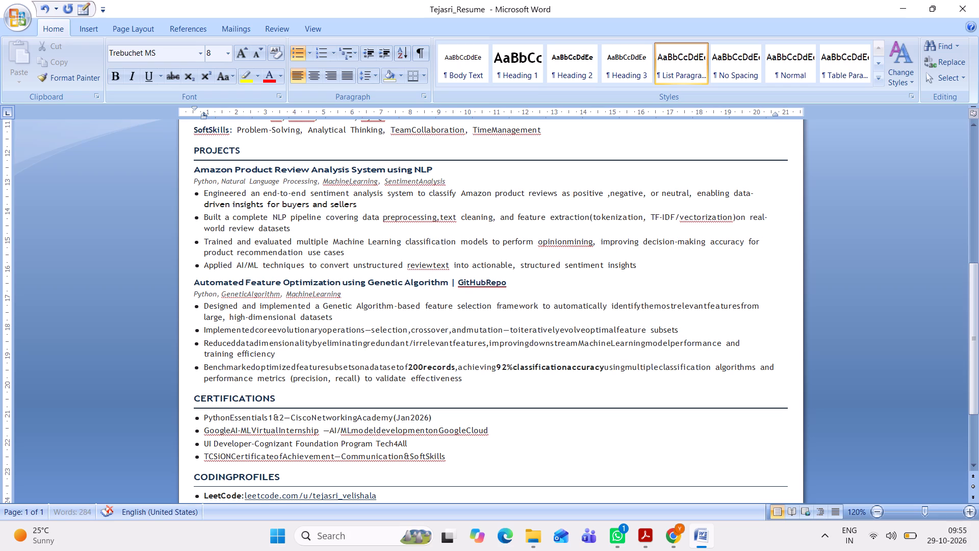
left_click(640, 308)
key("space")
Insert a space between "the" and "most" in the second project's first bullet.
left_click(666, 307)
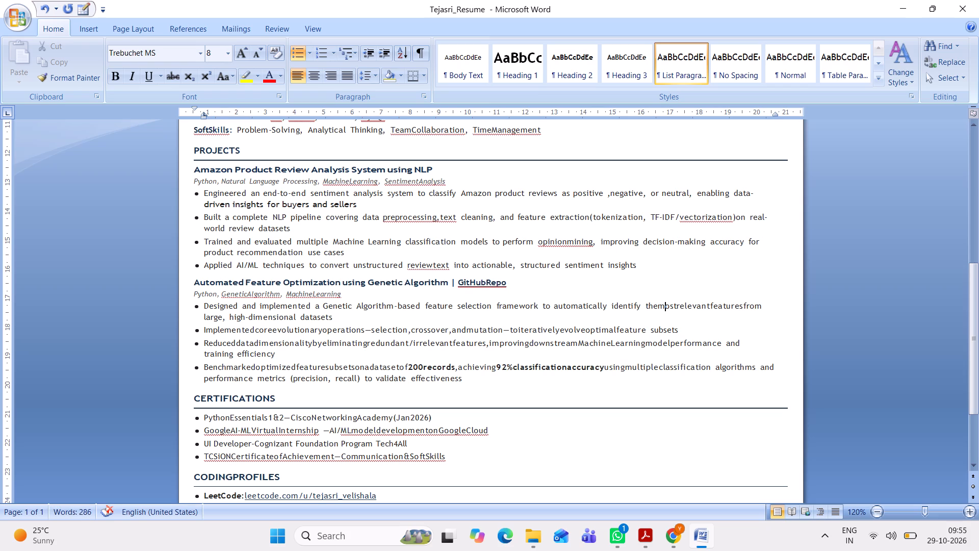
key("space")
key("BackSpace")
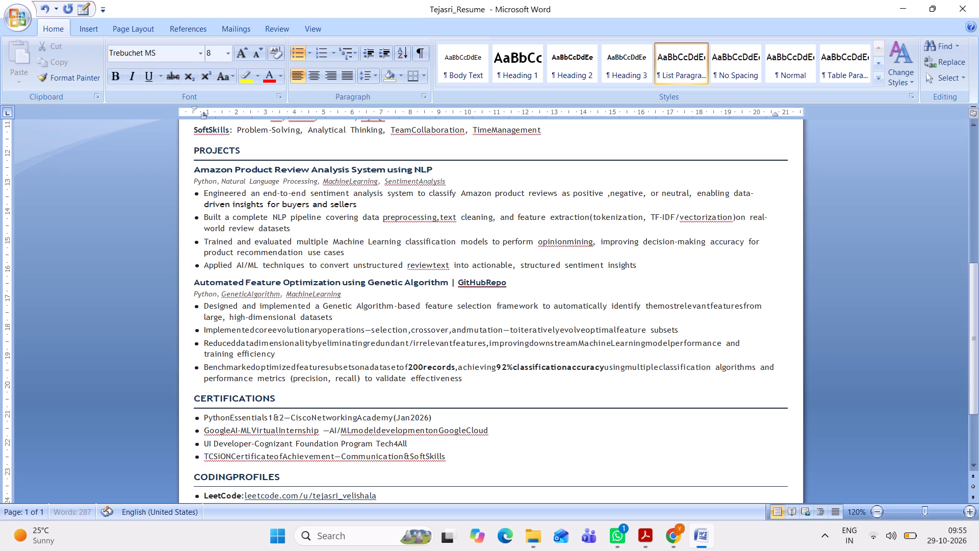
key("Left")
key("Left")
key("Right")
key("space")
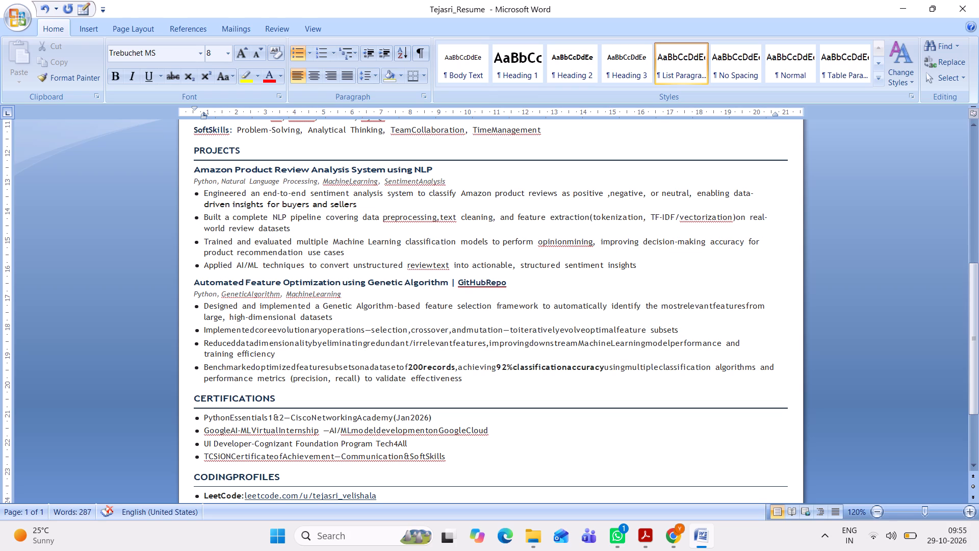
Insert spaces between "most", "relevant", "features" and "from" in the second project's first bullet.
left_click(682, 306)
key("Left")
key("space")
left_click(717, 307)
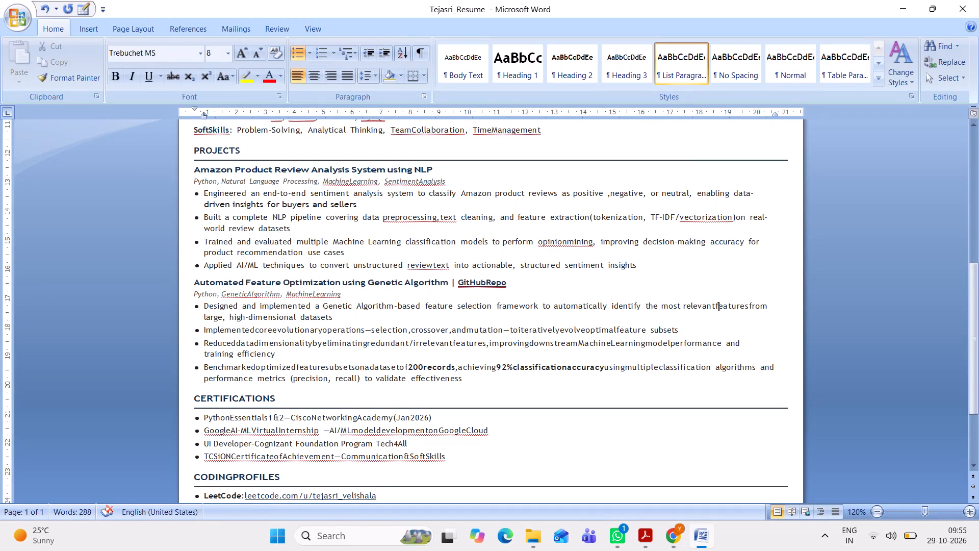
key("Left")
key("space")
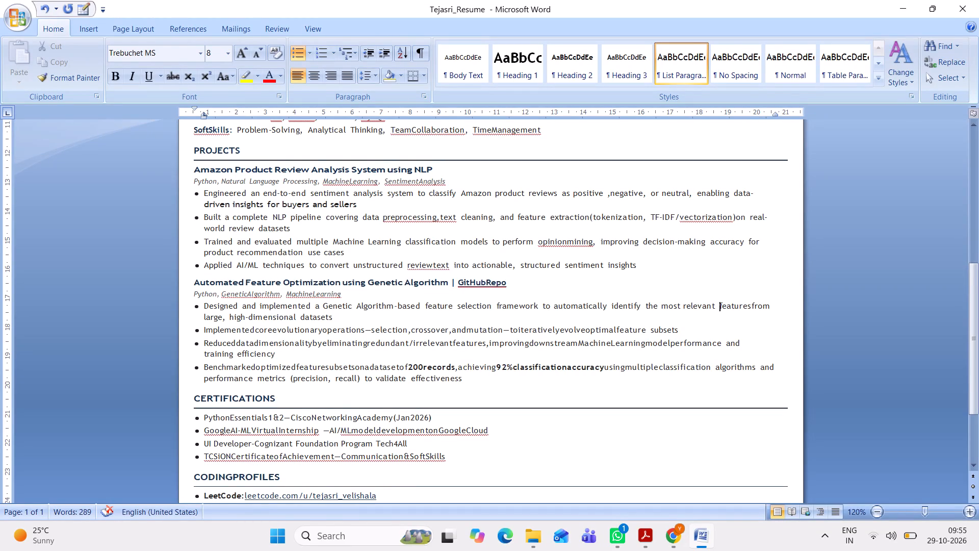
left_click(751, 306)
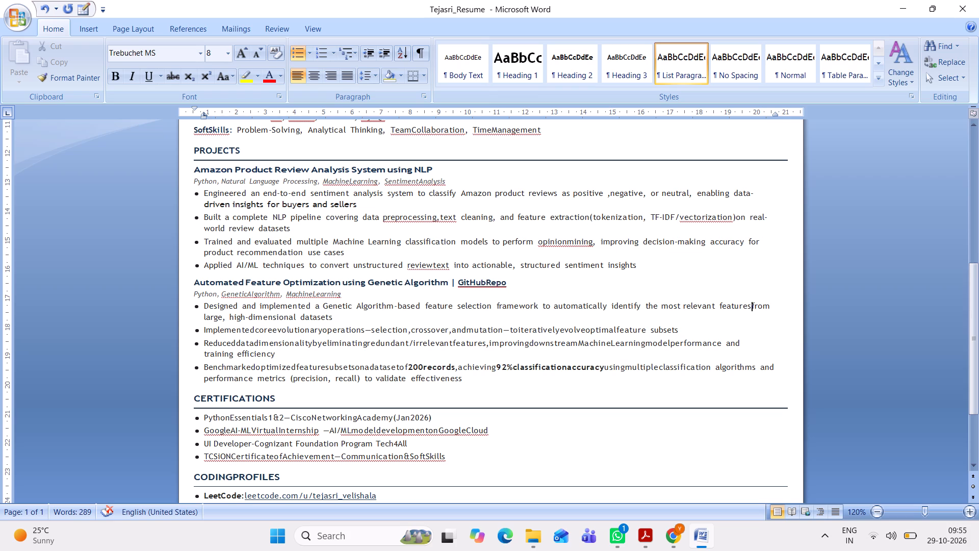
key("space")
Insert spaces to separate "Implemented core evolutionary operations", "and mutation" and "to iteratively" in the second project's second bullet.
left_click(255, 332)
key("space")
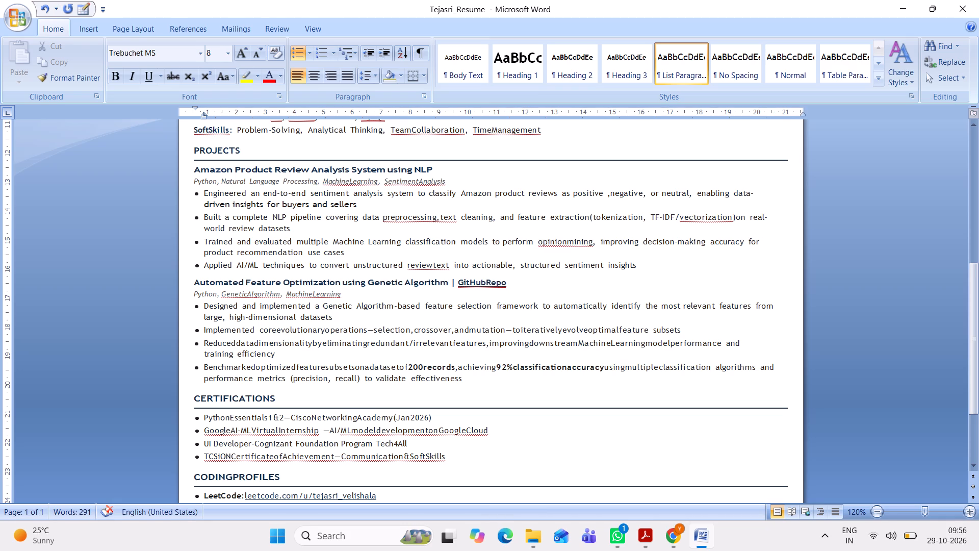
left_click(276, 332)
key("space")
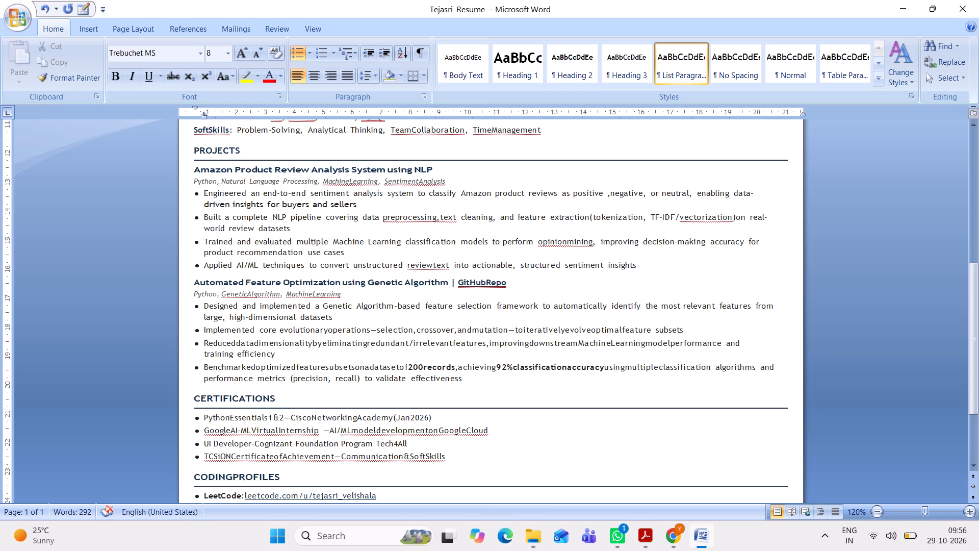
left_click(328, 331)
key("space")
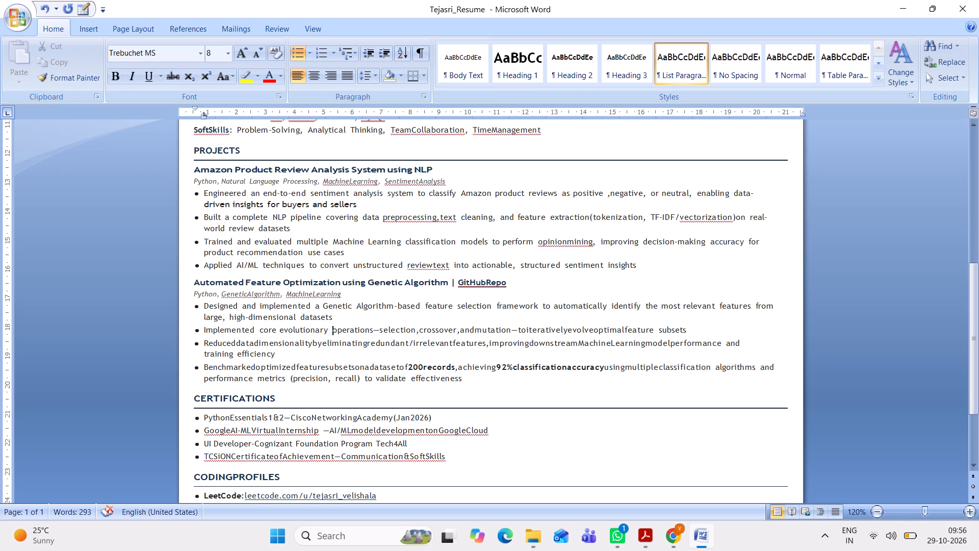
left_click(475, 332)
key("space")
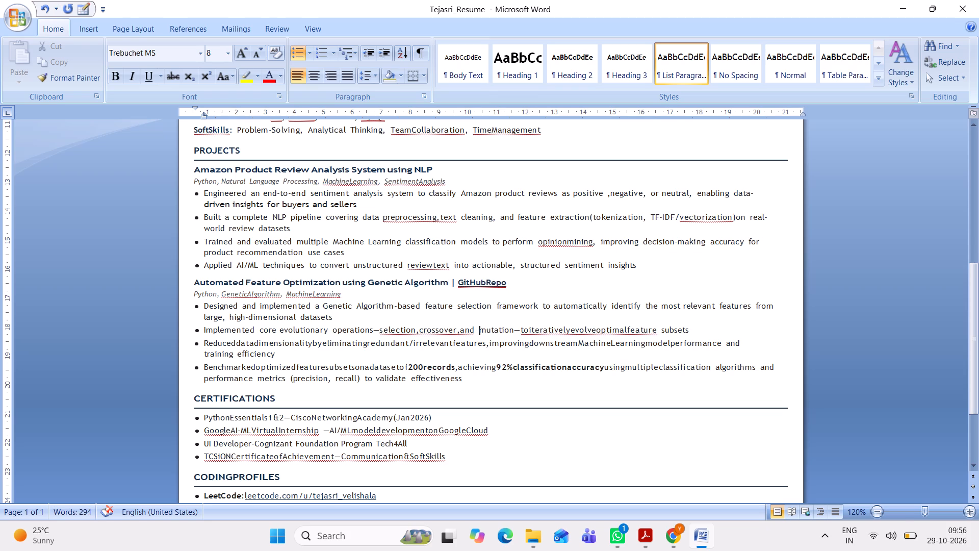
left_click(527, 330)
key("space")
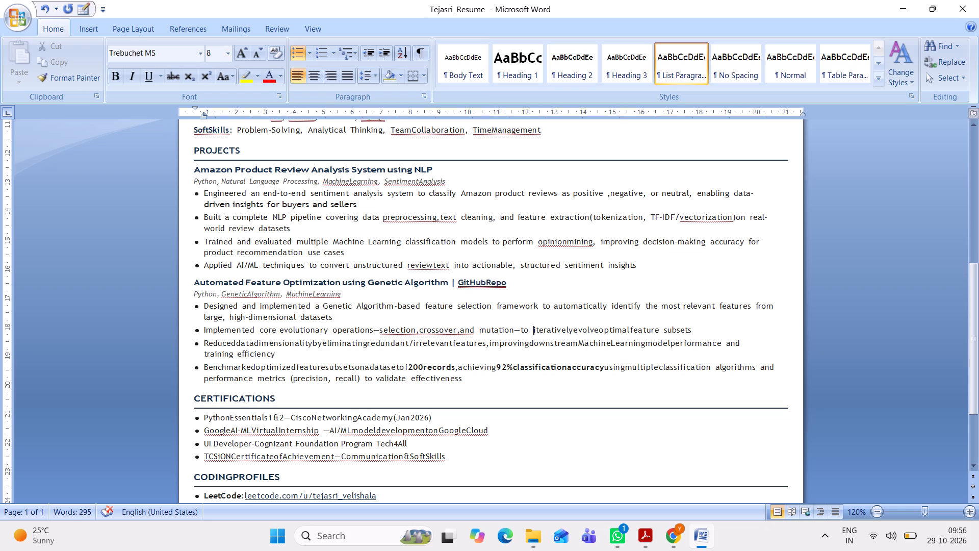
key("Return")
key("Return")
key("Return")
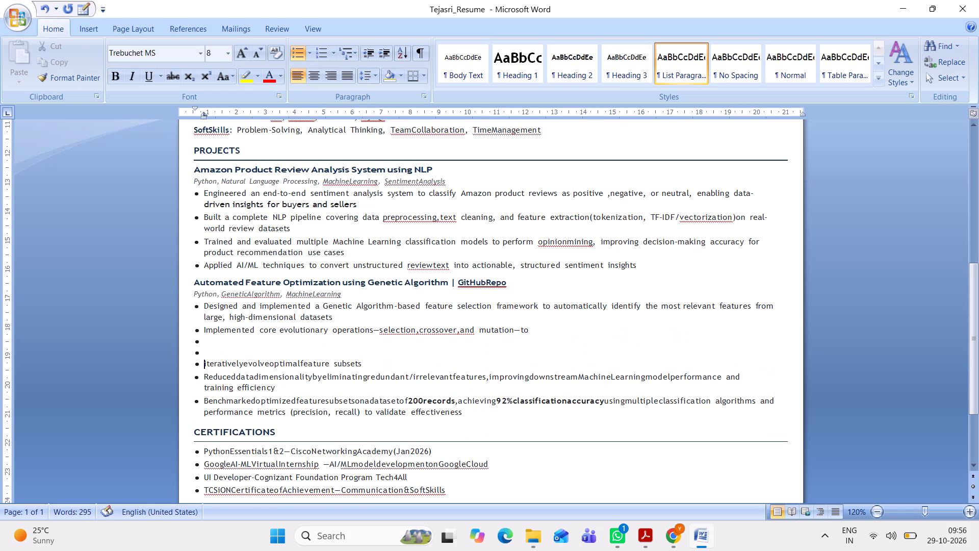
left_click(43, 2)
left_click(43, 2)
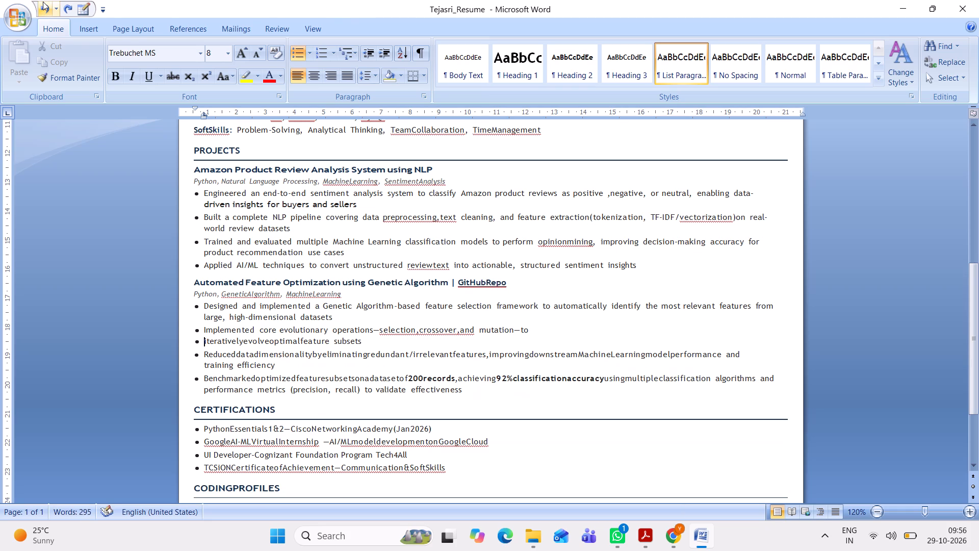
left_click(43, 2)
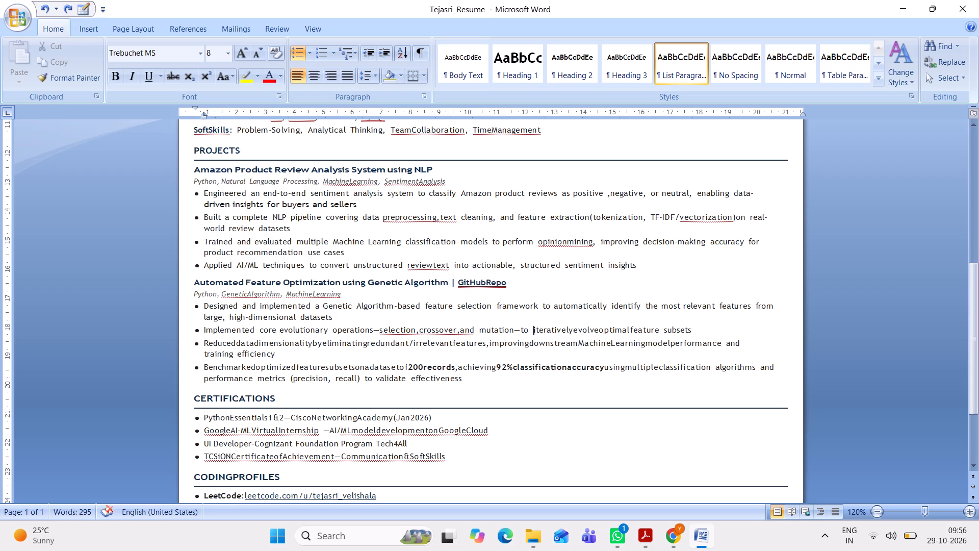
Insert spaces to separate "iteratively evolve optimal feature" and "selection, crossover" in the second project's second bullet.
left_click(574, 331)
key("space")
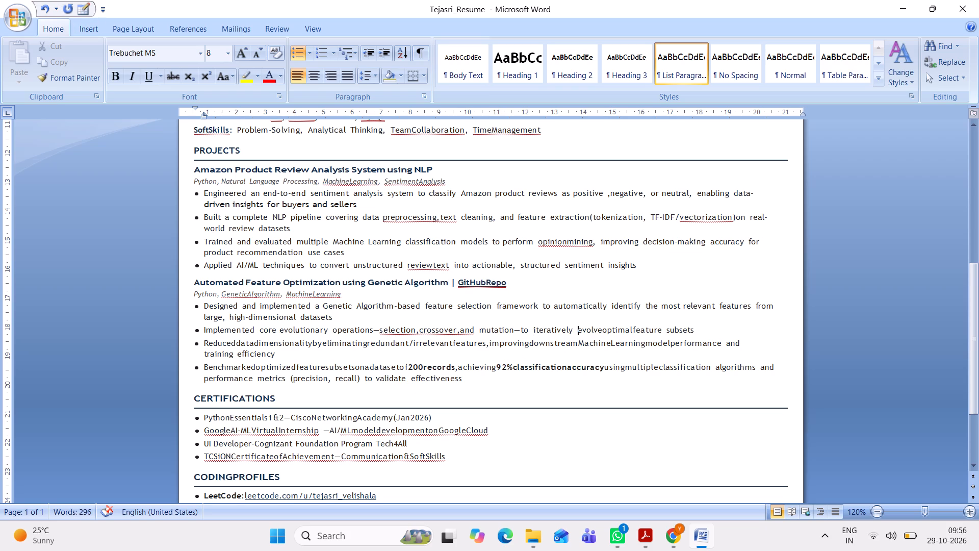
left_click(601, 331)
key("space")
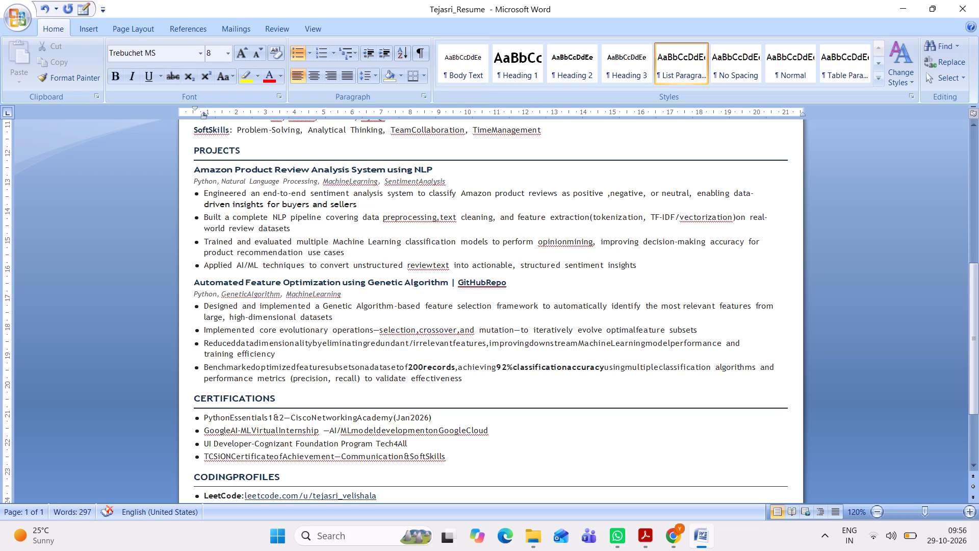
left_click(634, 329)
key("space")
key("BackSpace")
key("Right")
key("space")
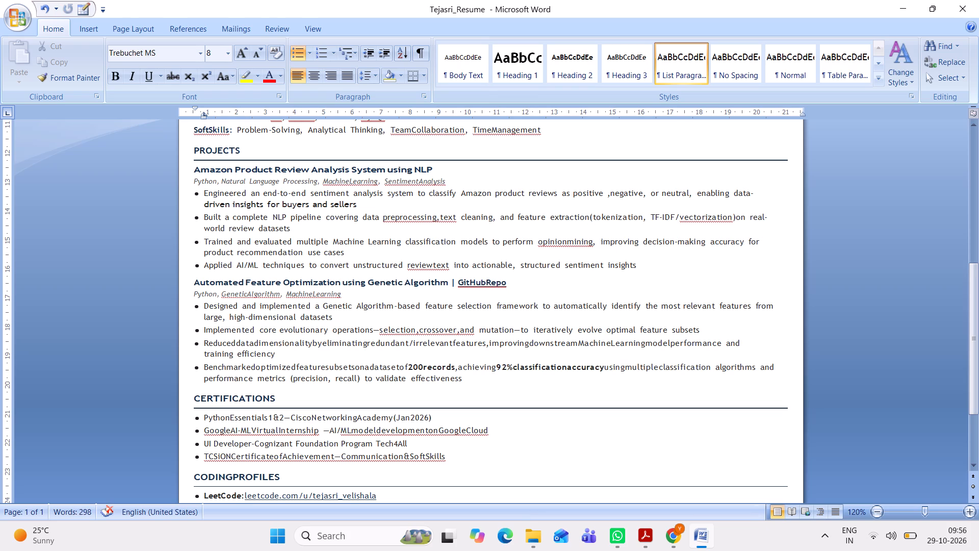
left_click(418, 331)
key("space")
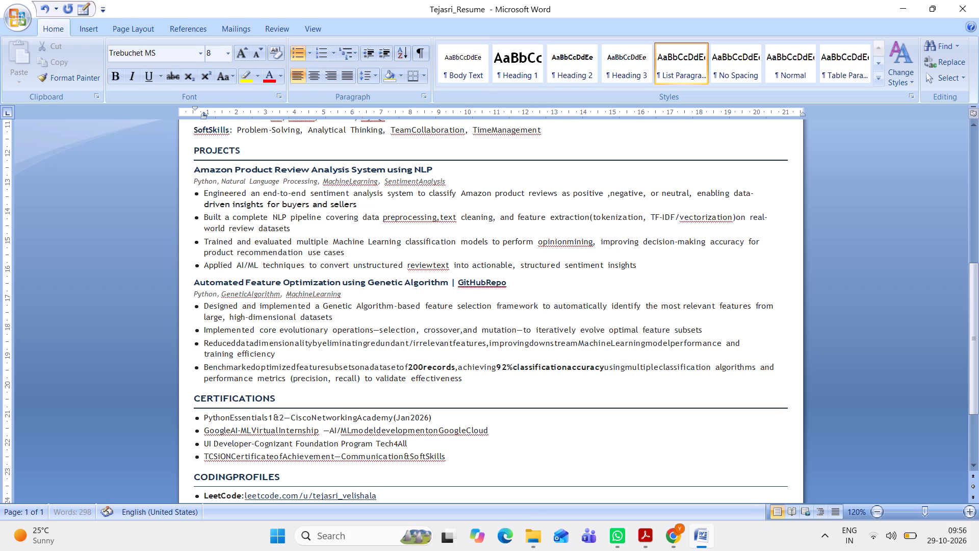
Insert spaces between "Reduced", "data", "dimensionality", "by", "eliminating" and "redundant" in the second project's third bullet.
left_click(237, 342)
key("space")
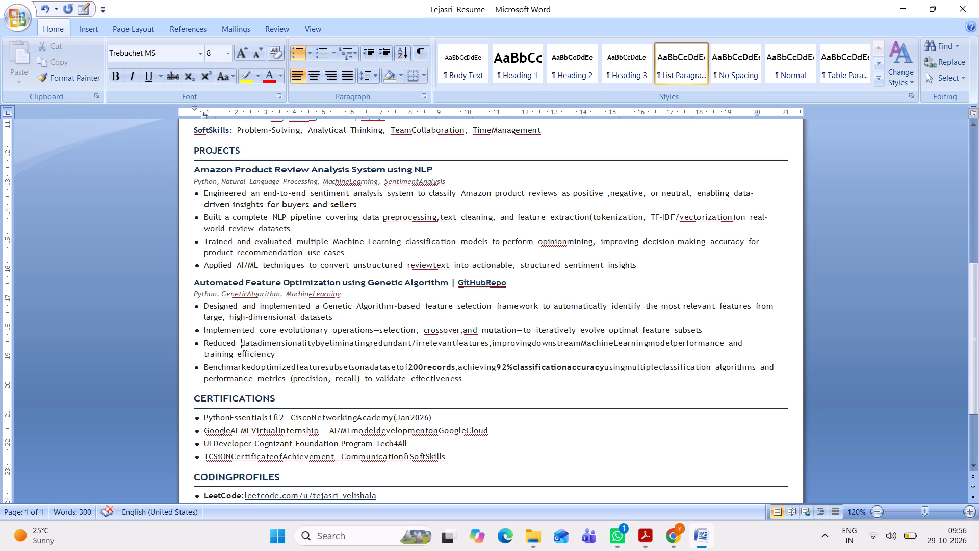
left_click(260, 345)
key("space")
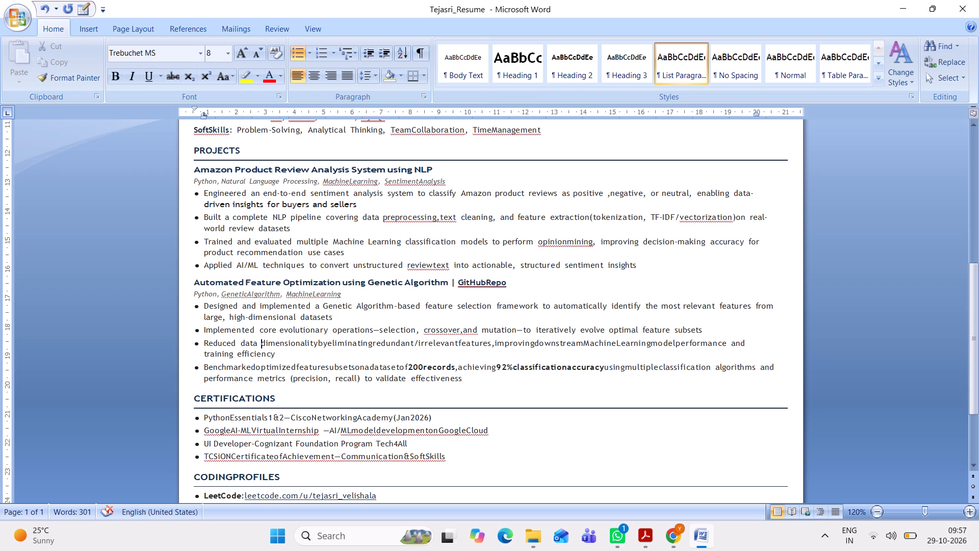
left_click(316, 342)
key("space")
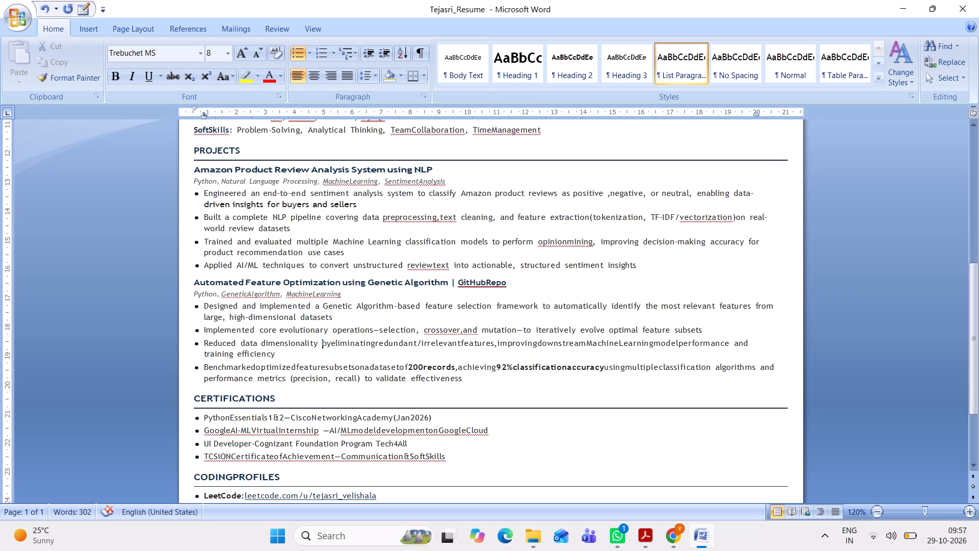
left_click(328, 344)
key("Right")
key("space")
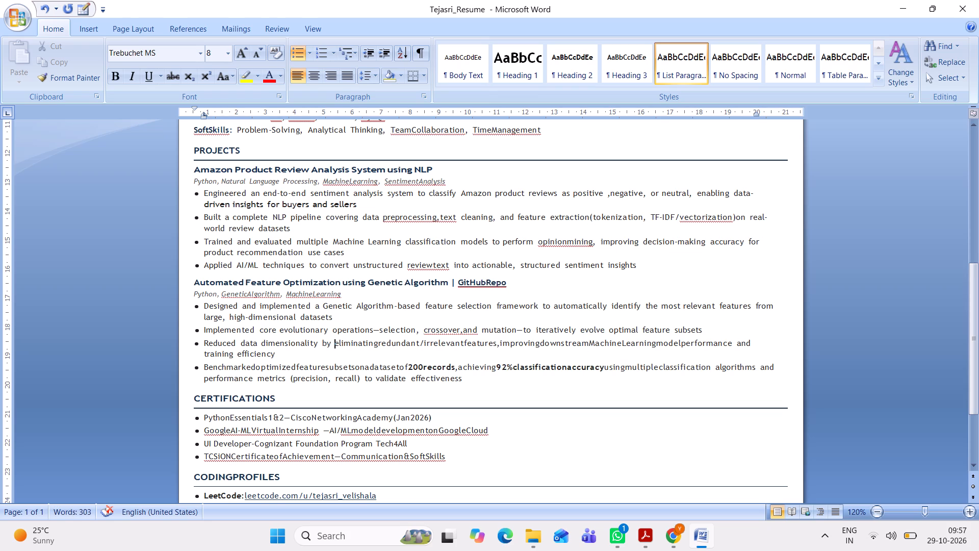
left_click(375, 343)
key("Right")
key("space")
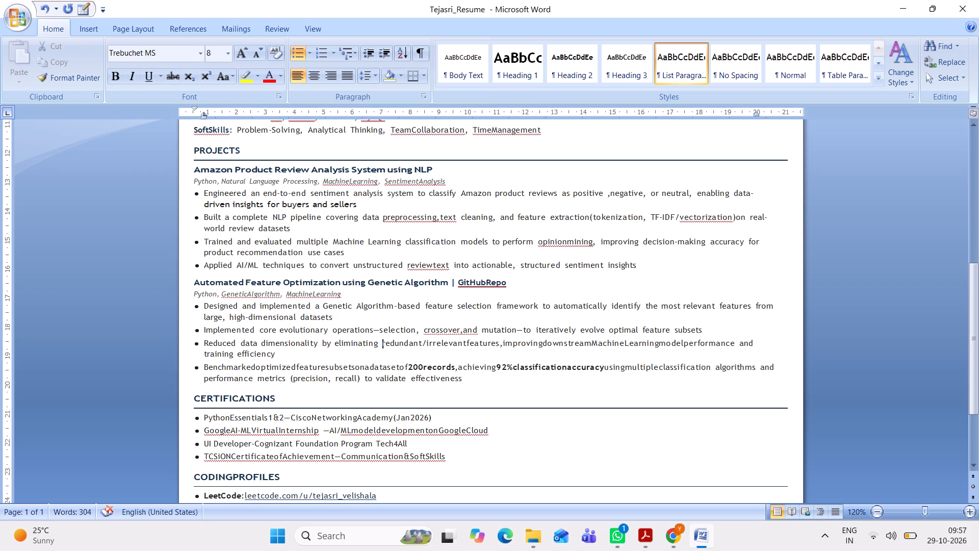
Insert spaces to separate "redundant/irrelevant", "features,", "improving" and "downstream" in the second project's third bullet.
left_click(469, 345)
key("Left")
key("space")
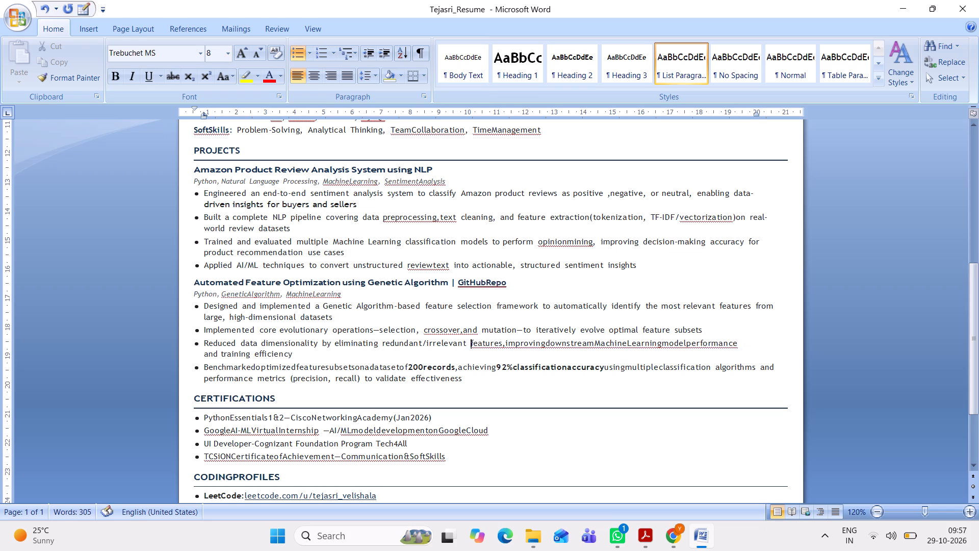
left_click(508, 343)
key("Left")
key("space")
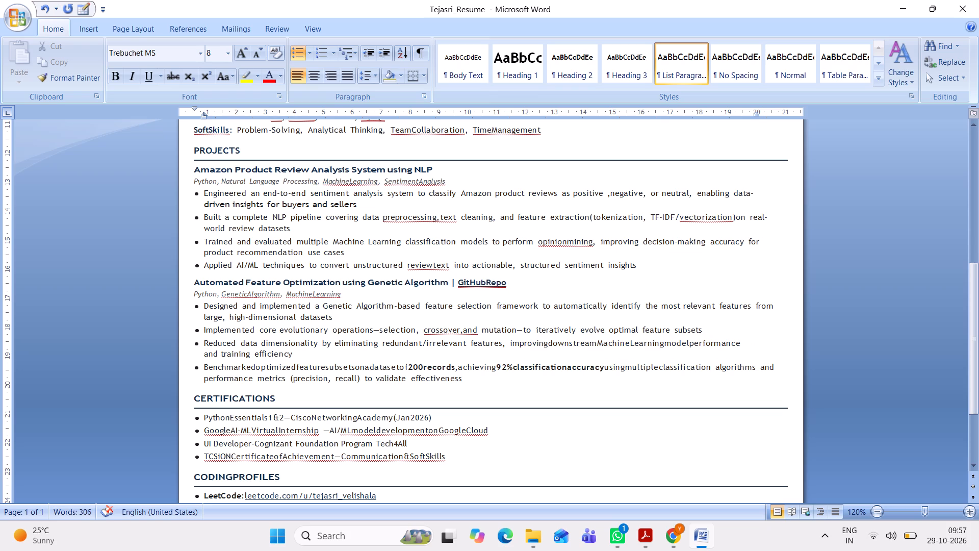
left_click(552, 341)
key("Left")
key("space")
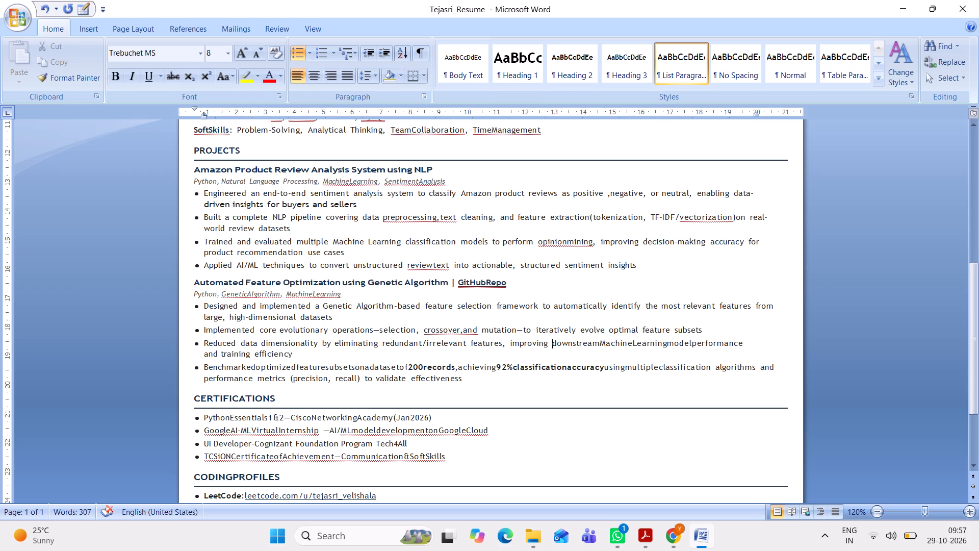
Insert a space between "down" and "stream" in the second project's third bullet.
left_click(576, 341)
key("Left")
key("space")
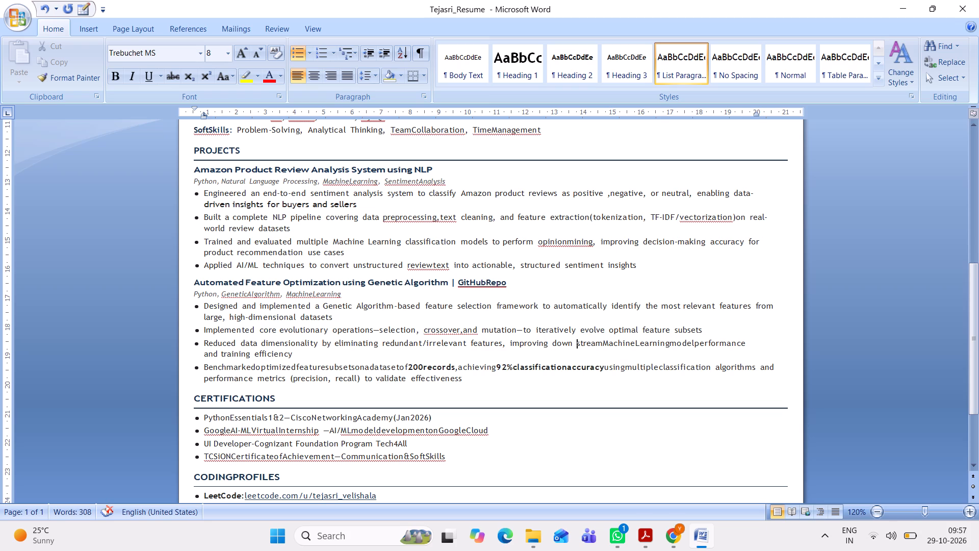
Insert spaces to separate "stream", "Machine", "Learning", "model" and "performance" in the second project's third bullet.
left_click(601, 339)
key("space")
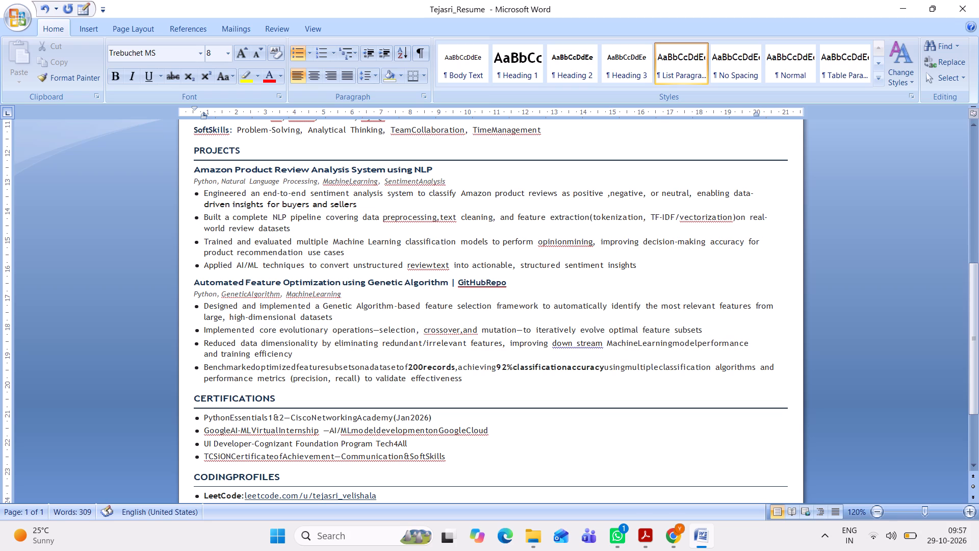
left_click(640, 342)
key("space")
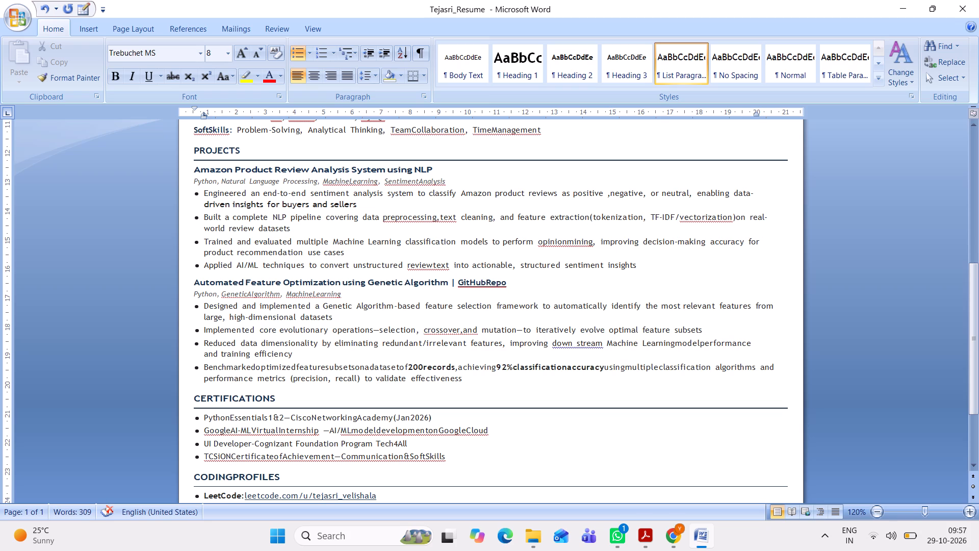
left_click(676, 346)
key("space")
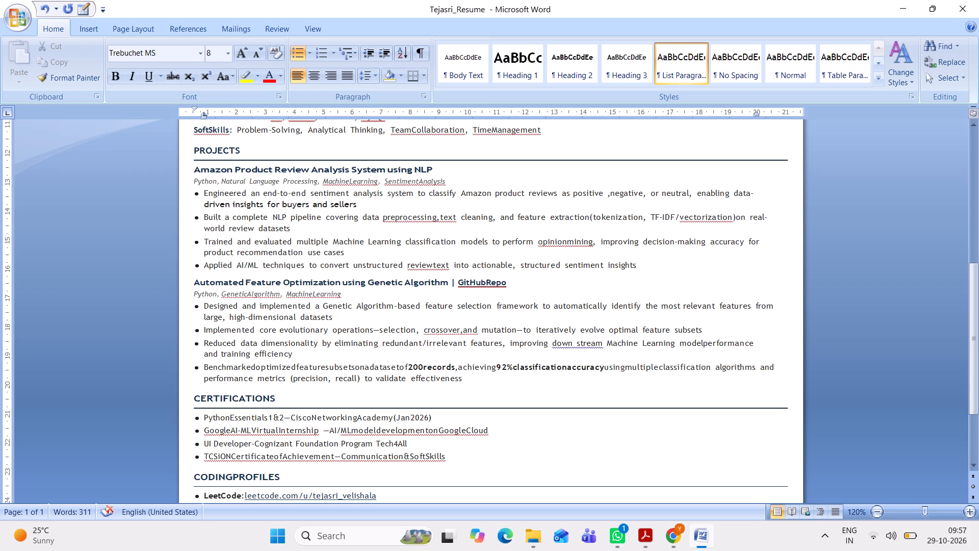
left_click(705, 343)
key("space")
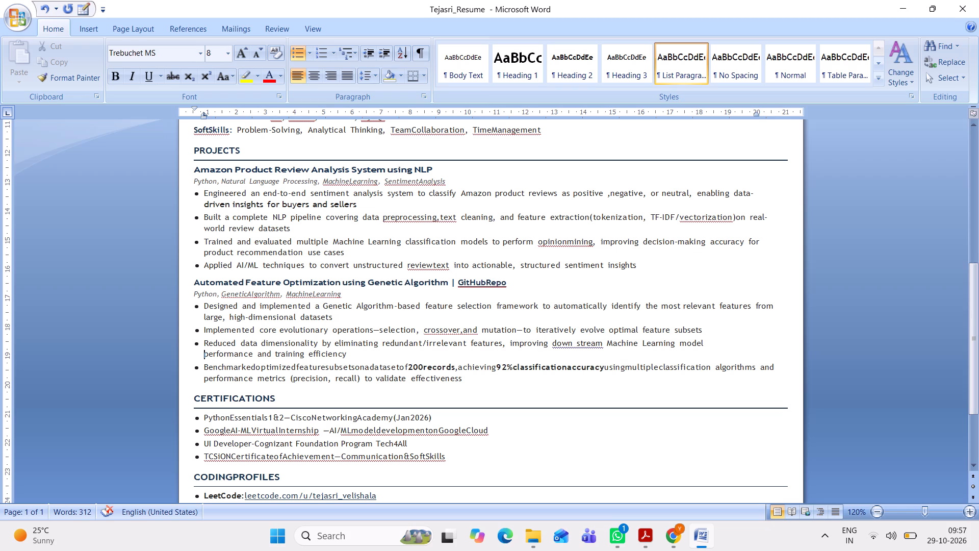
key("space")
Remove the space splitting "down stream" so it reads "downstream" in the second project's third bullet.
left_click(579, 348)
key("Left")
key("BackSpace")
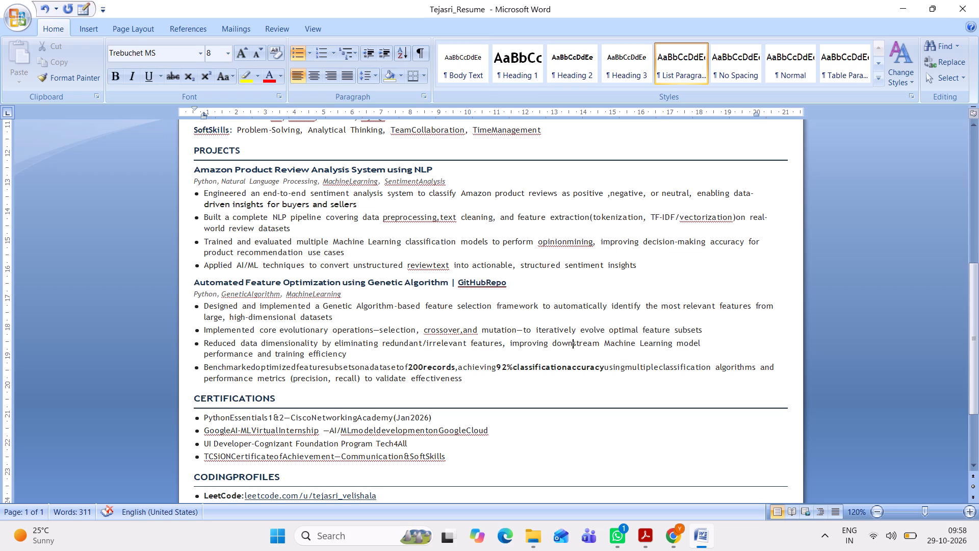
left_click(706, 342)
Insert a space between "crossover," and "and" in the second project's second bullet.
left_click(462, 331)
key("space")
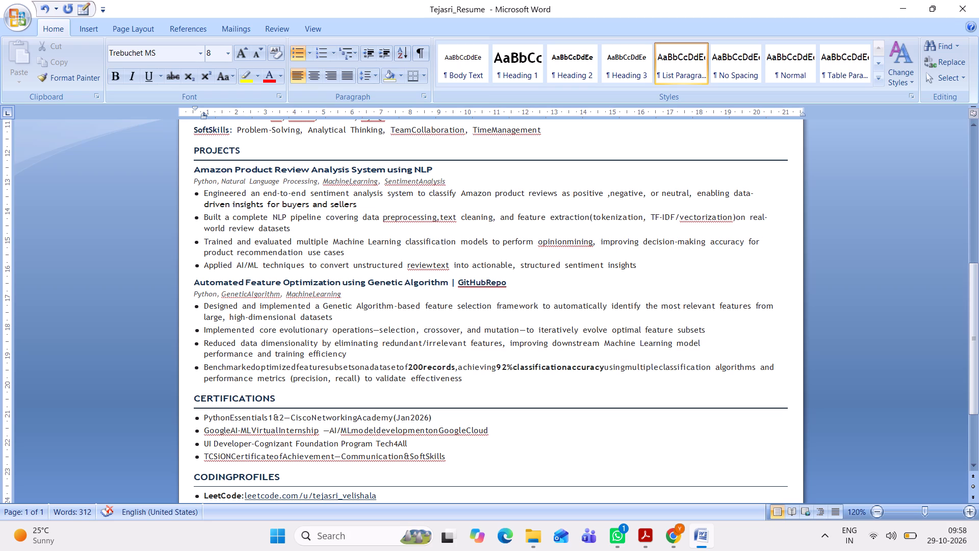
Delete the space between "features," and "improving" in the second project's third bullet.
left_click(508, 344)
key("BackSpace")
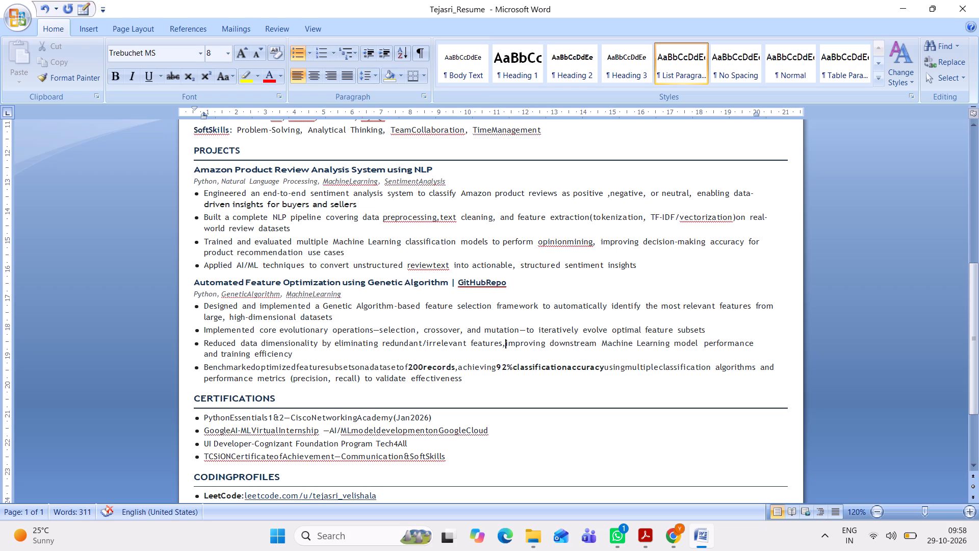
Insert spaces to separate "Benchmarked optimized feature subsets on a dataset" into individual words in the second project's fourth bullet.
left_click(256, 367)
key("space")
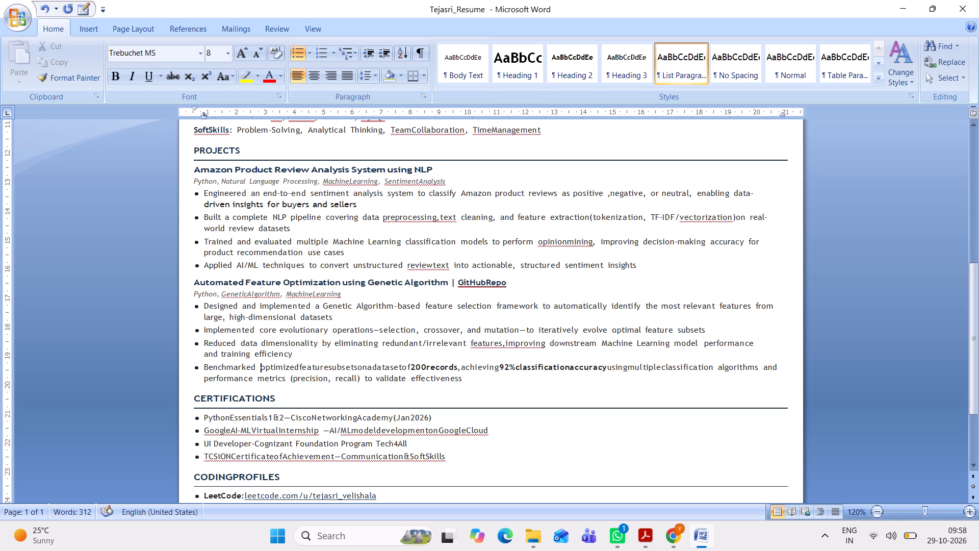
left_click(299, 366)
key("space")
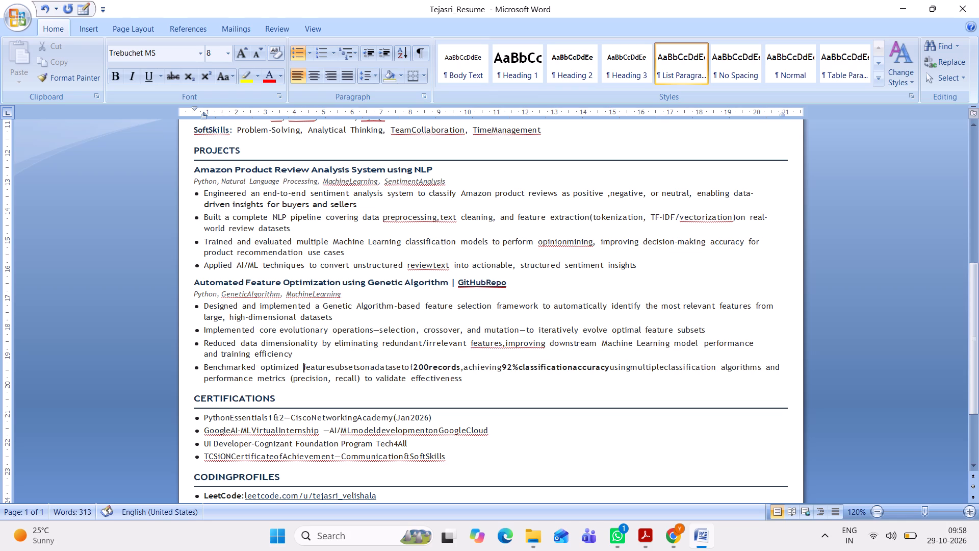
left_click(332, 367)
key("space")
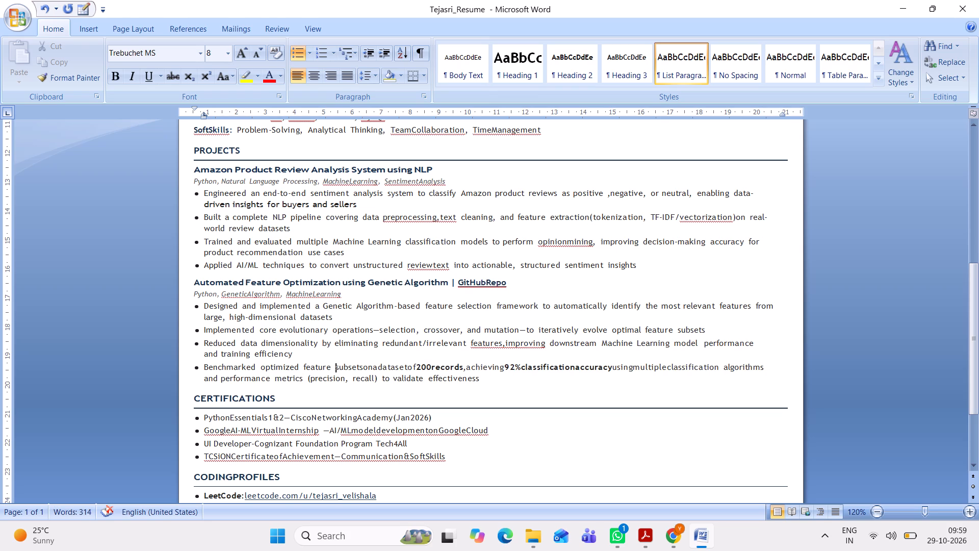
left_click(364, 369)
key("space")
left_click(376, 367)
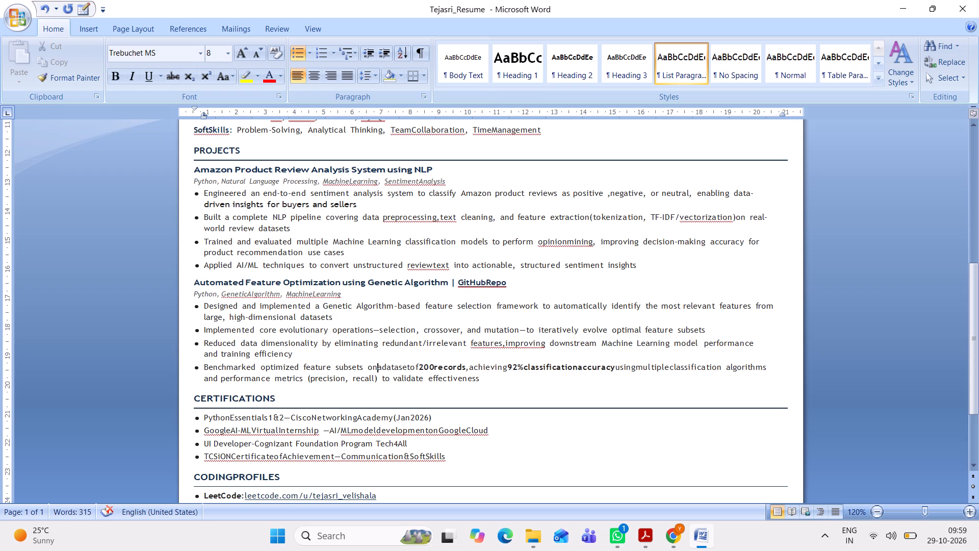
key("space")
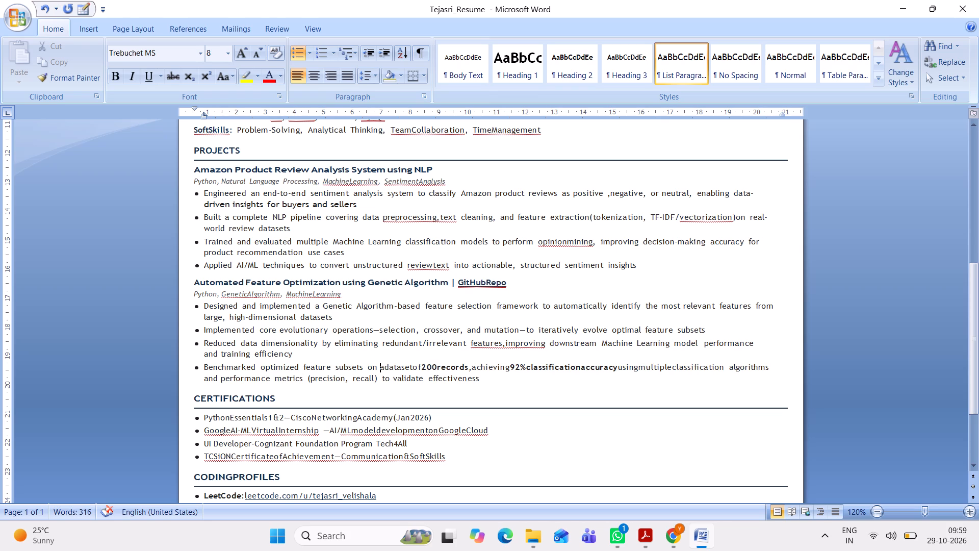
key("Right")
key("space")
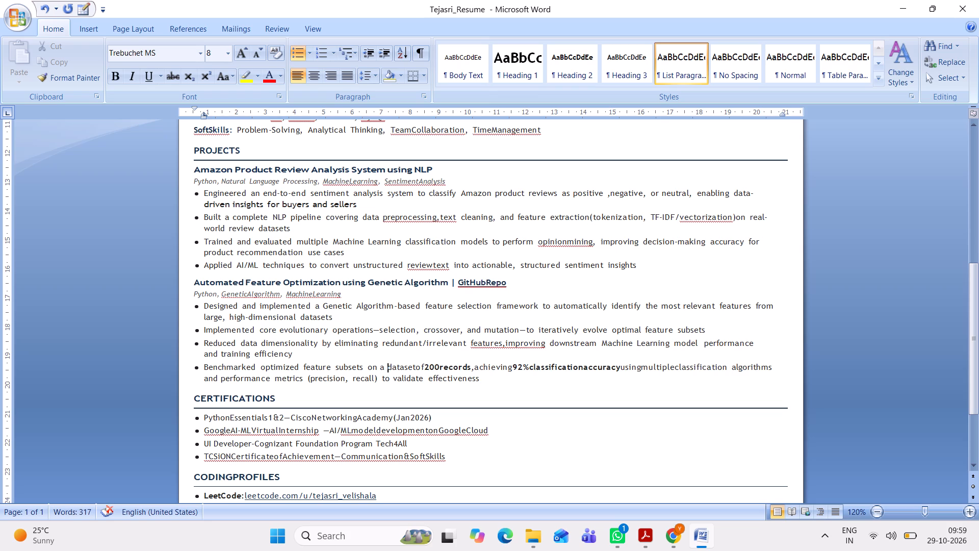
Insert spaces between "dataset", "of" and "200" in the second project's fourth bullet.
left_click(419, 369)
key("Left")
key("space")
key("Right")
key("space")
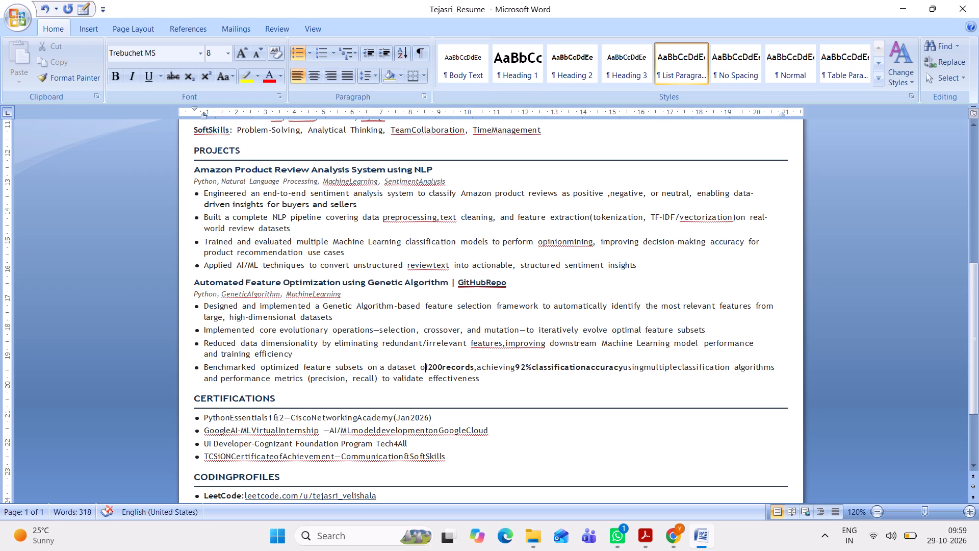
key("BackSpace")
key("Right")
key("space")
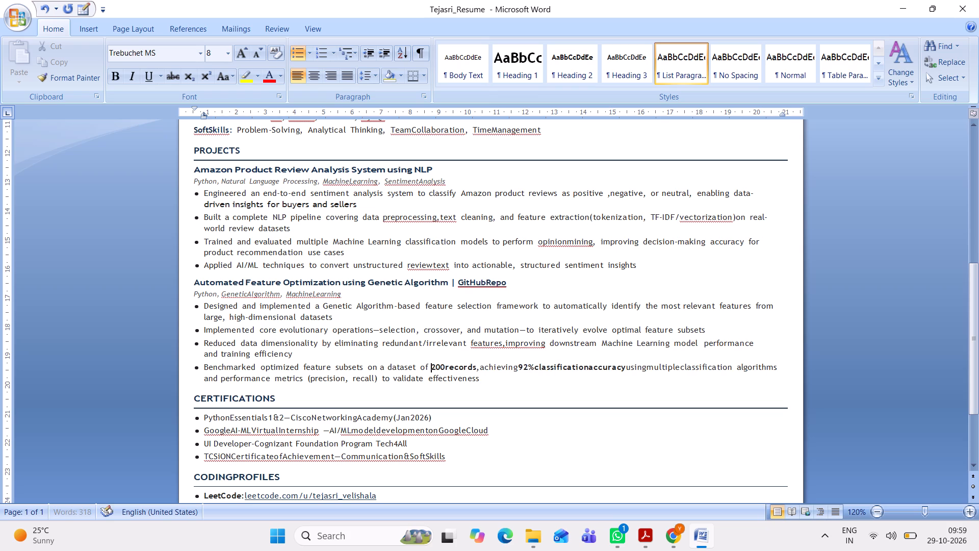
Insert spaces between "achieving", "92%" and "classification" in the second project's fourth bullet.
key("Right")
key("Right")
key("Right")
key("Right")
key("Right")
key("Right")
key("Right")
key("Right")
key("Right")
key("Right")
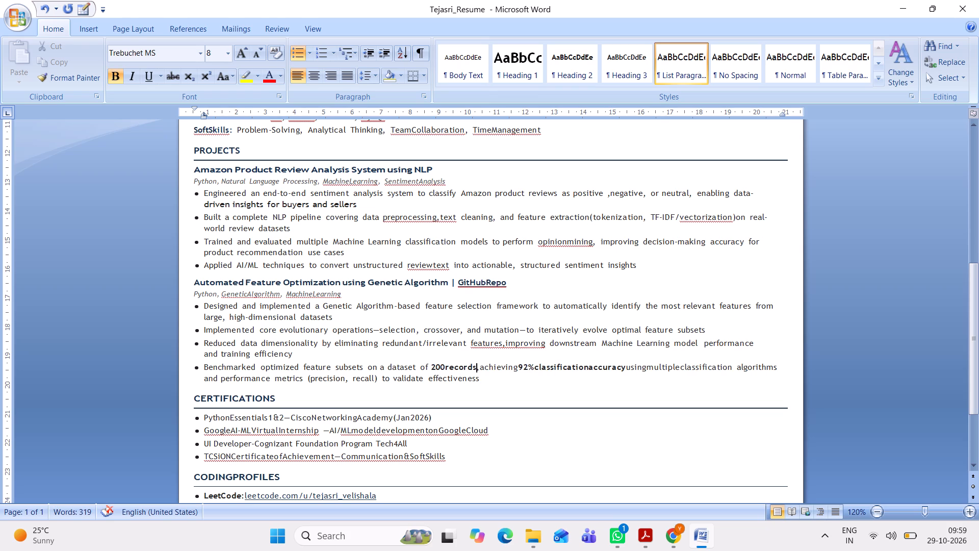
key("Right")
key("Right")
key("Right")
key("Right")
key("Right")
key("Right")
key("Right")
key("Right")
key("Right")
key("Right")
key("Right")
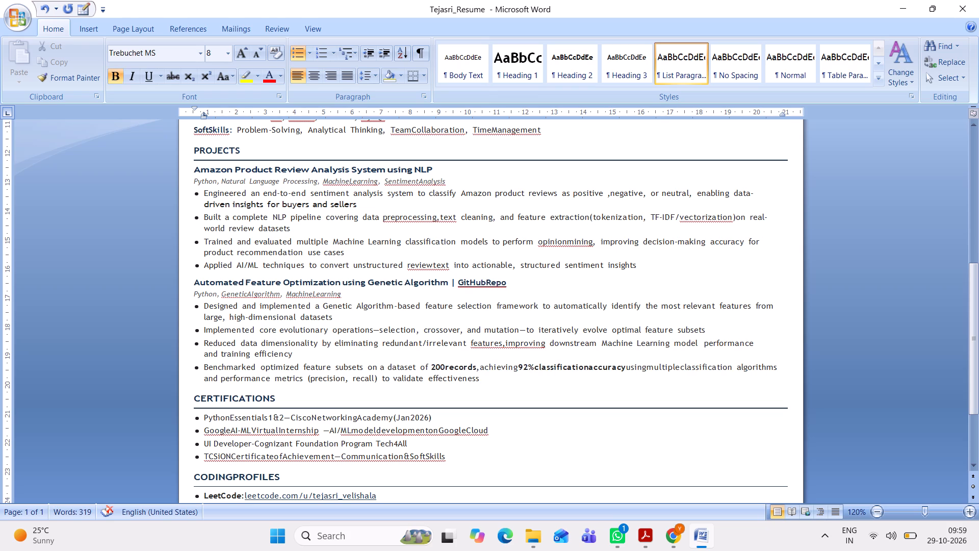
key("Left")
key("space")
key("Right")
key("Right")
key("Right")
key("space")
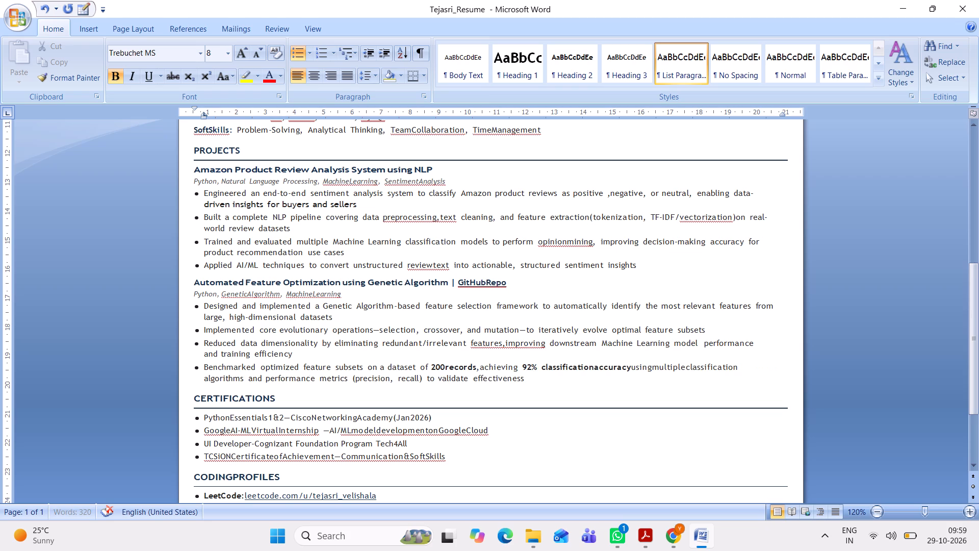
Insert a space between "classification" and "accuracy" in the second project's fourth bullet.
key("Right")
key("Right")
key("Right")
key("Right")
key("Right")
key("Right")
key("Right")
key("Right")
key("Right")
key("Right")
key("Right")
key("Right")
key("Right")
key("Right")
key("space")
key("Right")
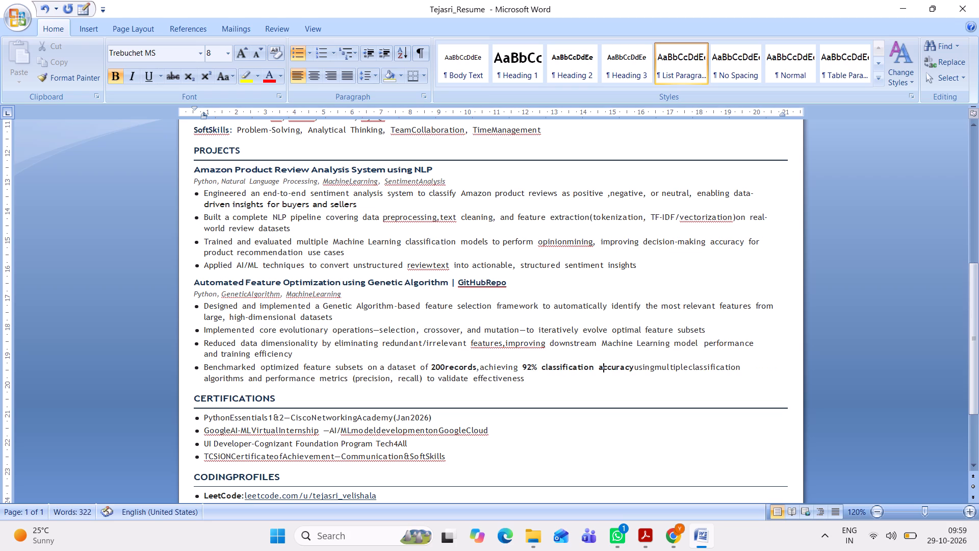
Insert a space between "accuracy" and "using" in the second project's fourth bullet.
key("Right")
key("Right")
key("Right")
key("Right")
key("Right")
key("Right")
key("Right")
key("space")
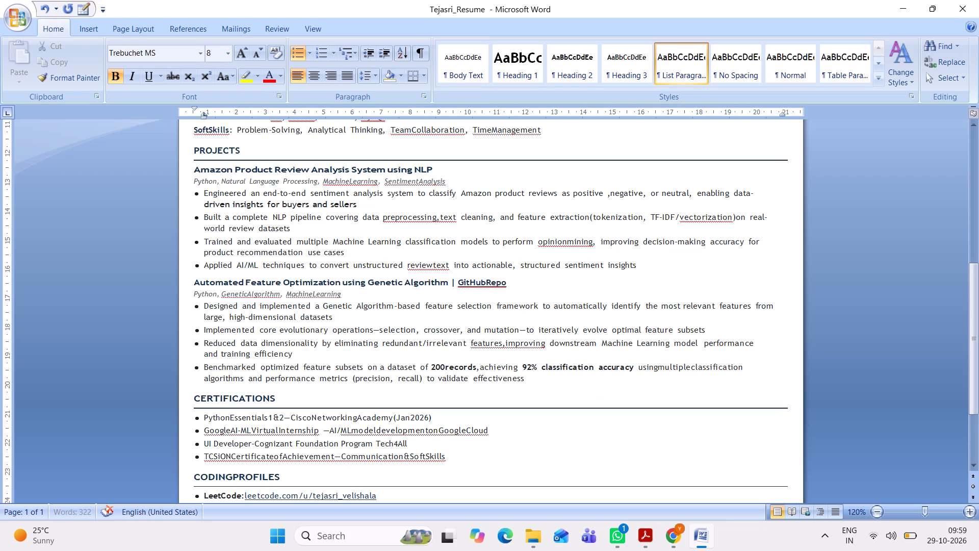
Insert spaces between "using", "multiple" and "classification" in the second project's fourth bullet.
key("Right")
key("Right")
key("Right")
key("Right")
key("Right")
key("Right")
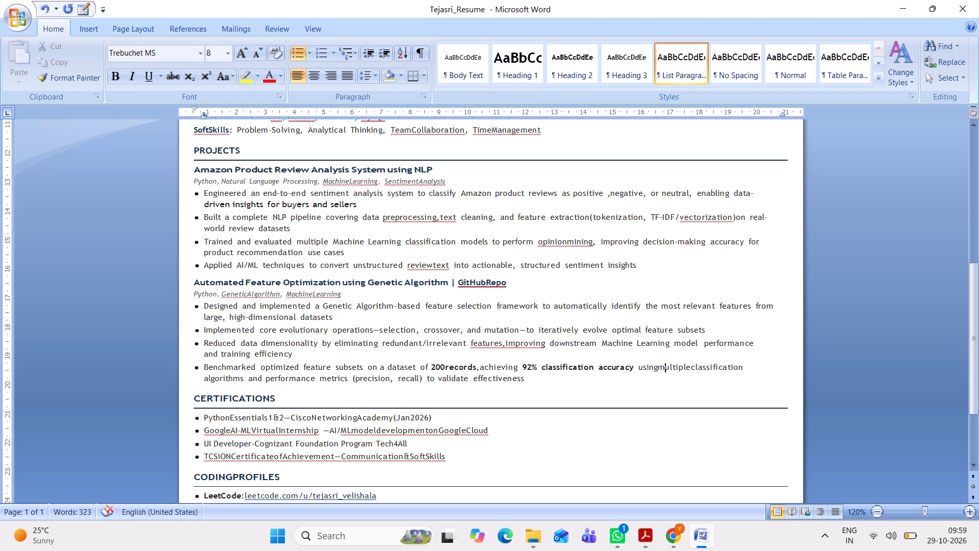
key("Left")
key("space")
key("Right")
key("Right")
key("Right")
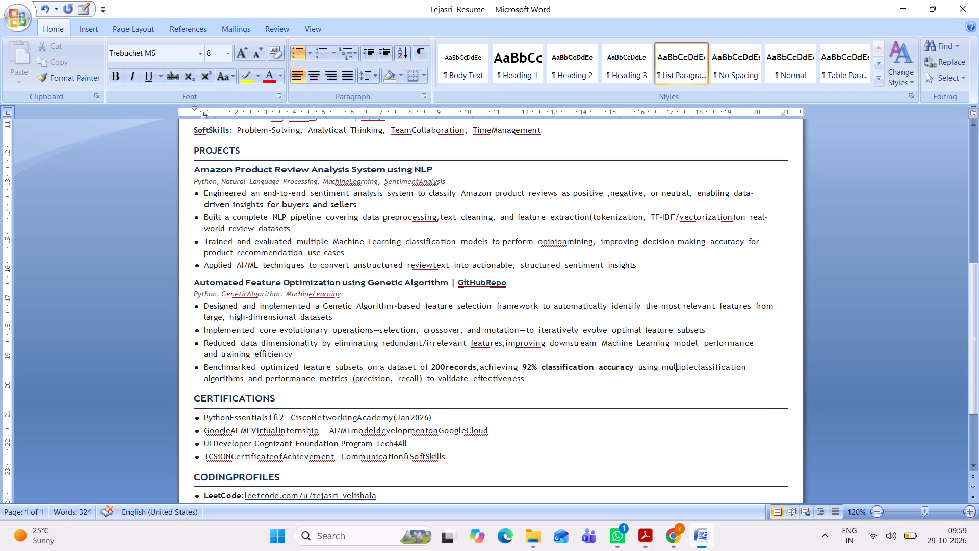
key("Right")
key("Right")
key("Right")
key("Right")
key("Right")
key("space")
Insert a space between "200" and "records" and another after the comma before "achieving" in the second project's fourth bullet.
left_click(444, 366)
key("space")
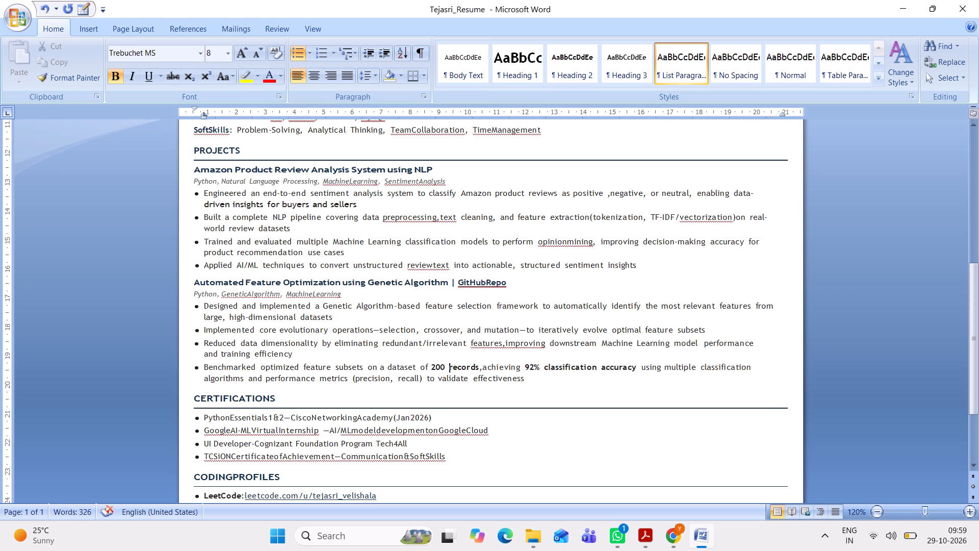
left_click(483, 367)
key("space")
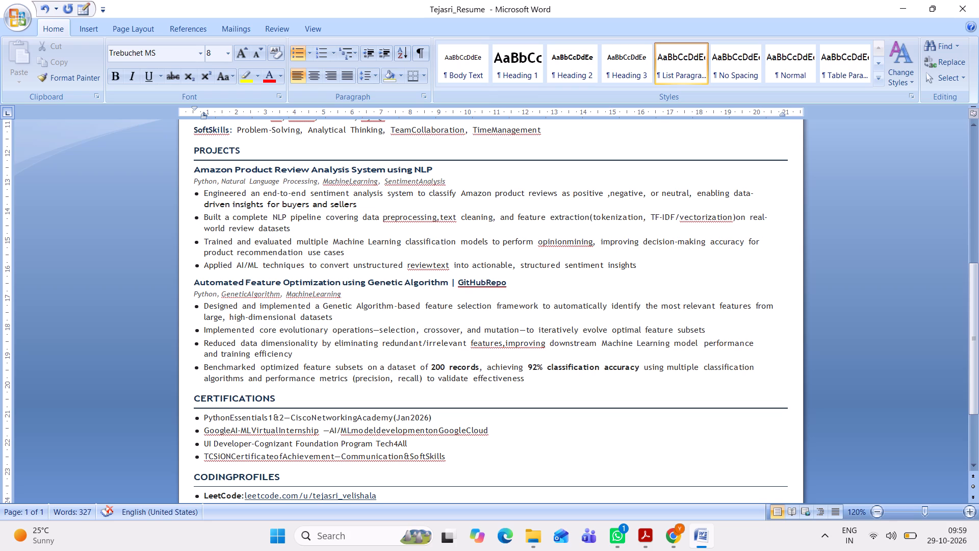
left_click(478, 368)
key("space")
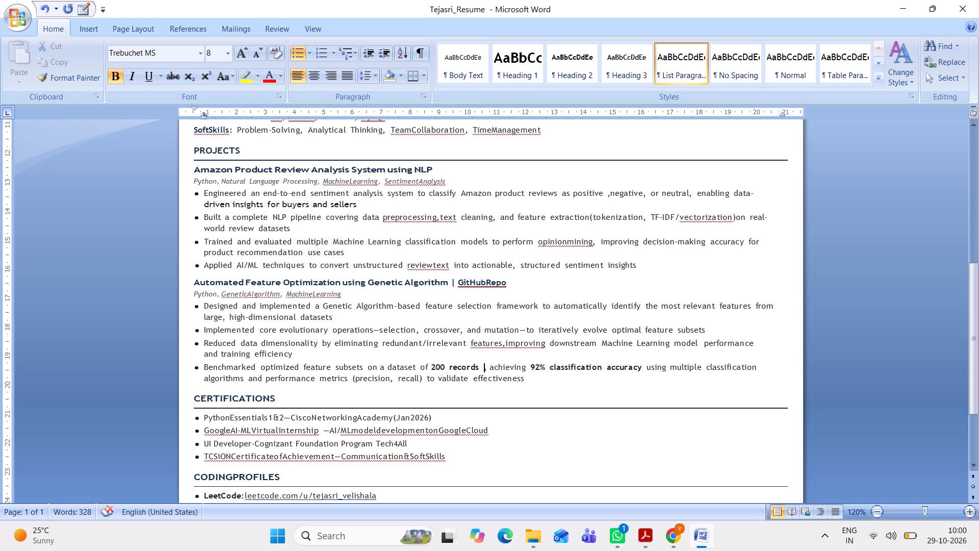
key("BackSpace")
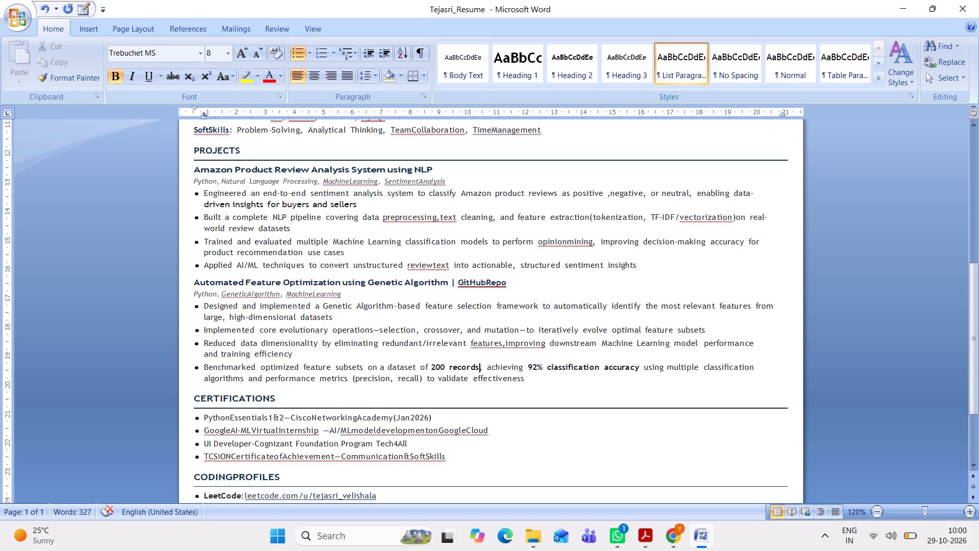
Space out "Python Essentials 1 & 2" and put a space on each side of the dash in the first certification.
scroll(400, 377, "down", 2)
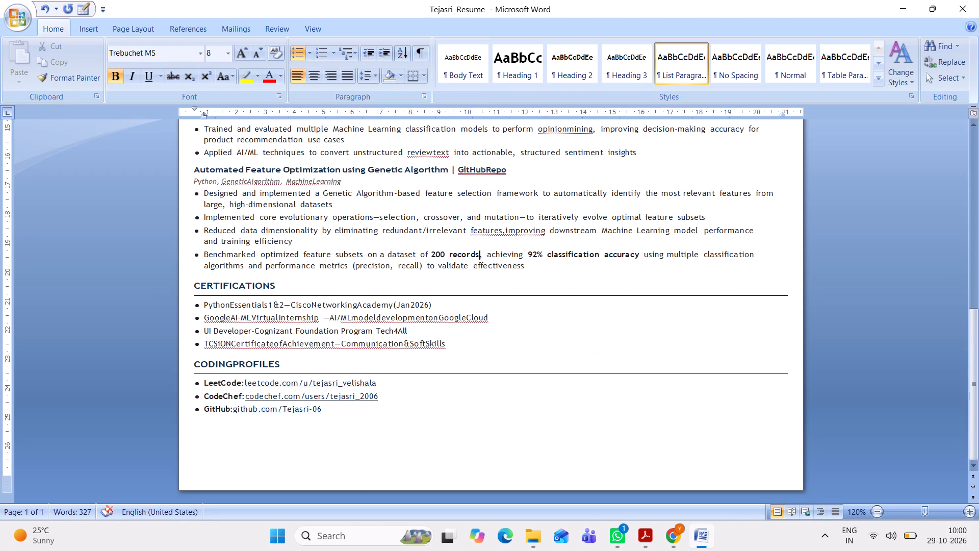
scroll(325, 333, "down", 1)
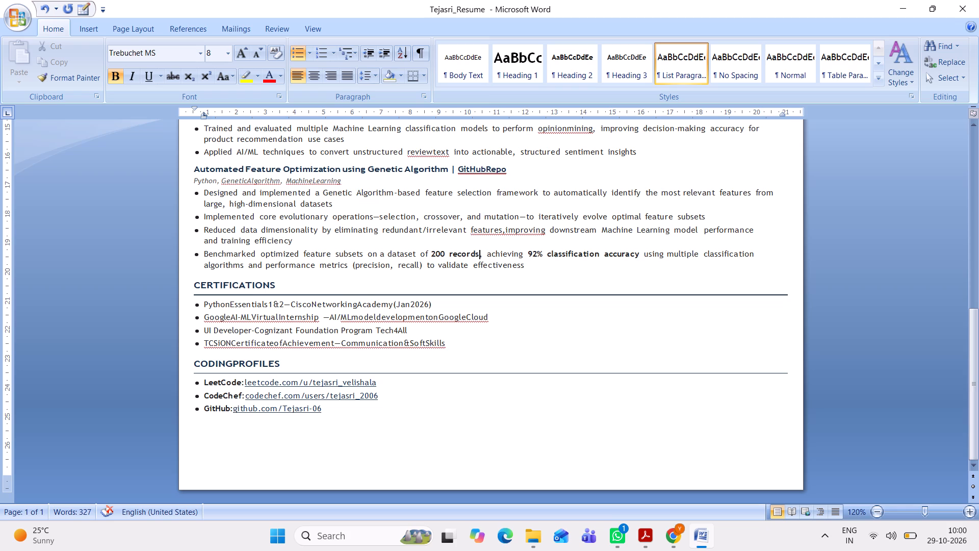
left_click(228, 304)
key("space")
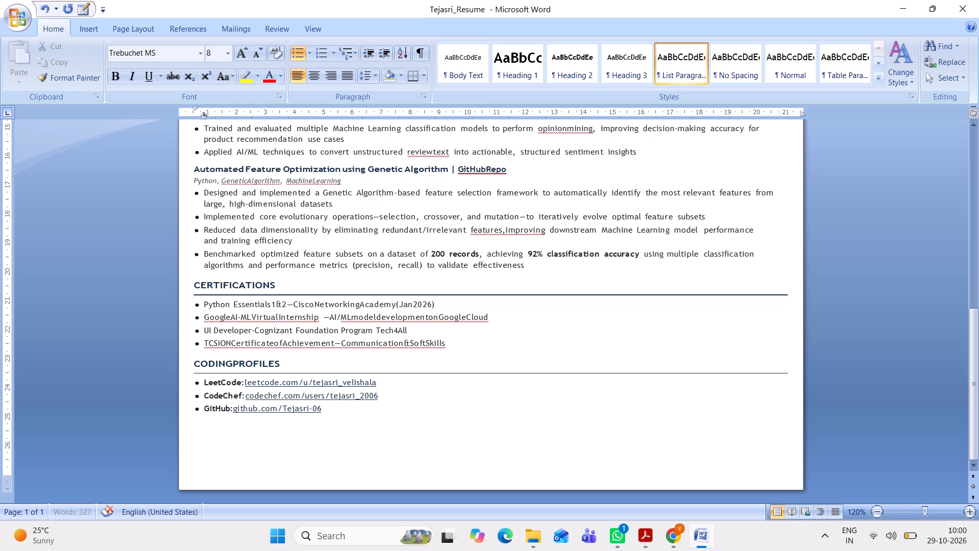
left_click(270, 303)
key("space")
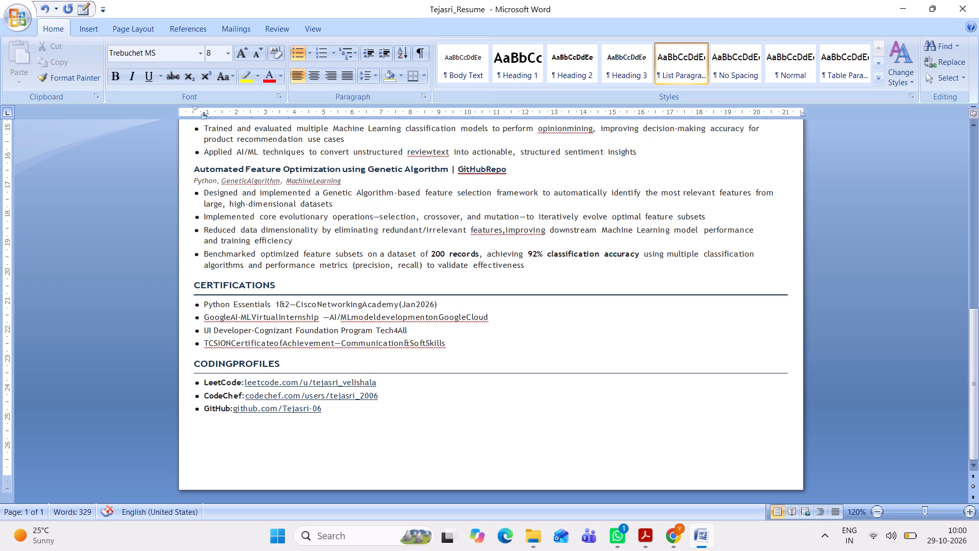
key("Right")
key("space")
key("Right")
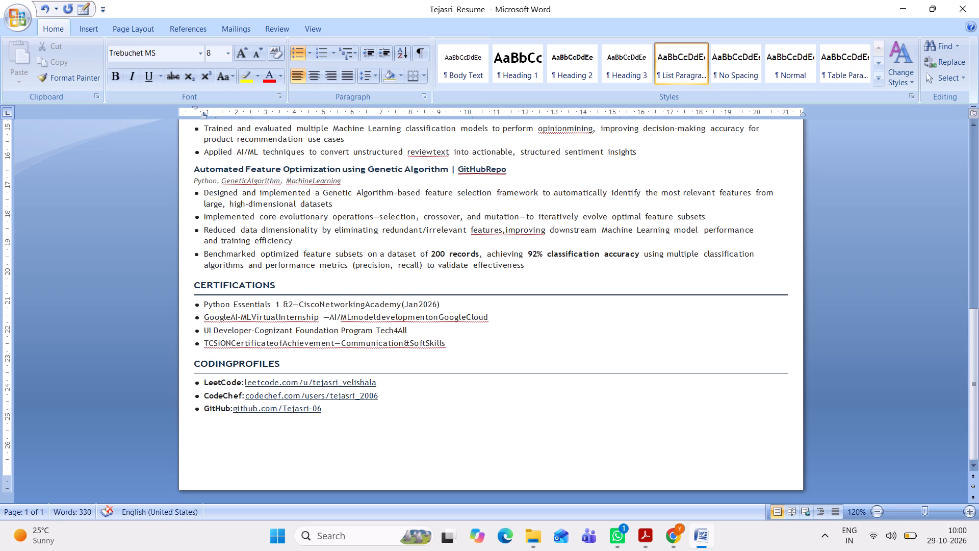
key("space")
key("Right")
key("space")
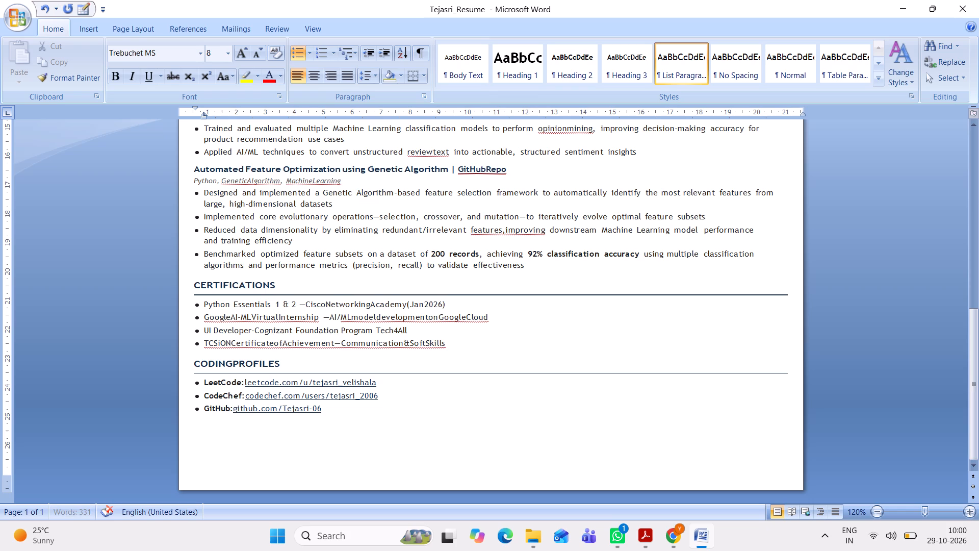
key("Right")
key("space")
Insert spaces between "Cisco", "Networking" and "Academy" in the first certification.
key("Right")
key("Right")
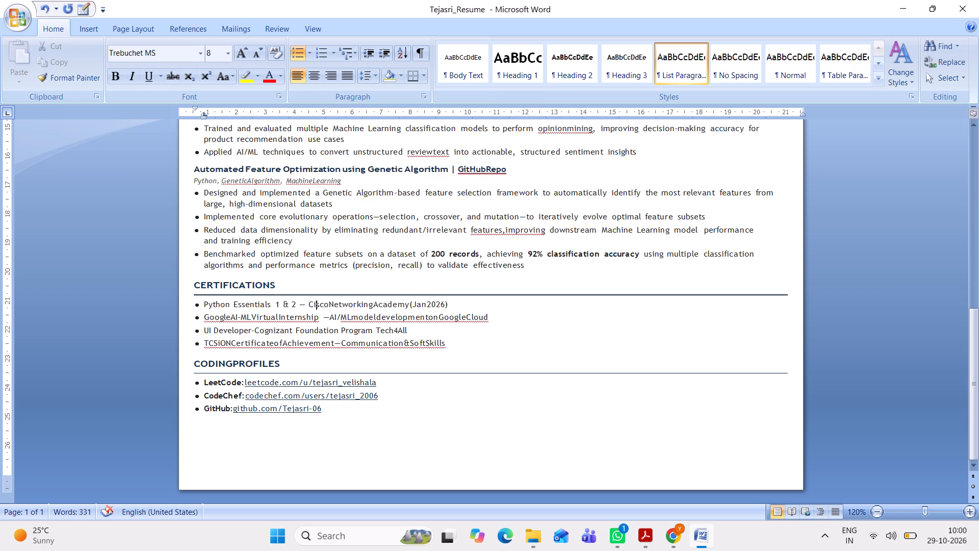
key("Right")
key("Right")
key("Right")
key("space")
key("Right")
key("Right")
key("Right")
key("Right")
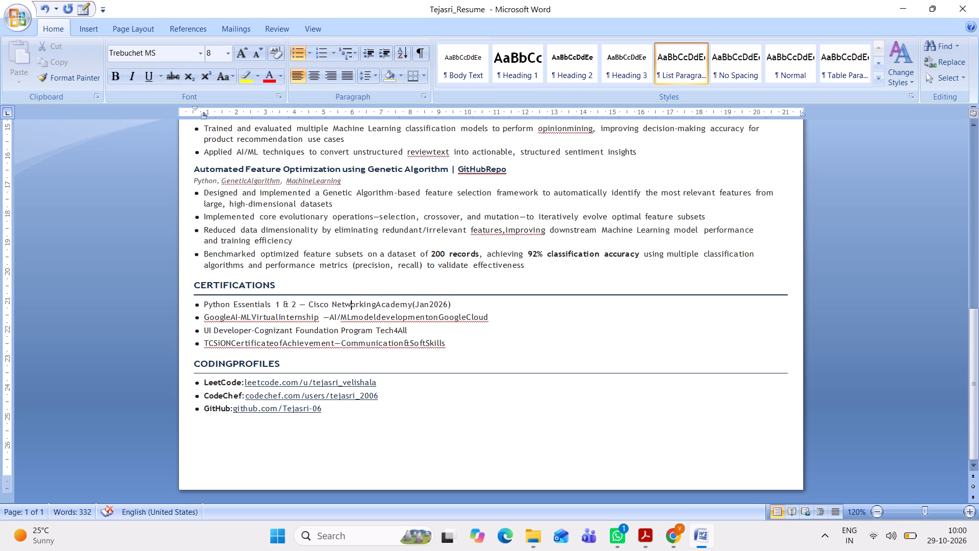
key("Right")
key("Right")
key("Right")
key("Right")
key("Right")
key("Right")
key("space")
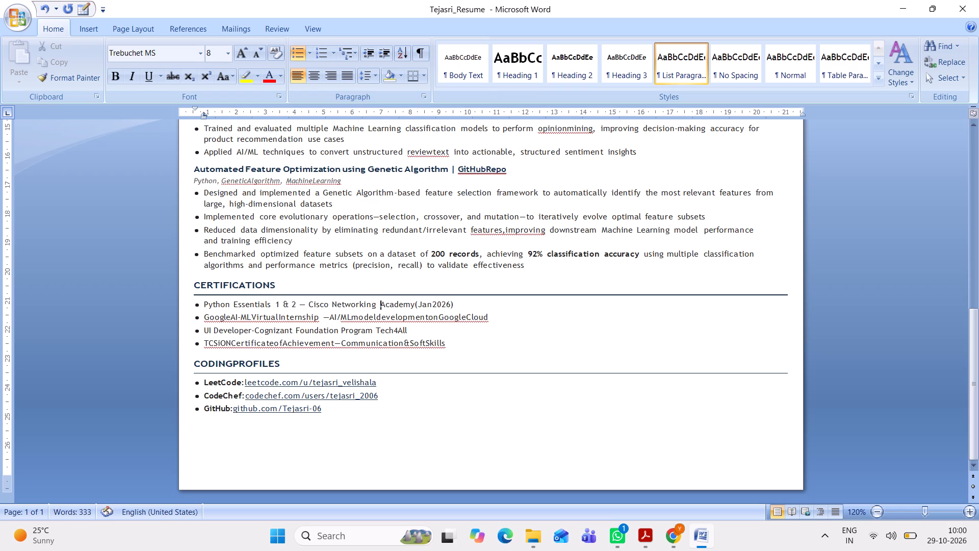
Insert a space between "Academy" and the opening parenthesis of the date in the first certification.
key("Right")
key("Right")
key("Right")
key("Right")
key("Right")
key("Right")
key("Right")
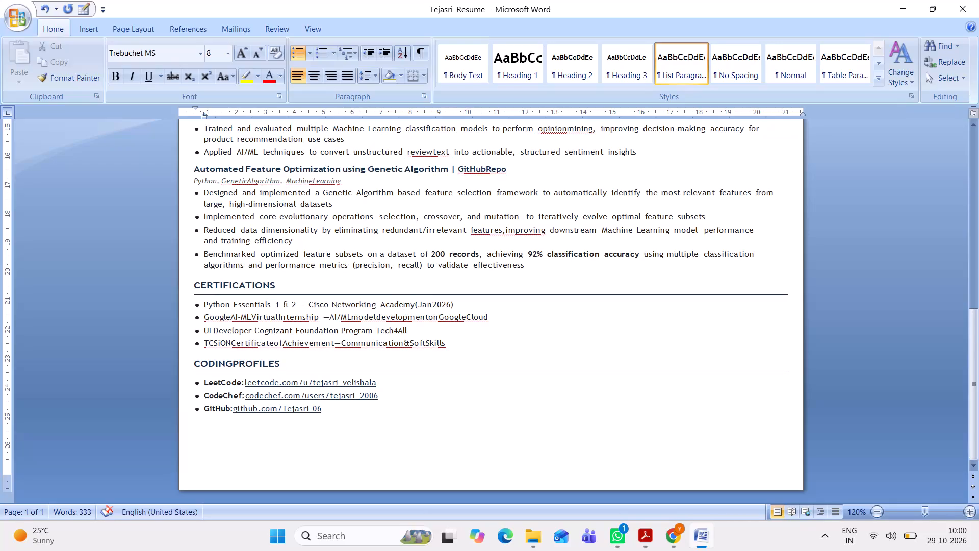
key("space")
Insert spaces between "Google", "AI-ML", "Virtual" and "Internship" in the second certification.
left_click(231, 317)
key("space")
key("Right")
key("Right")
key("Right")
key("Right")
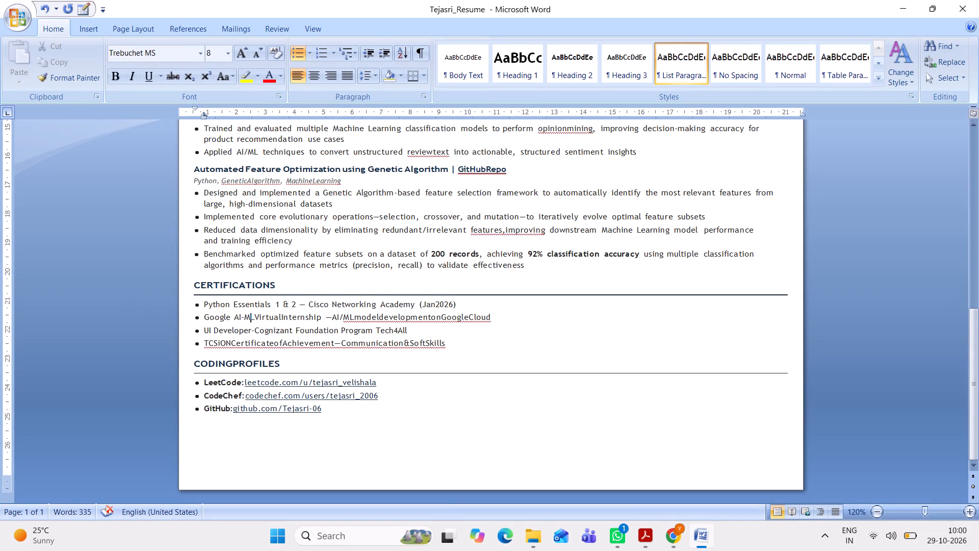
key("Right")
key("space")
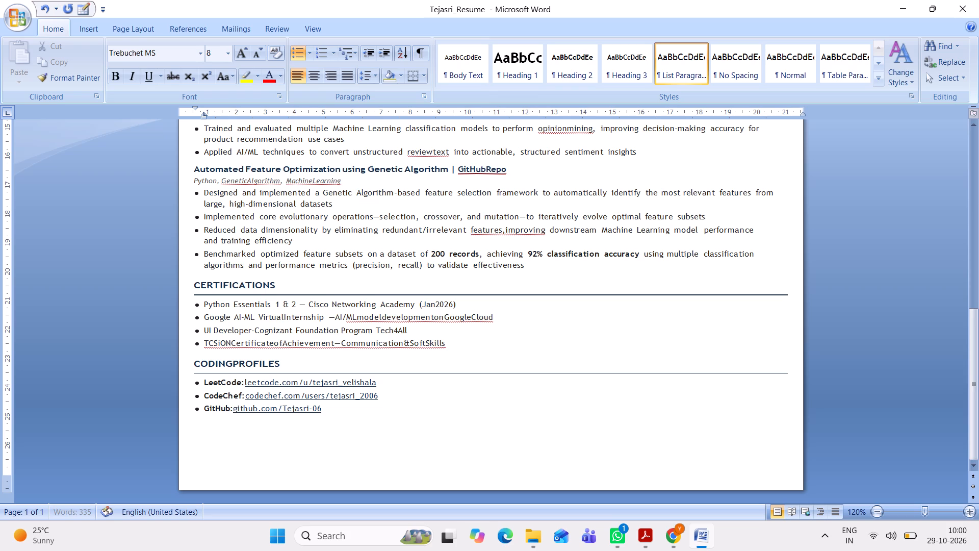
key("Right")
key("Right")
key("Right")
key("Right")
key("Right")
key("Right")
key("Right")
key("space")
Insert a space between the dash and "AI/ML" in the second certification.
key("Right")
key("Right")
key("Right")
key("Right")
key("Right")
key("Right")
key("Right")
key("Right")
key("Right")
key("Right")
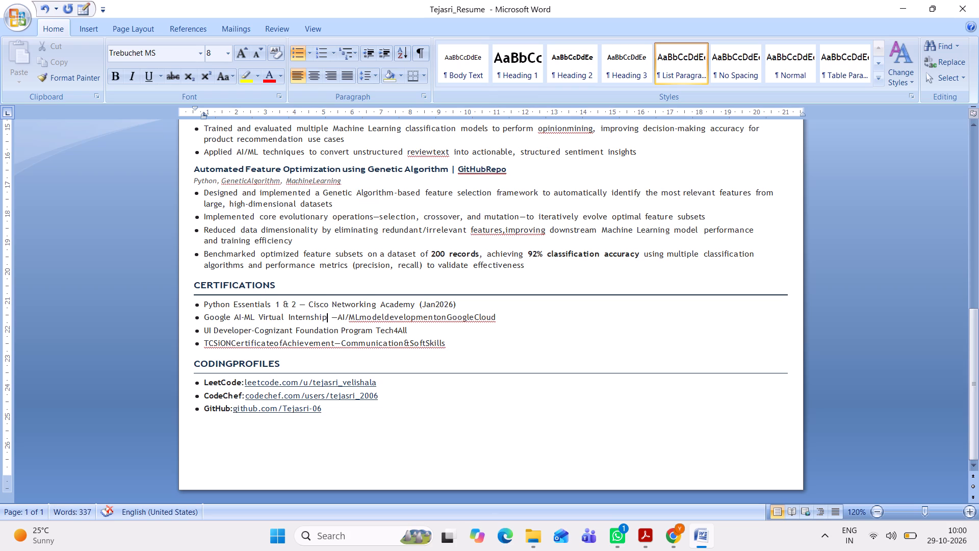
key("Right")
key("Right")
key("space")
Insert spaces between "AI/ML", "model" and "development" in the second certification.
key("Right")
key("Right")
key("Right")
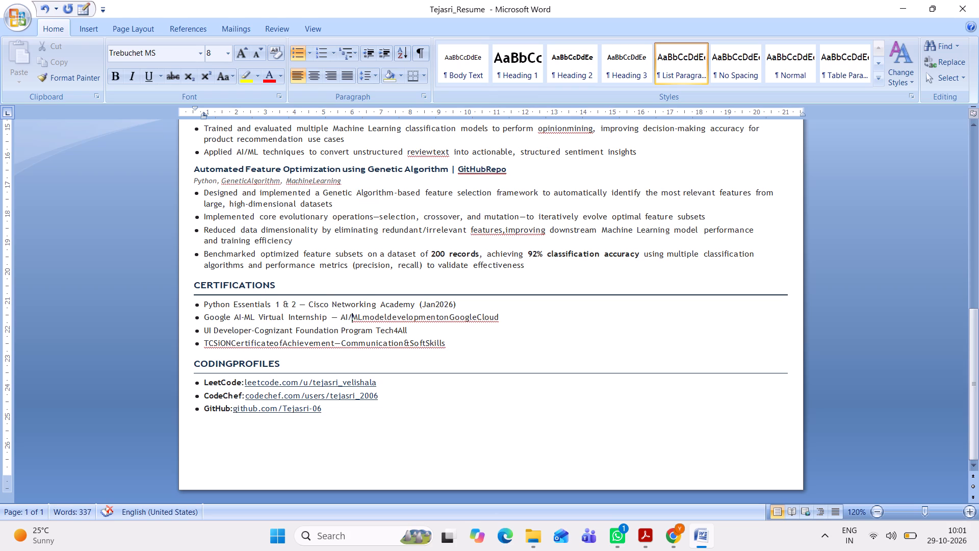
key("Right")
key("Right")
key("space")
key("Right")
key("Right")
key("Right")
key("Right")
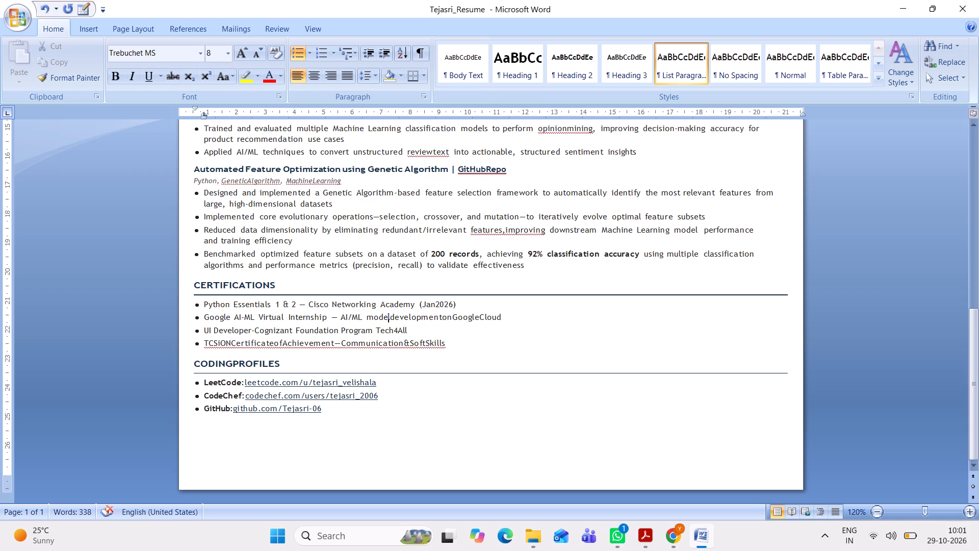
key("Right")
key("Right")
key("Left")
key("space")
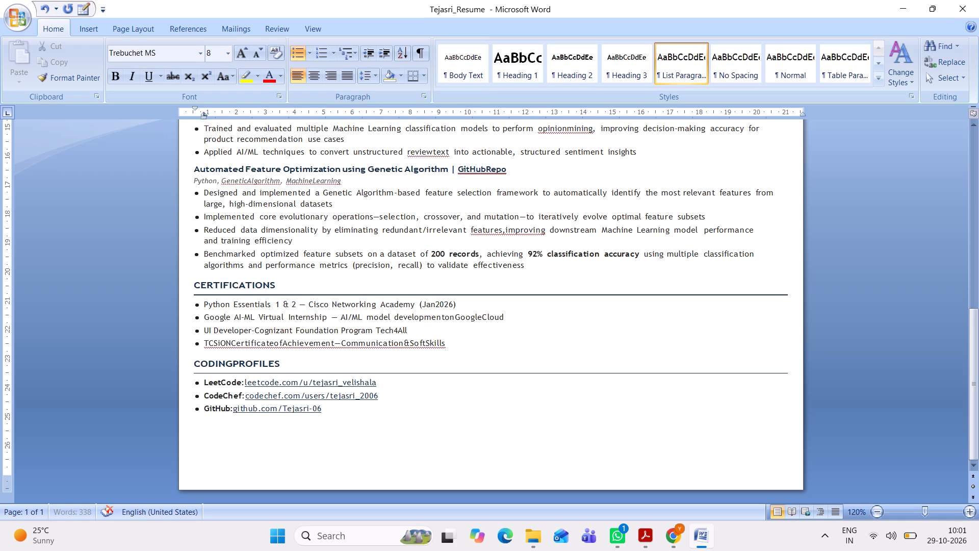
Insert spaces before and after "on" to separate it from "development" and "GoogleCloud" in the second certification.
key("Right")
key("Right")
key("Right")
key("Right")
key("Right")
key("Right")
key("Right")
key("Right")
key("Right")
key("Right")
key("Right")
key("space")
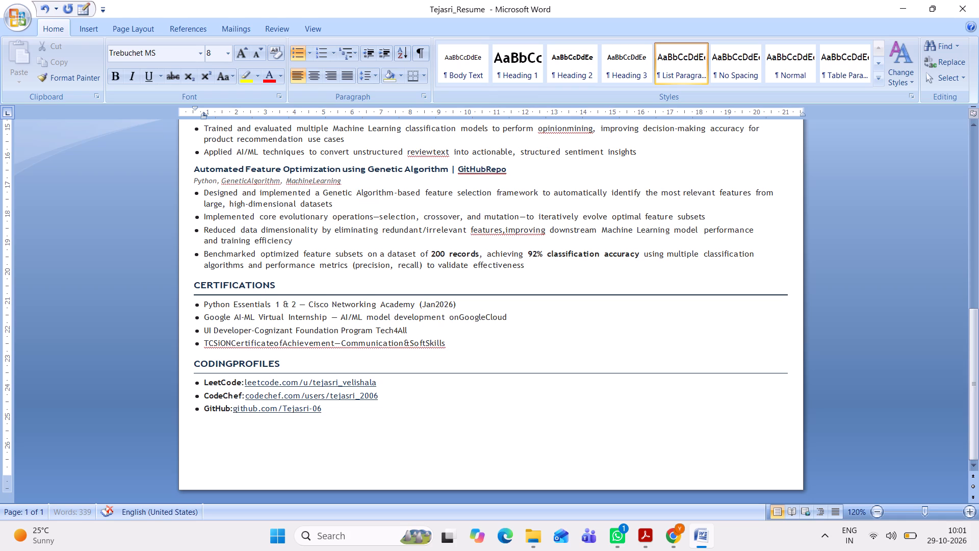
key("Right")
key("Right")
key("space")
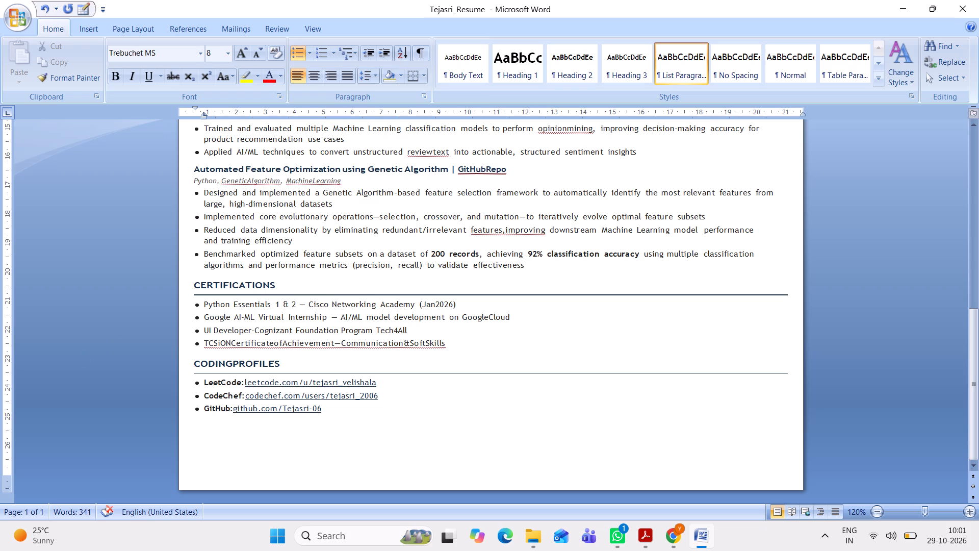
Insert spaces between "TCS", "iON" and "Certificate" in the fourth certification.
left_click(219, 342)
key("space")
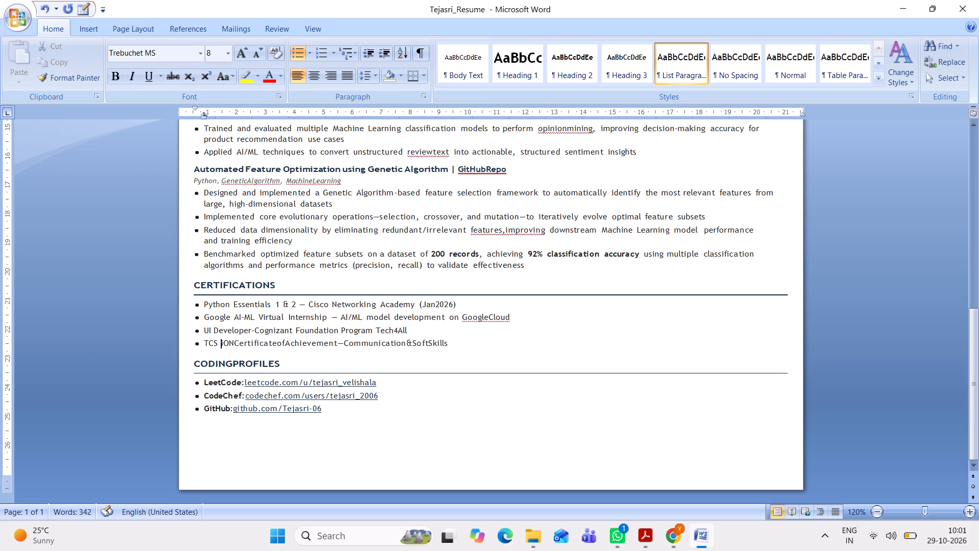
key("Right")
key("Right")
key("Right")
key("Right")
key("Left")
key("space")
Insert spaces between "Certificate", "of" and "Achievement" in the fourth certification.
key("Right")
key("Right")
key("Right")
key("Right")
key("Right")
key("Right")
key("Right")
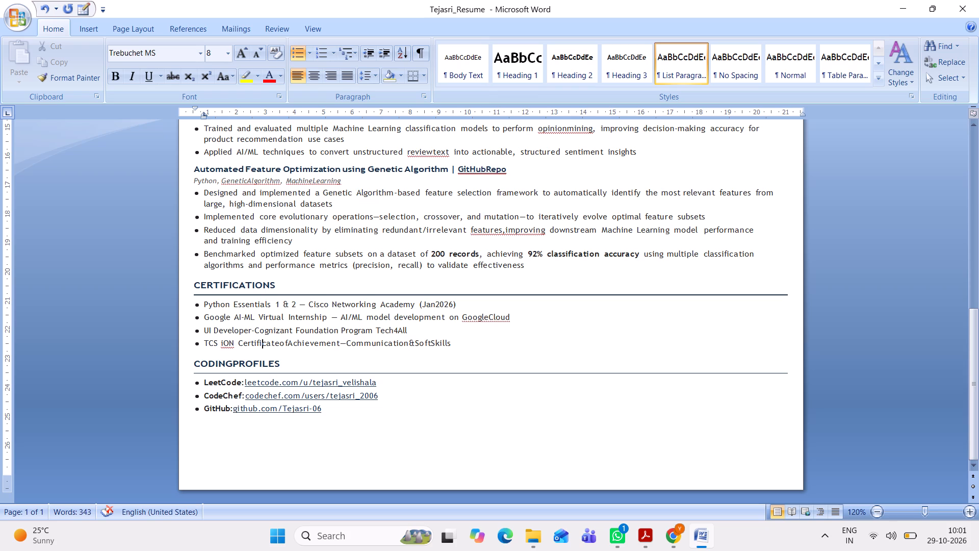
key("Right")
key("Right")
key("Right")
key("Right")
key("space")
key("Right")
key("Right")
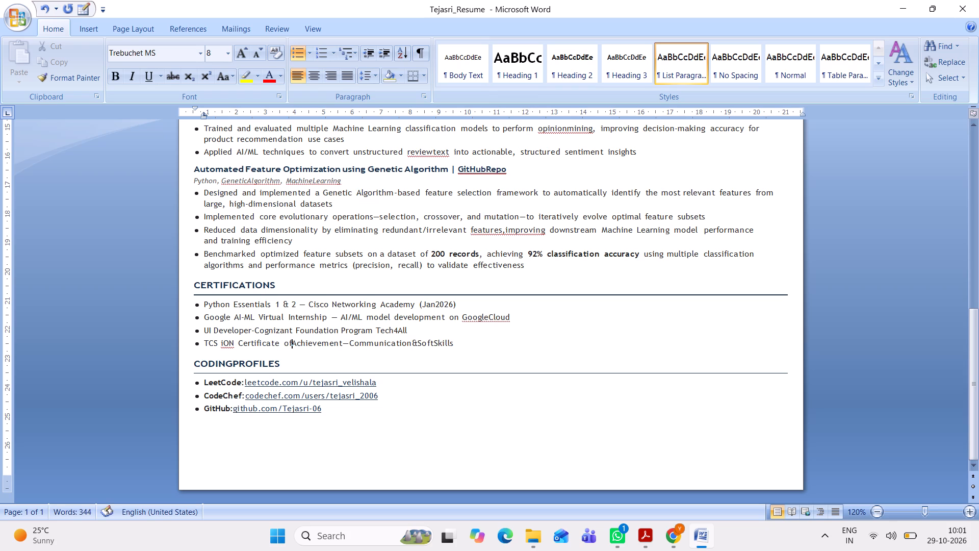
key("space")
Insert a space between the dash and "Communication" in the fourth certification.
key("Right")
key("Right")
key("Right")
key("Right")
key("Right")
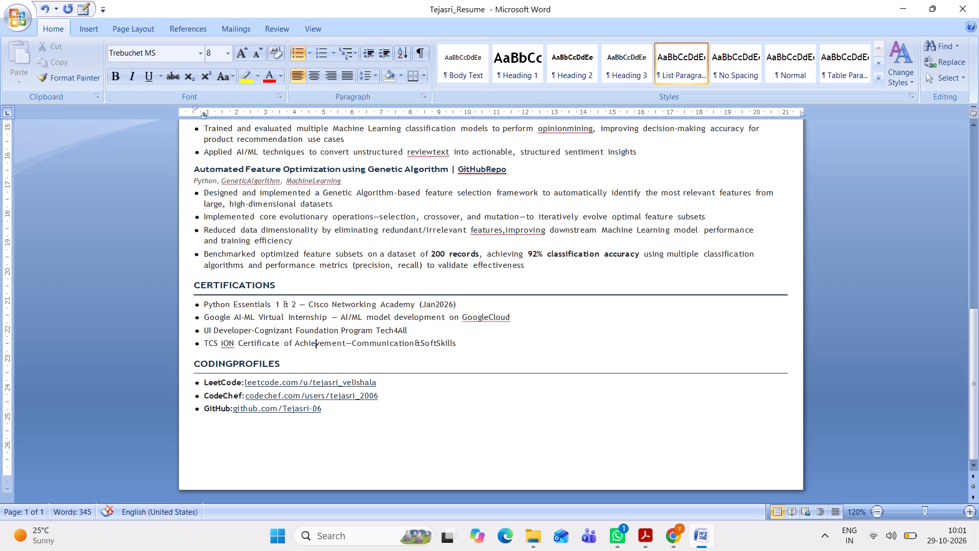
key("Right")
key("Right")
key("Right")
key("Right")
key("Right")
key("Right")
key("Right")
key("space")
Insert spaces before and after "&" to separate it from "Communication" and "SoftSkills" in the fourth certification.
key("Right")
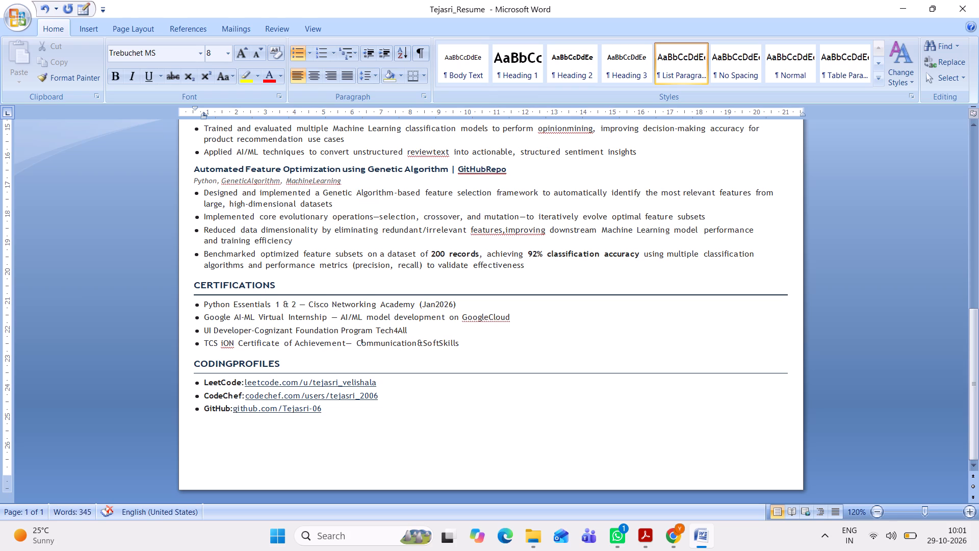
key("Right")
key("Right")
key("Right")
key("Right")
key("Right")
key("Right")
key("Right")
key("Right")
key("Right")
key("Right")
key("Right")
key("Right")
key("space")
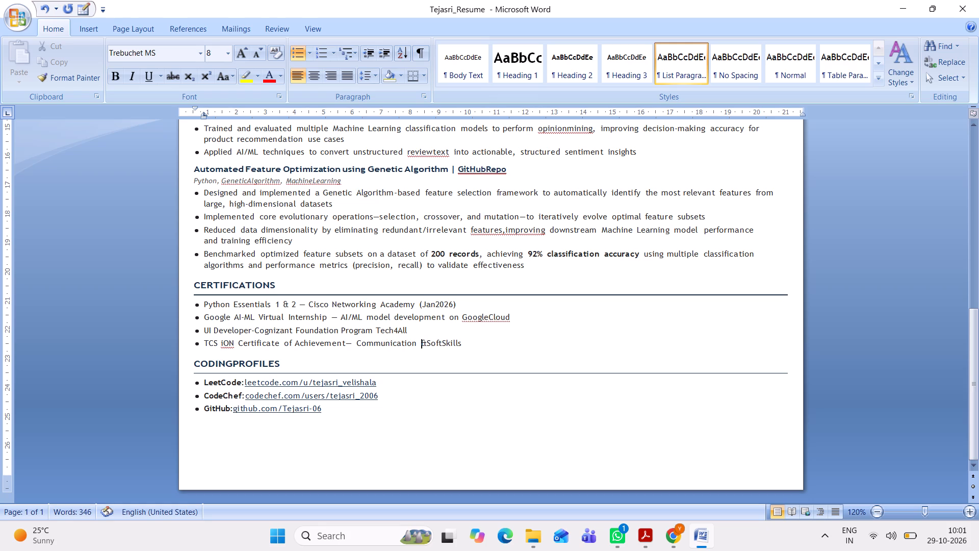
key("Insert")
key("Right")
key("space")
Insert a space between "Soft" and "Skills" in the fourth certification.
key("Right")
key("Right")
key("Right")
key("Right")
key("space")
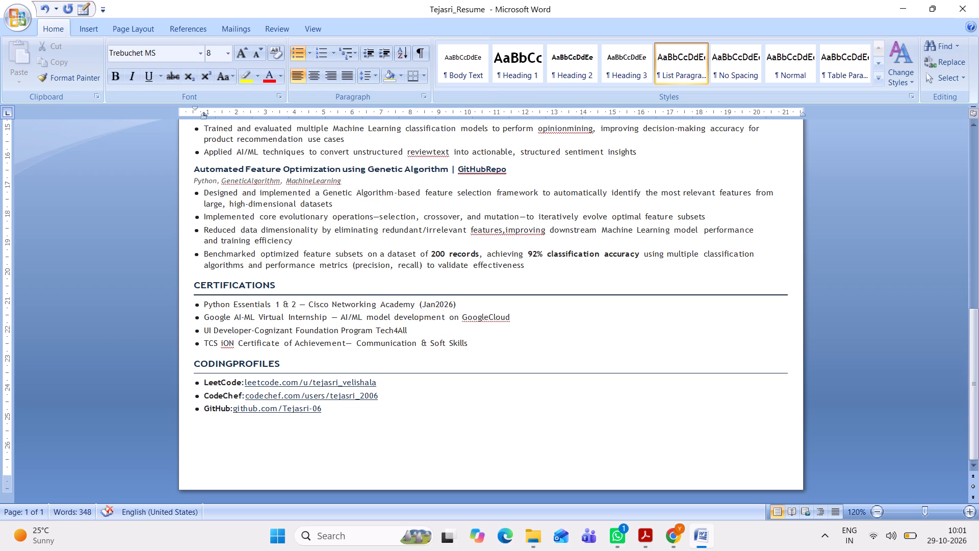
Insert a space between "Google" and "Cloud" at the end of the second certification.
left_click(487, 316)
key("space")
Split "GeneticAlgorithm" and "MachineLearning" into separate words in the italic technology line of the Automated Feature Optimization project.
left_click(246, 182)
key("space")
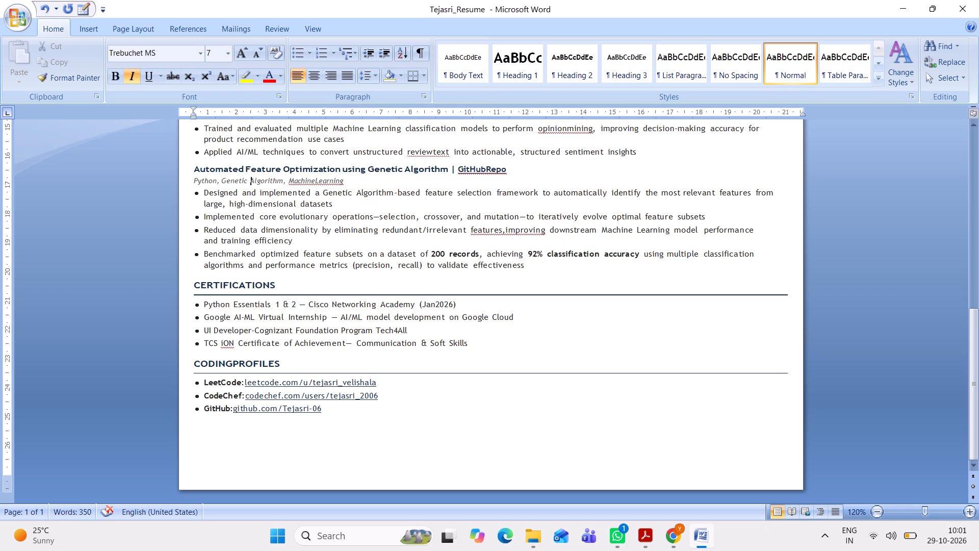
left_click(316, 183)
key("space")
In the Amazon review project's bullets, insert spaces between "review" and "text" and between "preprocessing," and "text".
scroll(396, 204, "up", 1)
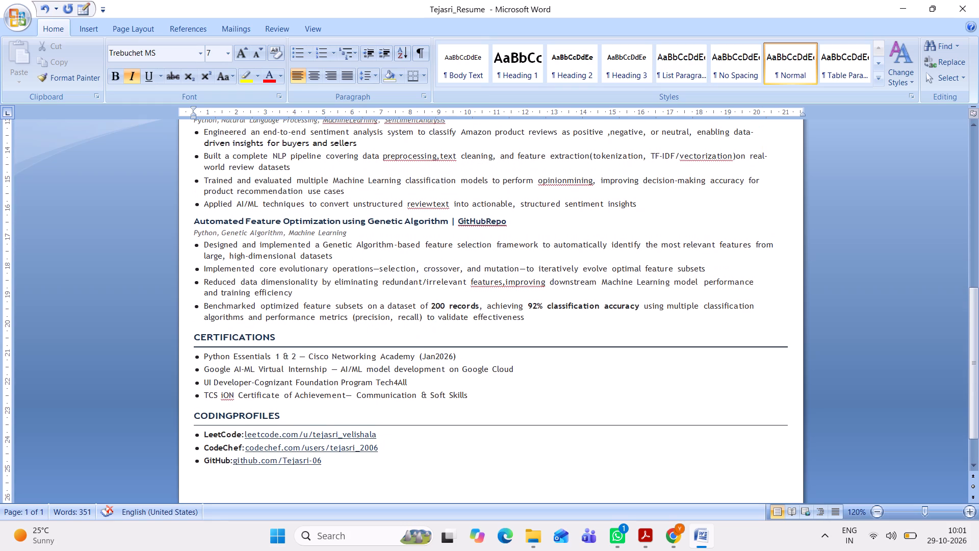
left_click(434, 205)
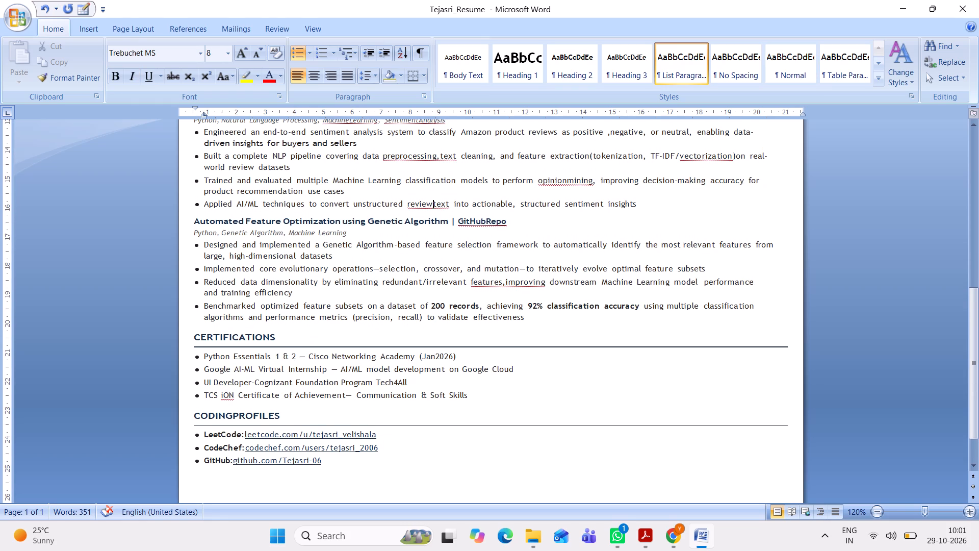
key("space")
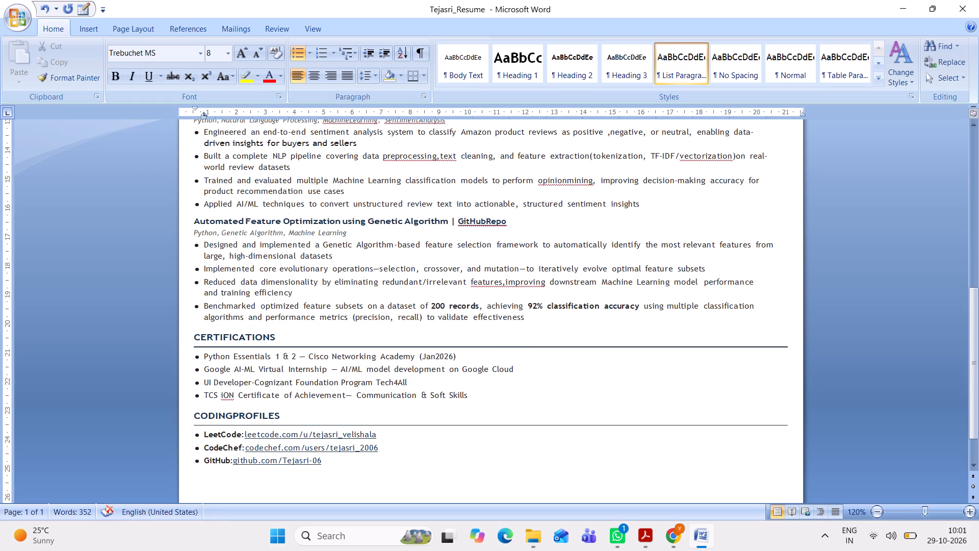
left_click(441, 158)
key("space")
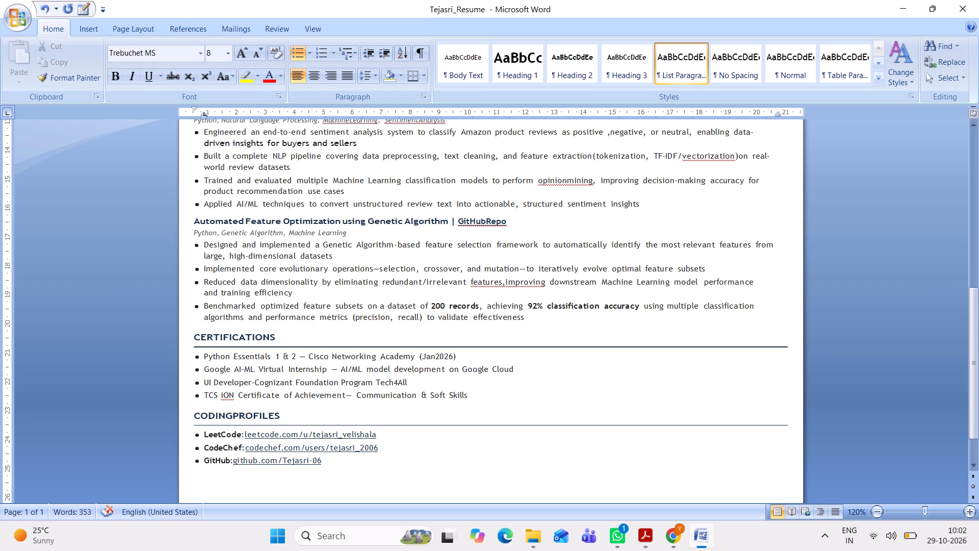
Split "MachineLearning" and "SentimentAnalysis" into separate words in the italic technology line of the Amazon review project.
scroll(420, 173, "up", 1)
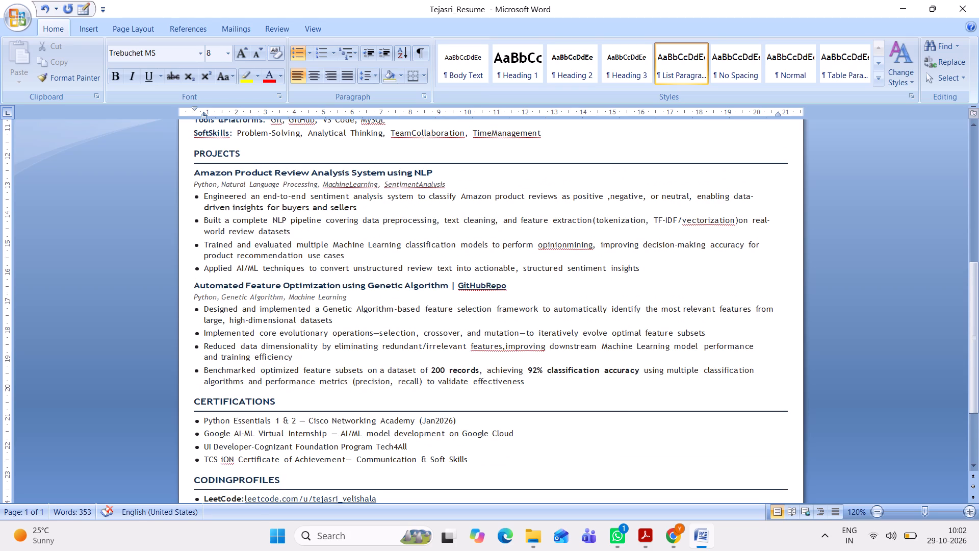
left_click(348, 184)
key("space")
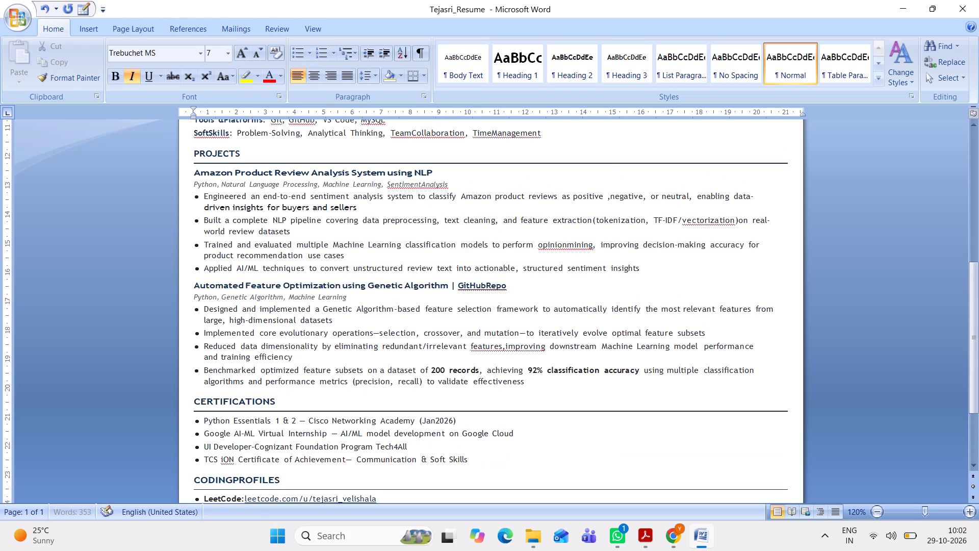
left_click(422, 184)
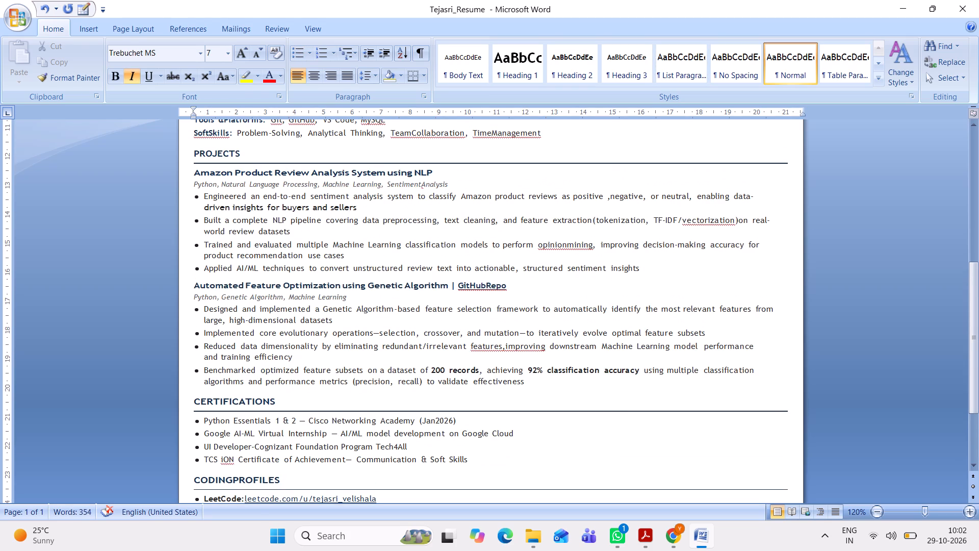
left_click(422, 184)
key("space")
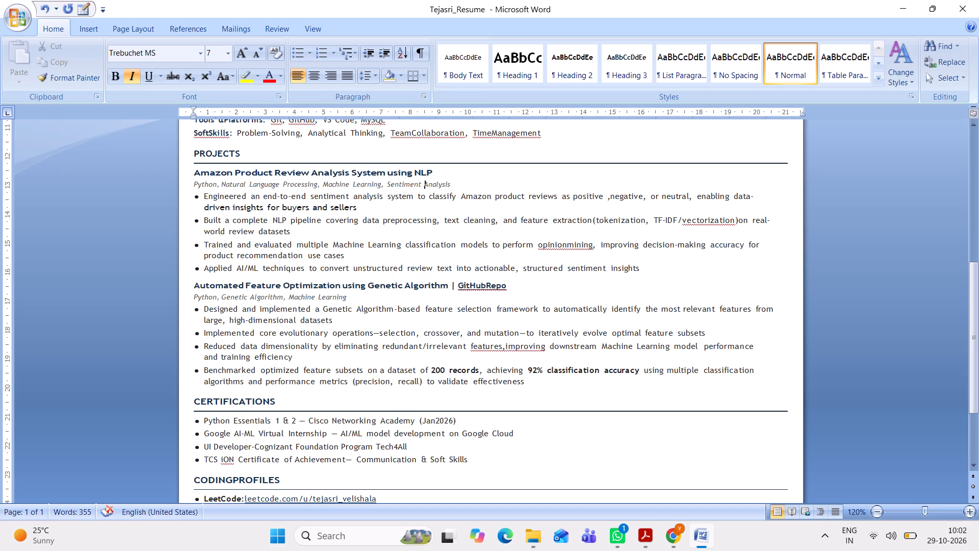
Insert a space between "opinion" and "mining" in the Amazon review project's third bullet.
left_click(563, 245)
left_click(563, 245)
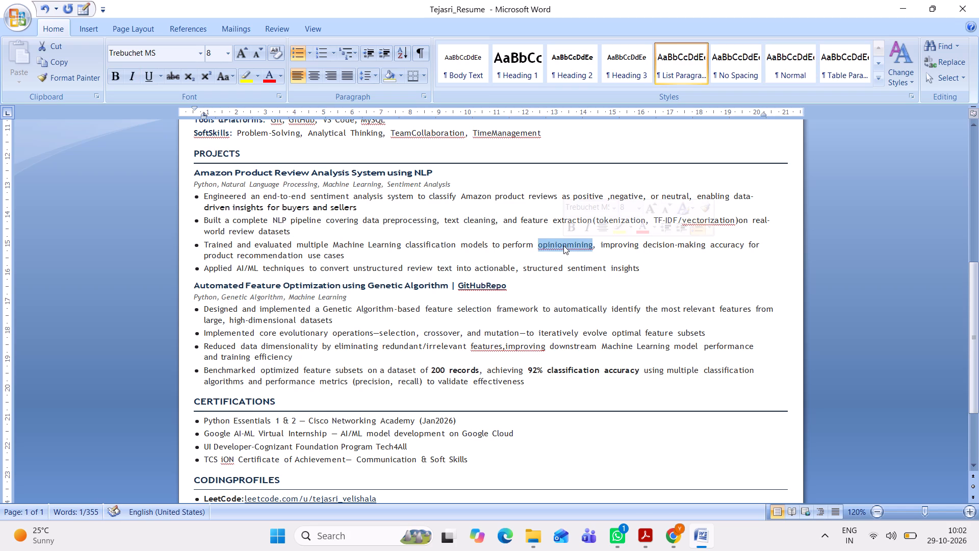
left_click(566, 245)
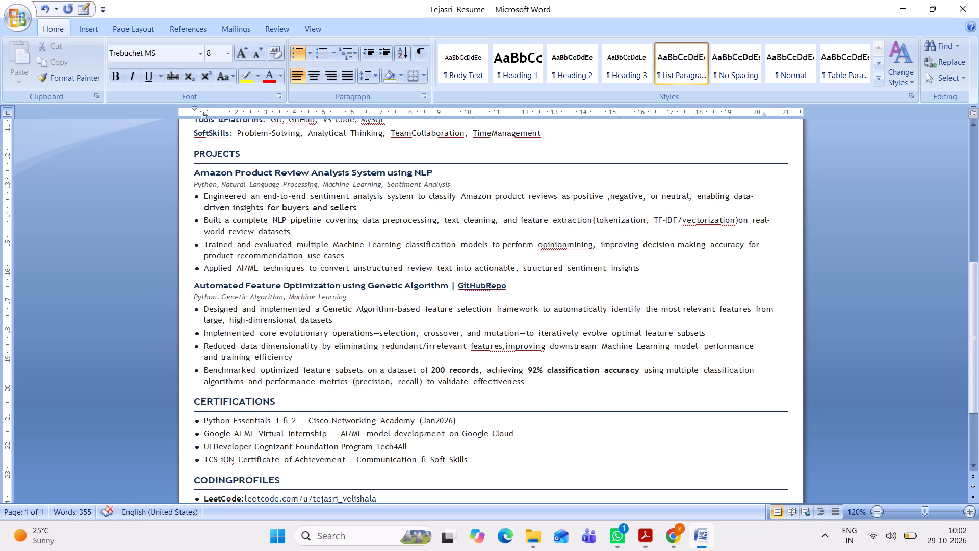
key("space")
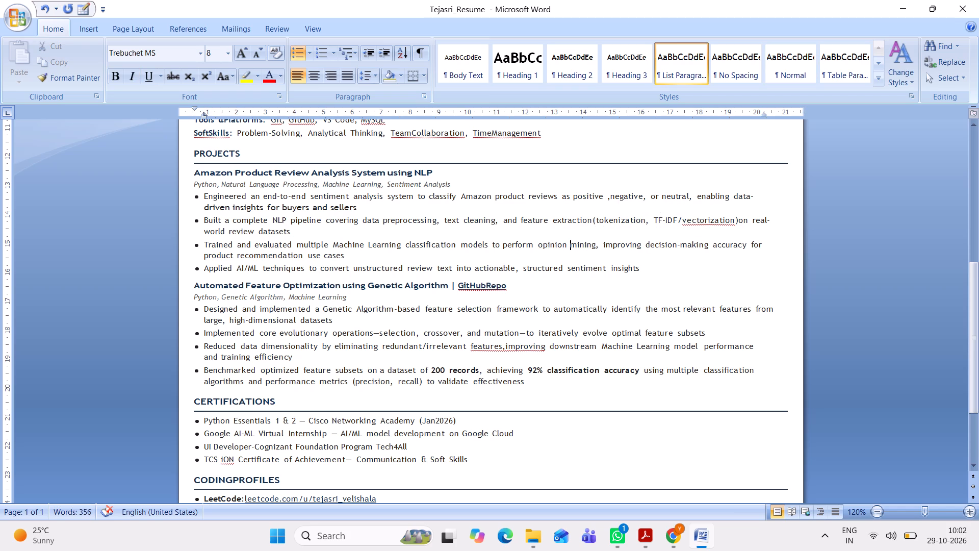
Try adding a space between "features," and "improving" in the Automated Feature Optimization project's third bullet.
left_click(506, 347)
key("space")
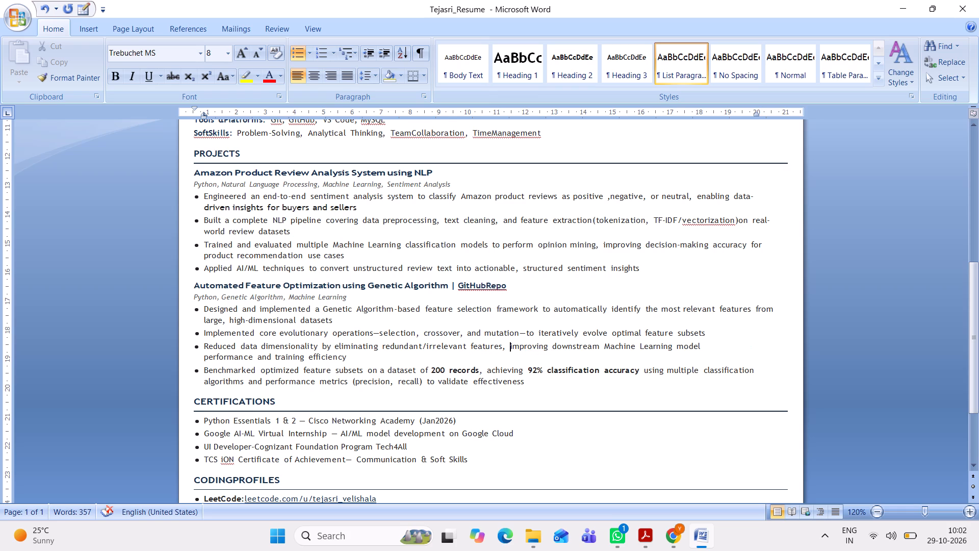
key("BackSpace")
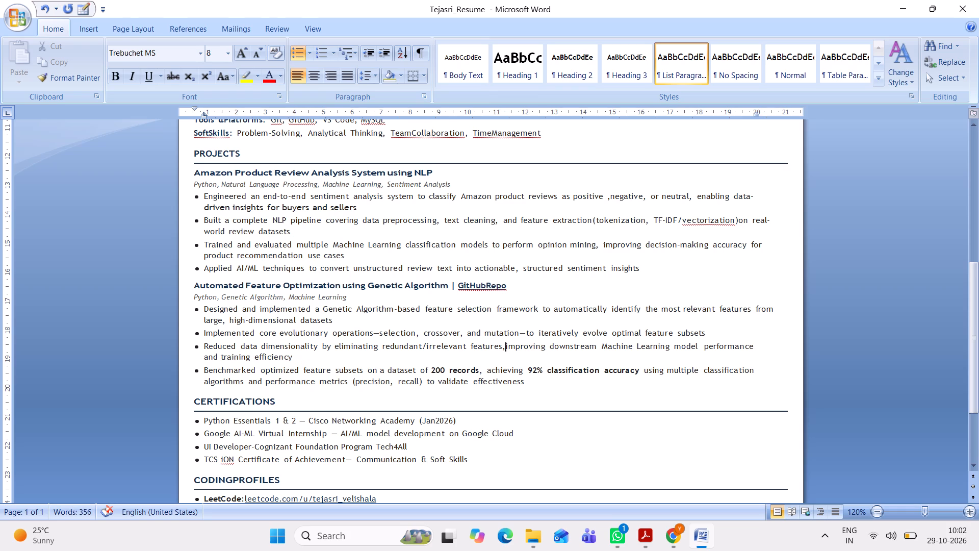
Split "TeamCollaboration", "TimeManagement" and the "SoftSkills" label into separate words in the soft skills line.
scroll(524, 296, "up", 1)
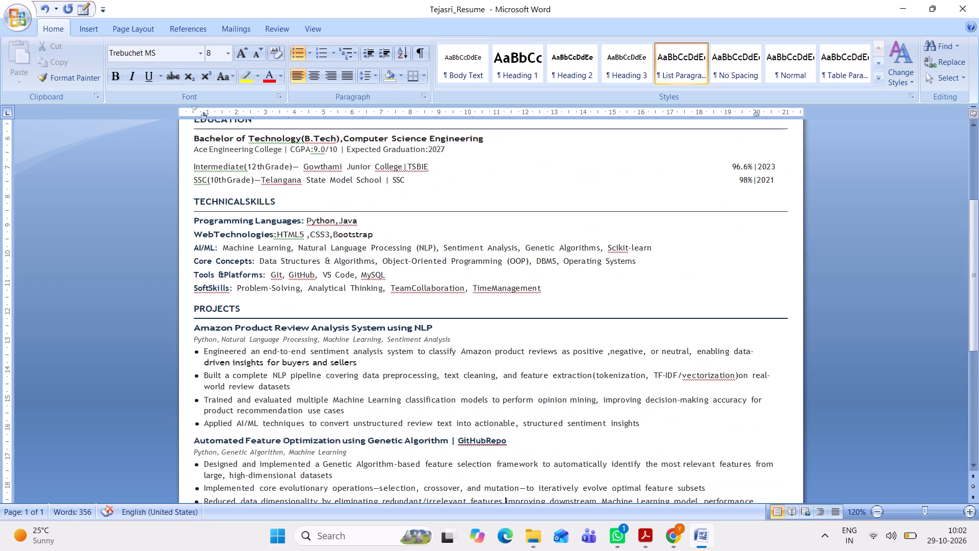
left_click(409, 286)
key("space")
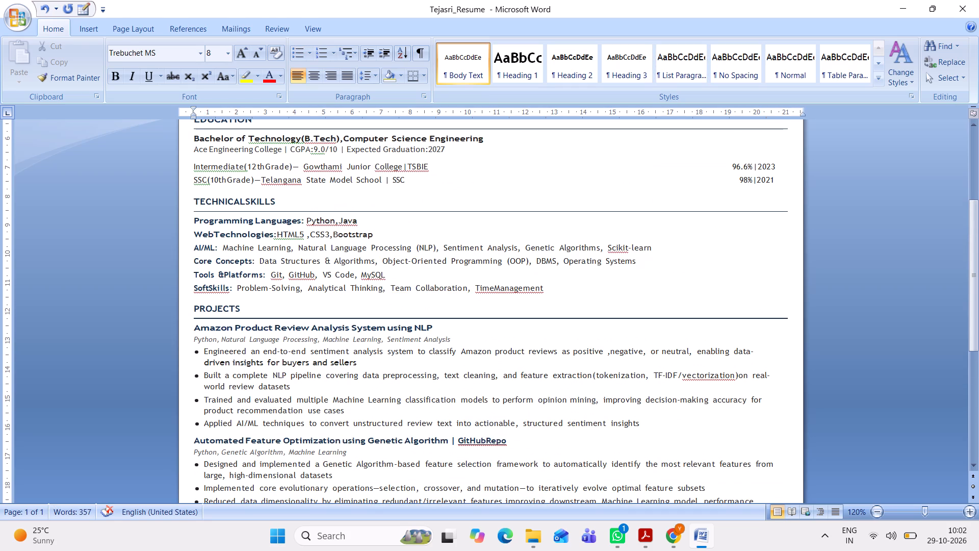
left_click(493, 288)
key("space")
left_click(209, 289)
key("space")
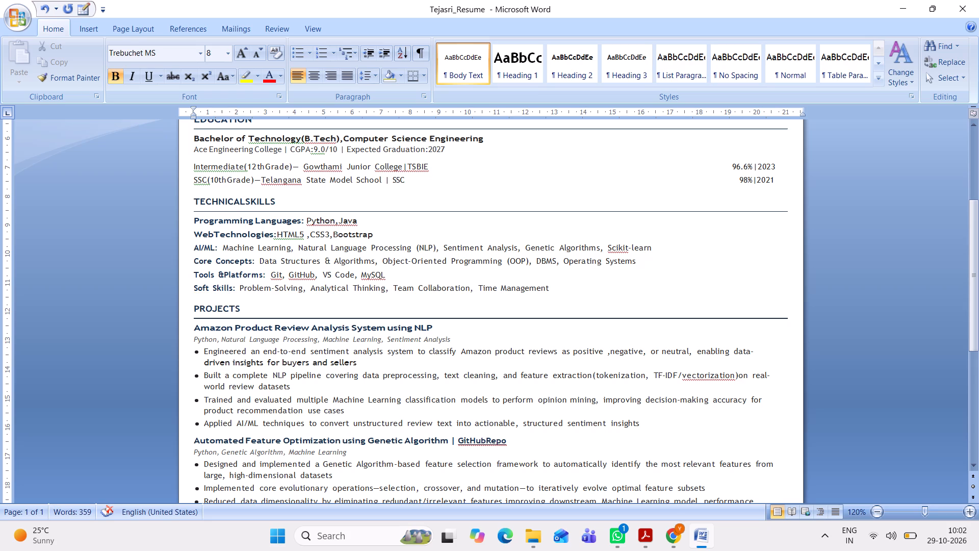
Insert a space between the "WebTechnologies:" label and "HTML5" in the technical skills.
left_click(276, 234)
key("space")
left_click(305, 217)
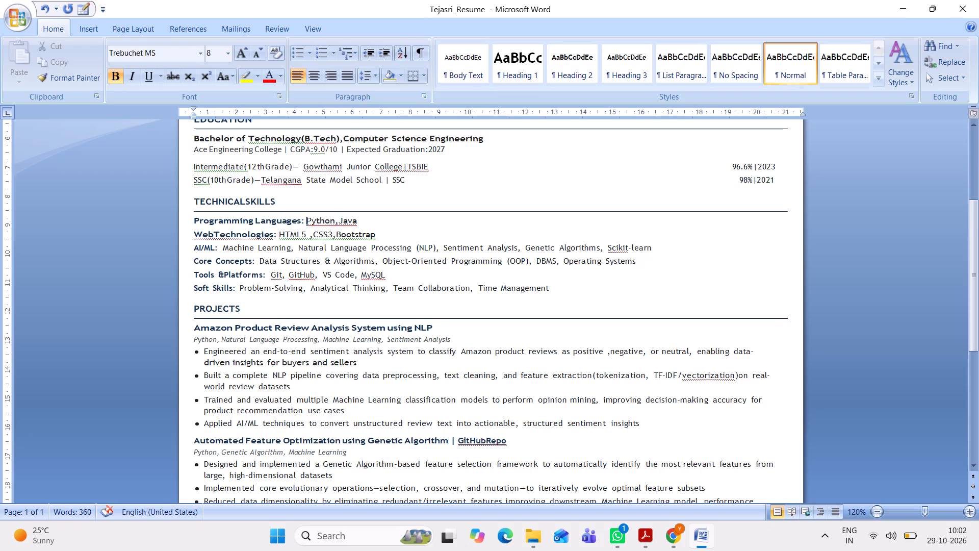
Insert a space between "Technology" and "(B.Tech)" in the bachelor's degree line under Education.
scroll(284, 261, "up", 1)
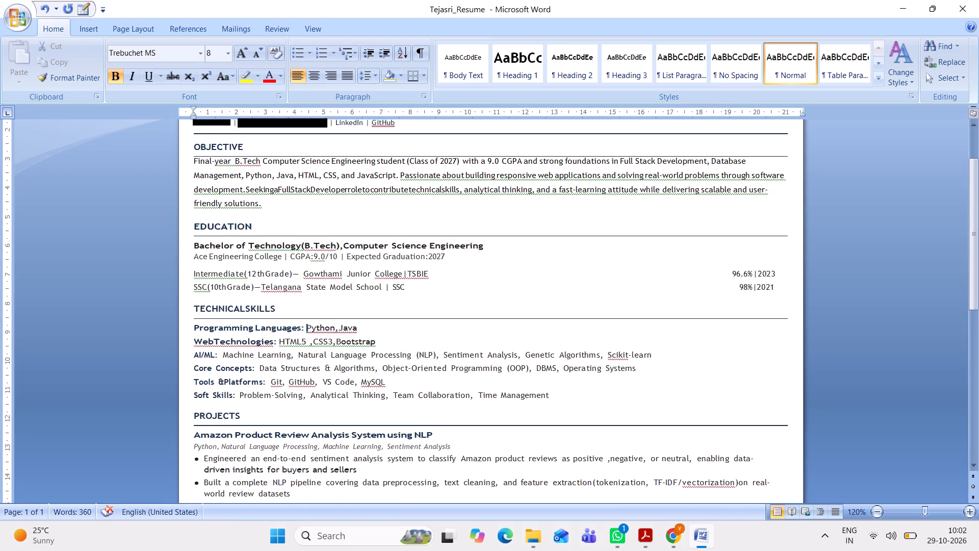
left_click(302, 245)
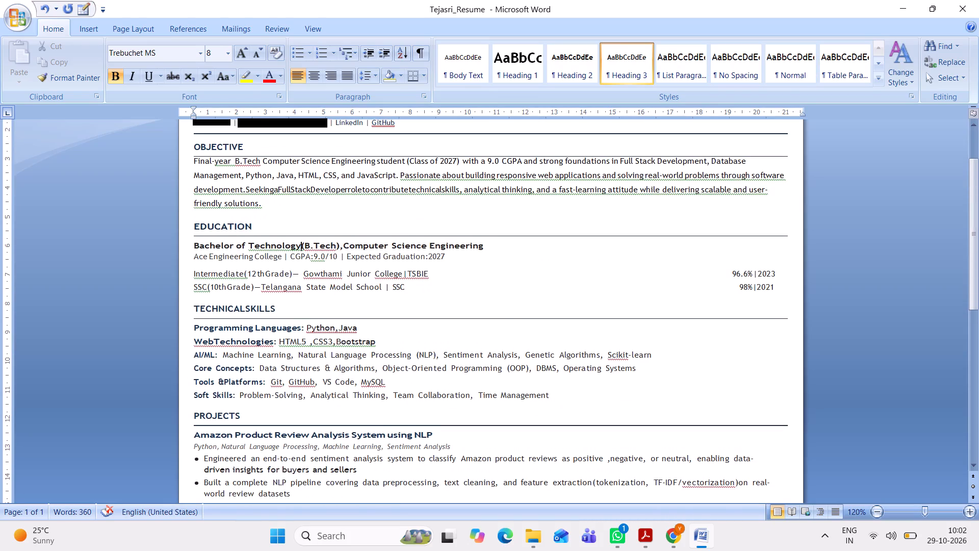
key("space")
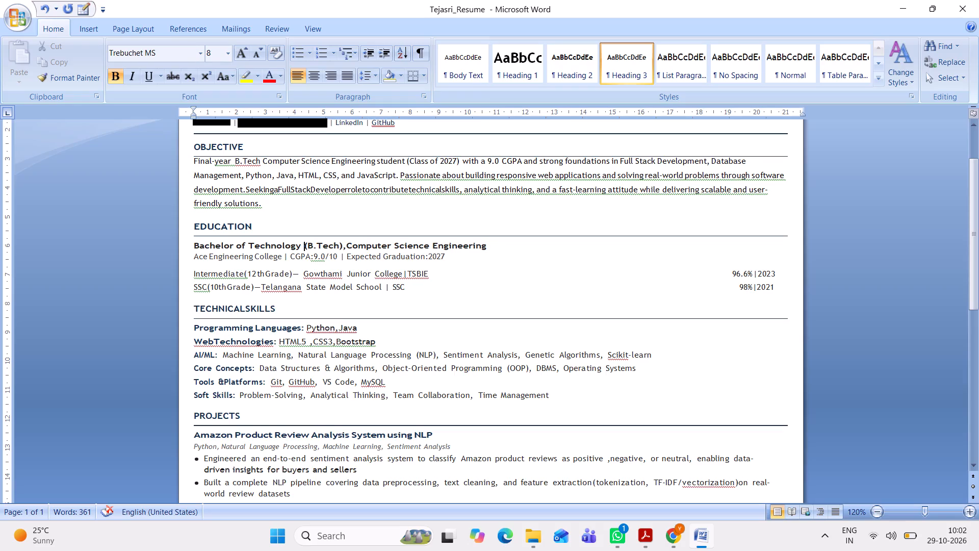
Add spaces around the bar before "TSBIE", before the dash, and before "(12thGrade)" in the Intermediate line under Education.
left_click(404, 274)
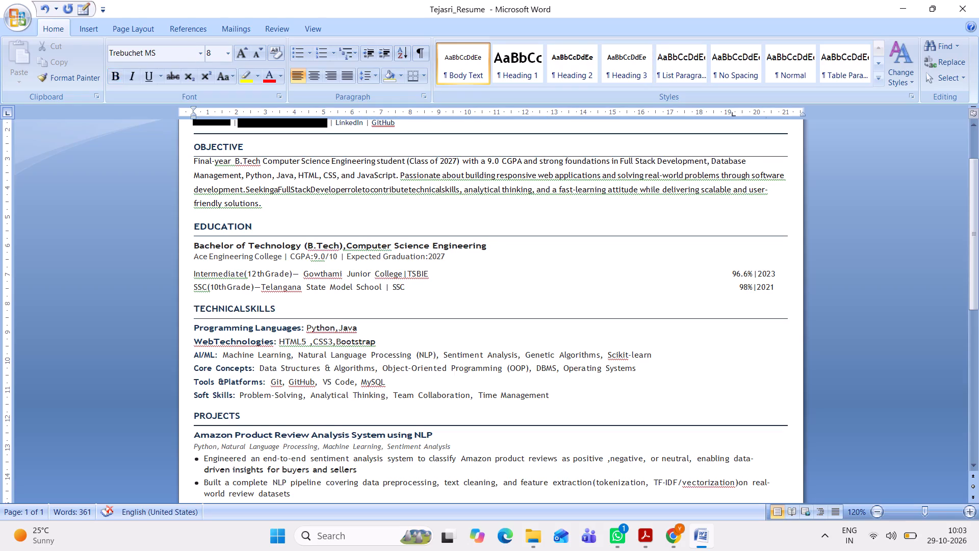
key("space")
key("Right")
key("space")
left_click(301, 276)
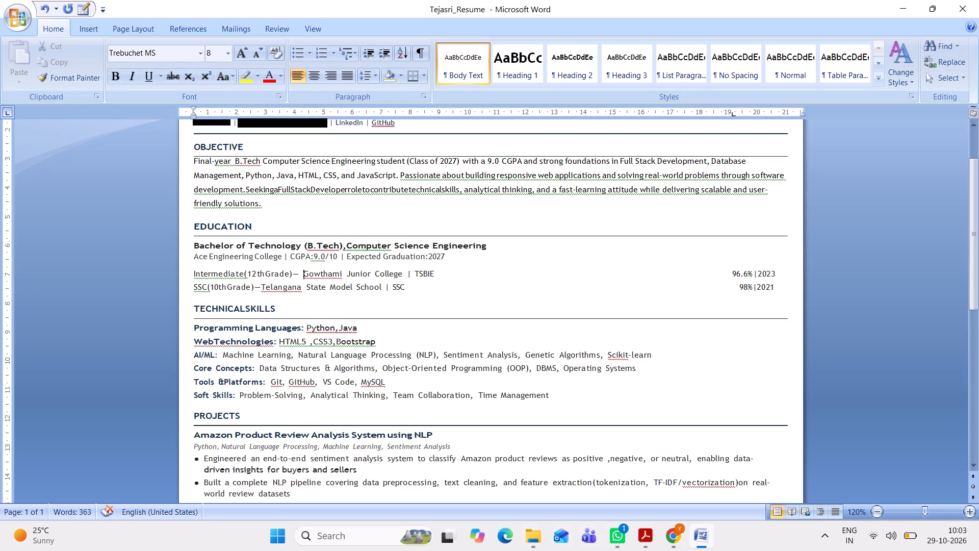
left_click(291, 272)
key("Right")
key("space")
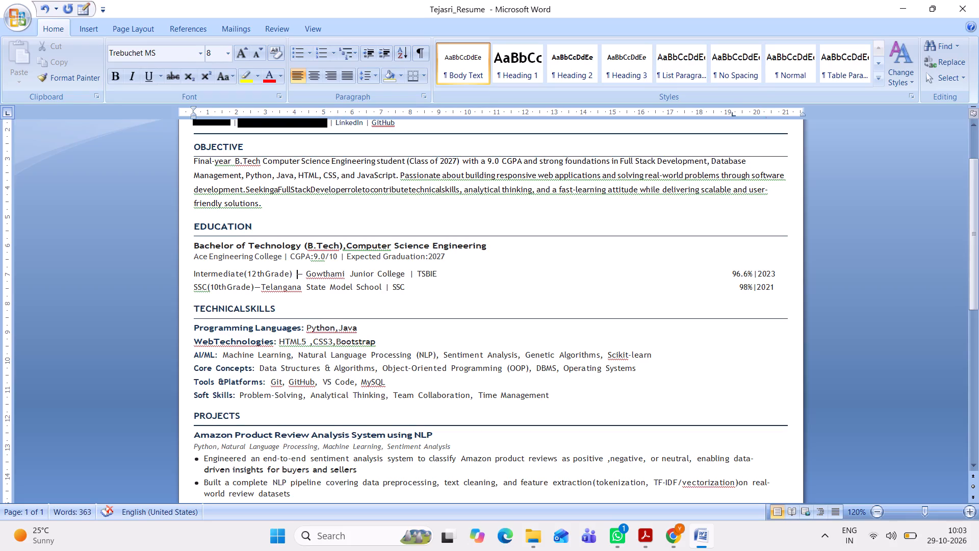
left_click(246, 275)
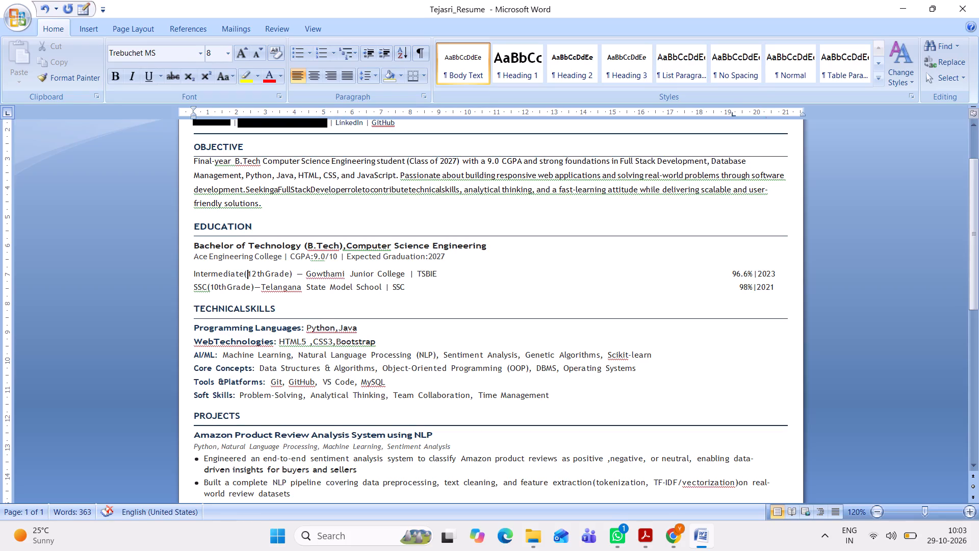
left_click(244, 274)
key("space")
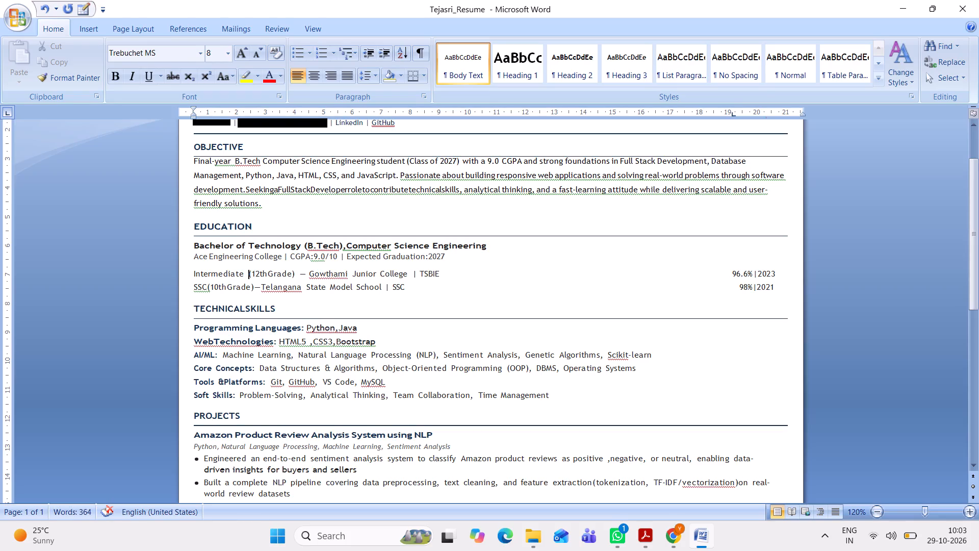
Insert a space between "SSC" and "(10thGrade)" in the SSC line under Education.
left_click(205, 288)
key("space")
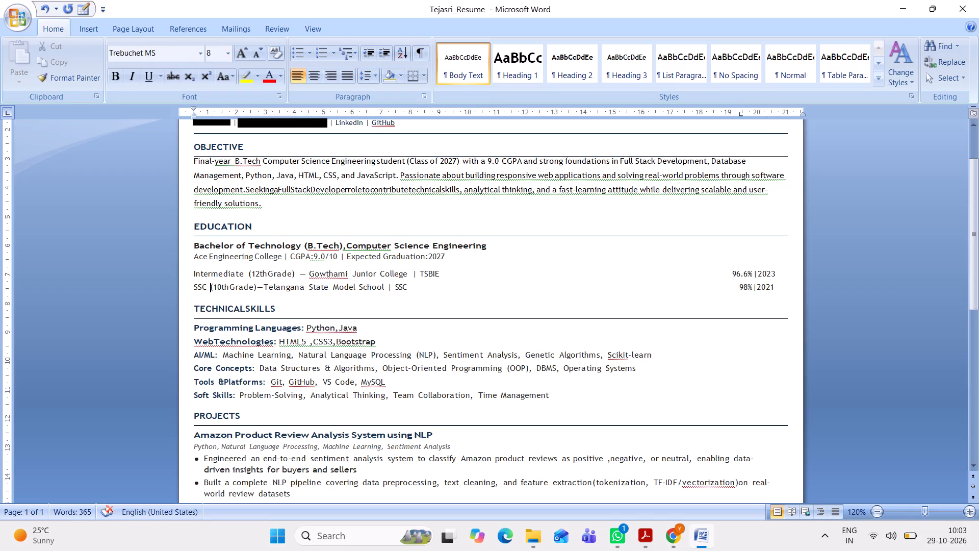
key("BackSpace")
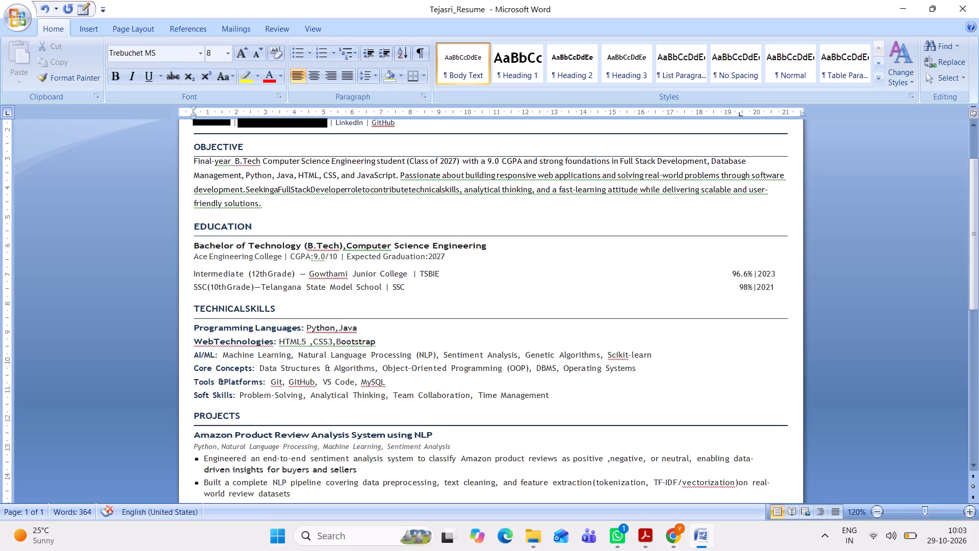
key("space")
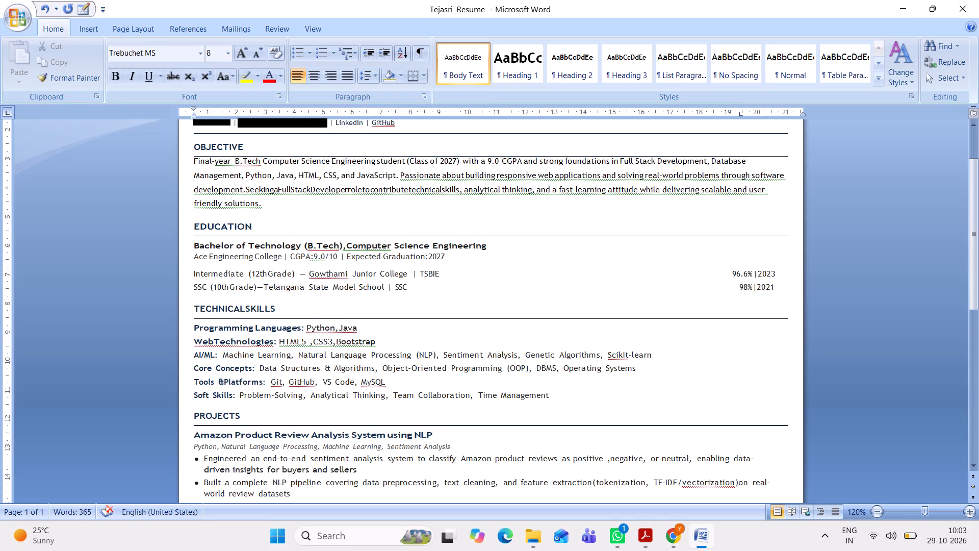
left_click(307, 273)
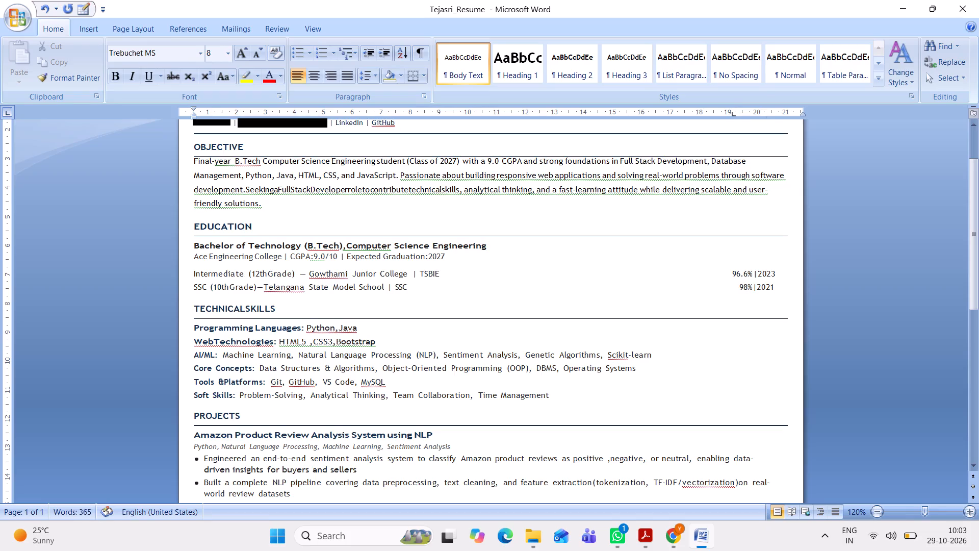
Insert a space between "CGPA:" and "9.0/10" in the Ace Engineering College line.
left_click(314, 255)
key("space")
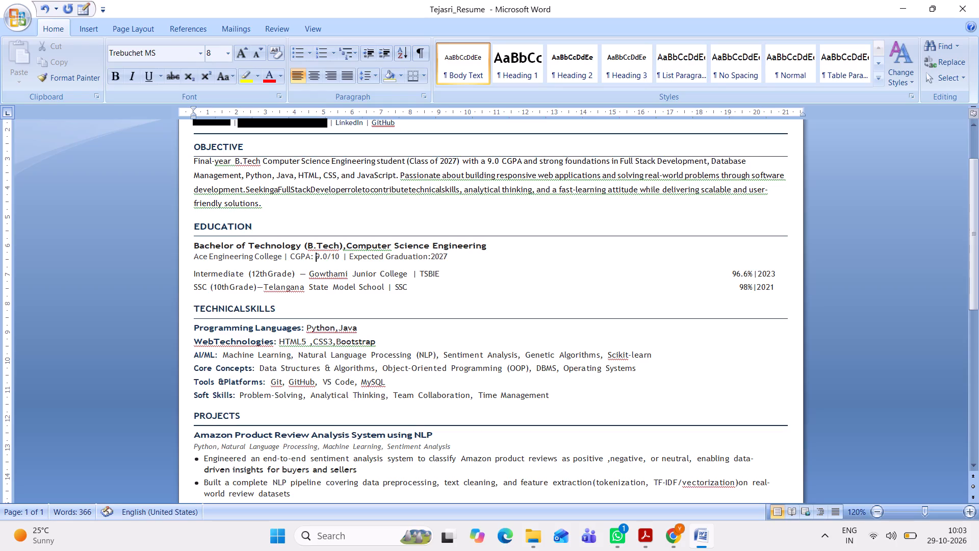
Add a space on each side of the dash between "(10thGrade)" and "Telangana" in the SSC line.
left_click(255, 289)
key("space")
key("Right")
key("space")
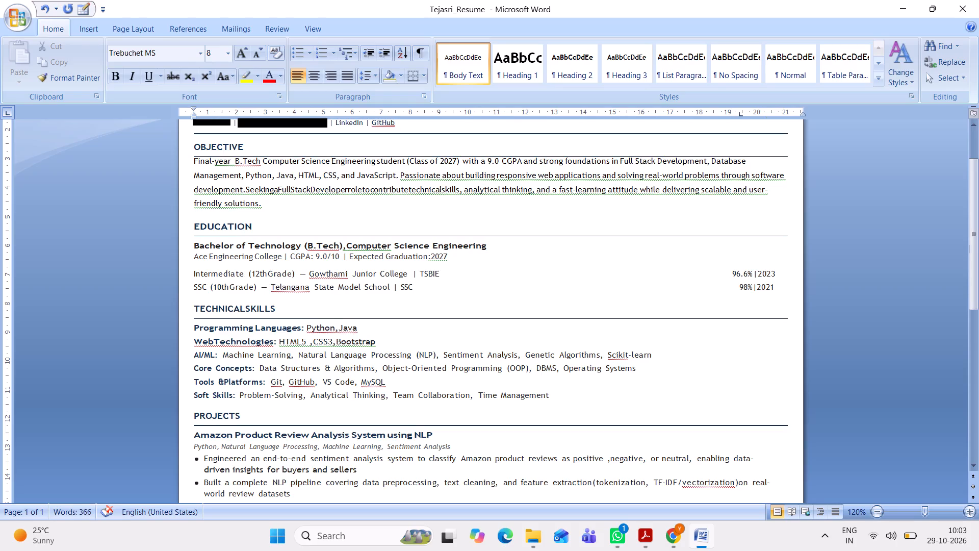
Insert a space between "(B.Tech)," and "Computer" in the bachelor's degree line.
left_click(349, 248)
key("space")
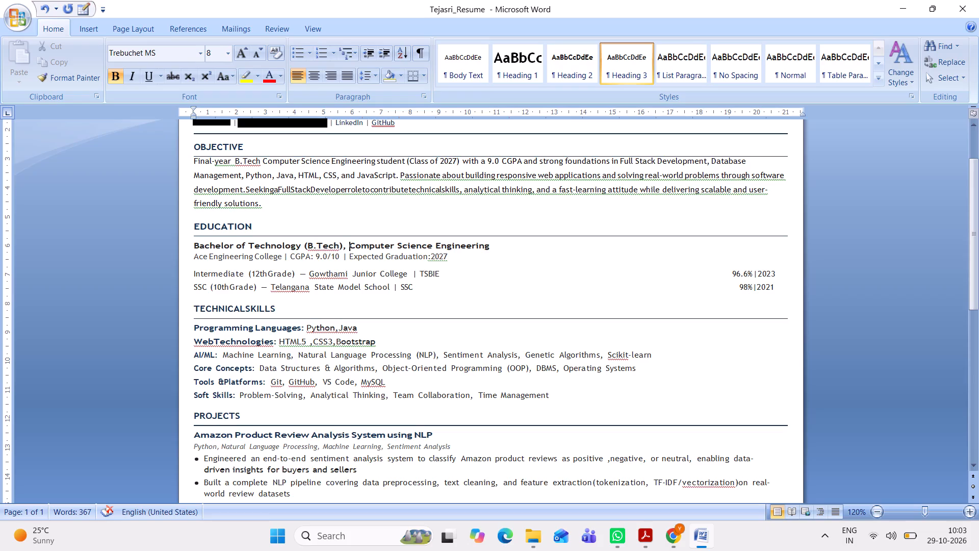
Widen the tight word gaps in the Objective by adding a space after "Passionate", "about", "building", "responsive" and "applications".
left_click(442, 175)
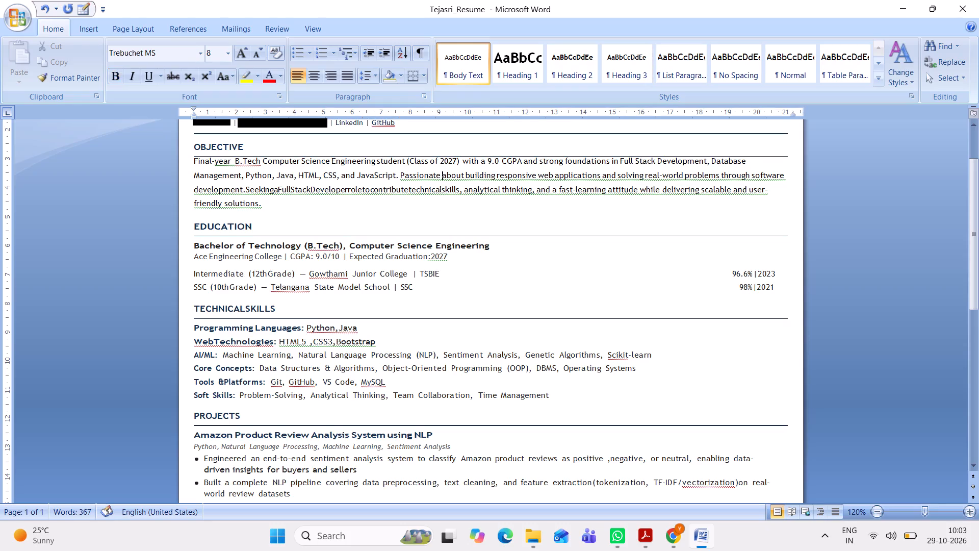
key("space")
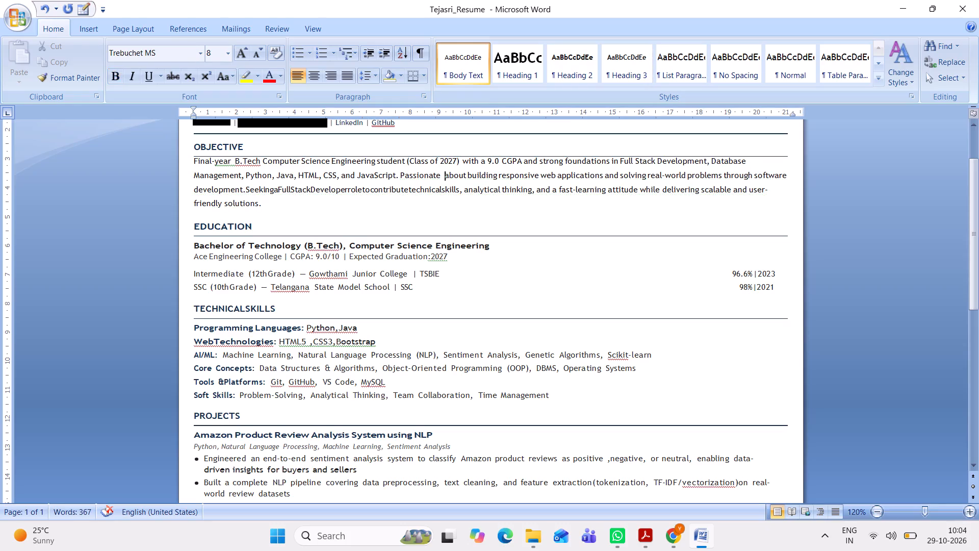
left_click(466, 175)
key("space")
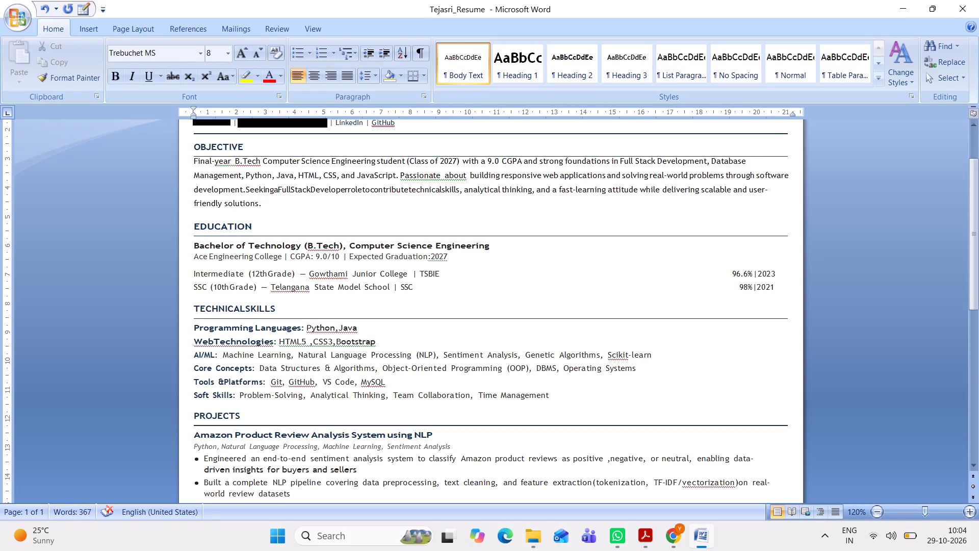
left_click(500, 176)
key("space")
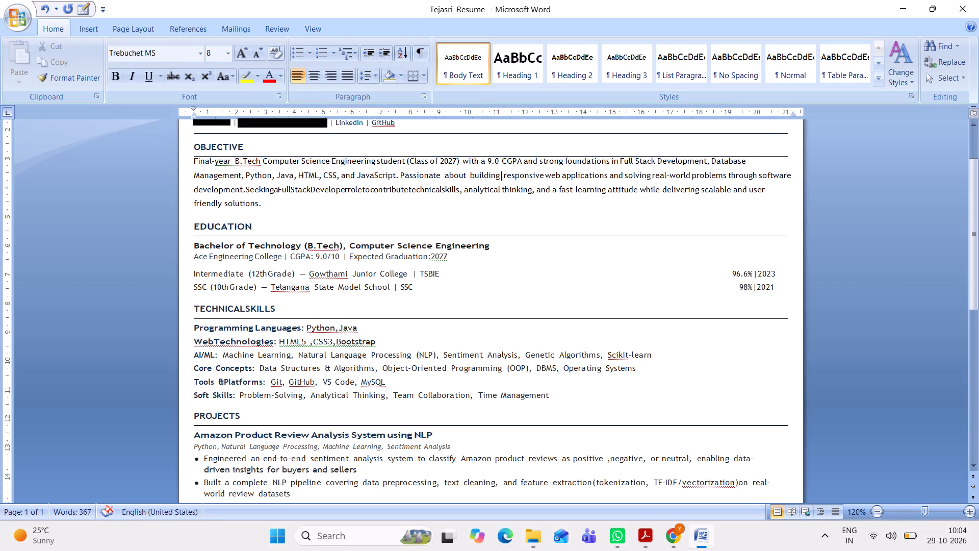
left_click(545, 176)
key("space")
left_click(610, 176)
key("space")
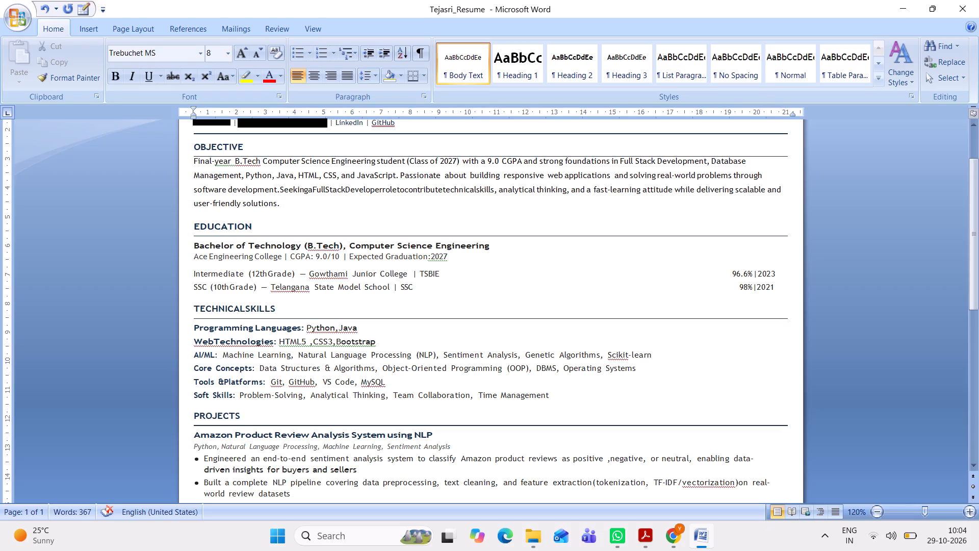
Look through the whole resume from the name header to the coding profiles for remaining spacing problems.
left_click(231, 165)
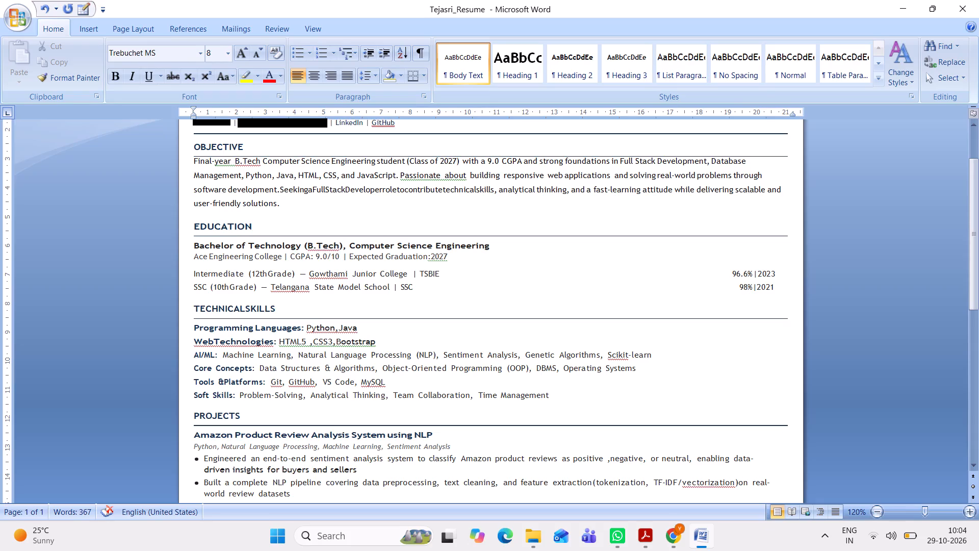
left_click(231, 165)
scroll(331, 207, "up", 1)
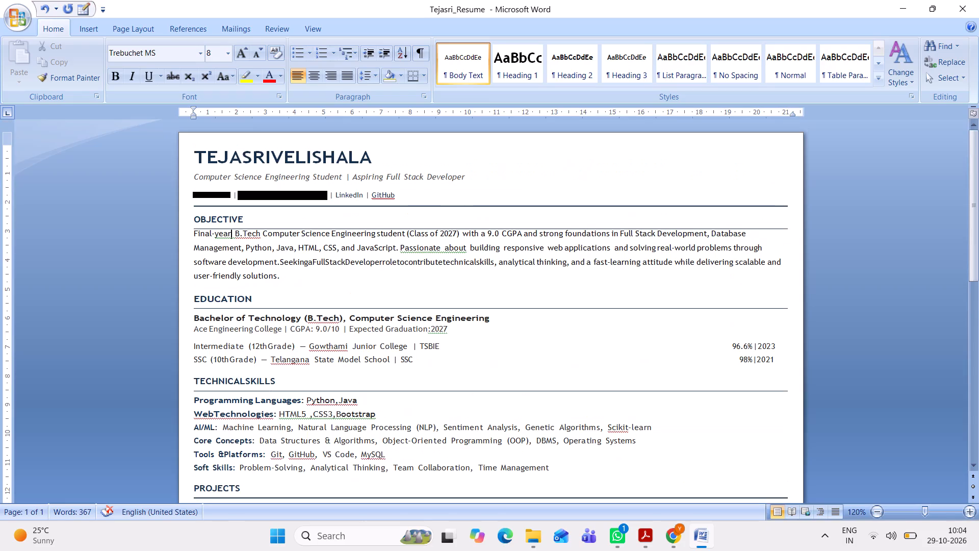
scroll(341, 190, "down", 2)
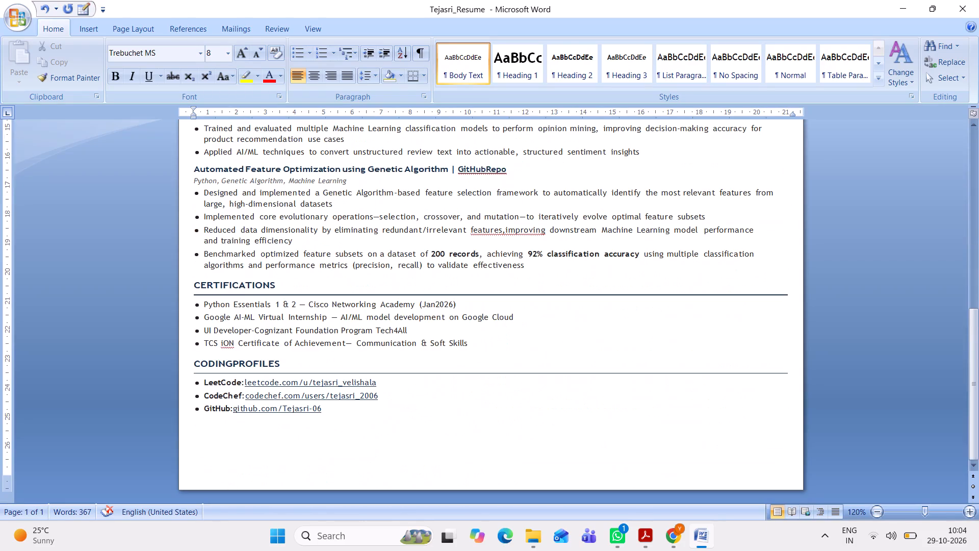
scroll(341, 190, "down", 1)
scroll(298, 313, "up", 1)
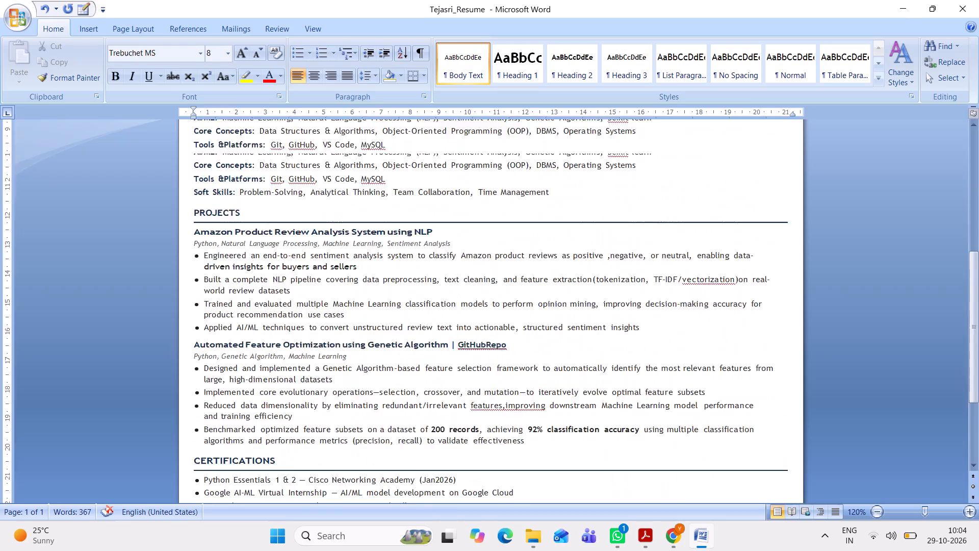
scroll(298, 313, "up", 10)
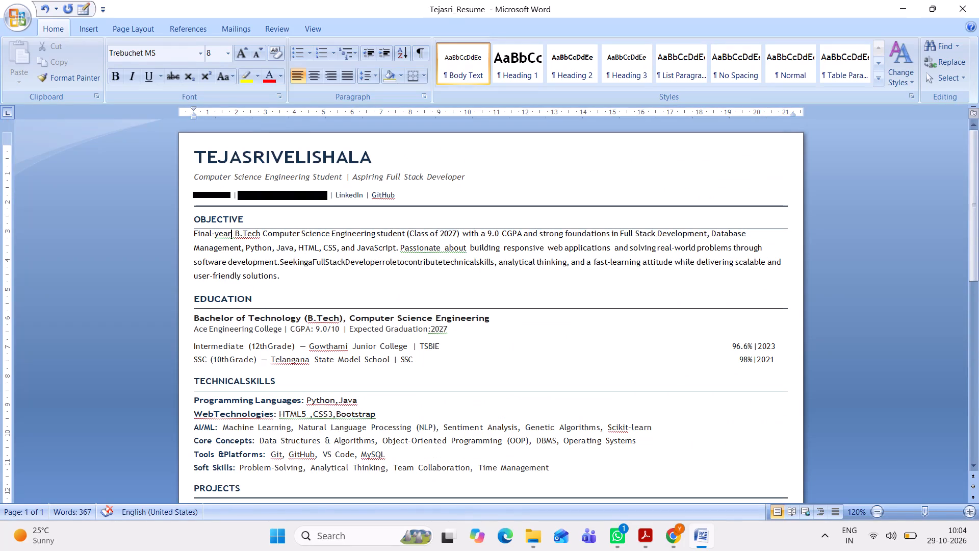
Insert spaces after "development.", "Seeking" and "a" in the run-together final sentence of the Objective.
left_click(279, 267)
key("space")
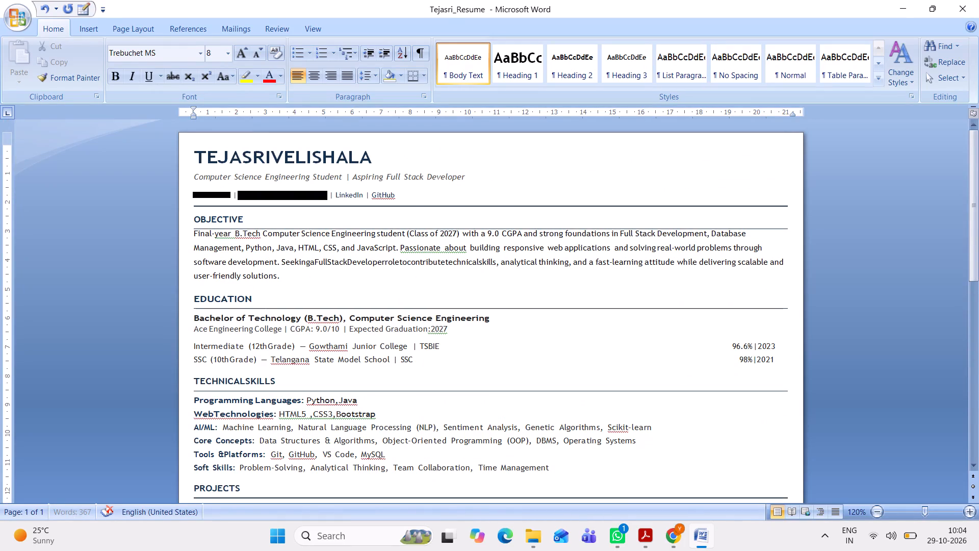
key("Right")
key("Right")
key("Right")
key("Right")
key("Right")
key("Right")
key("Right")
key("Right")
key("Right")
key("Left")
key("Left")
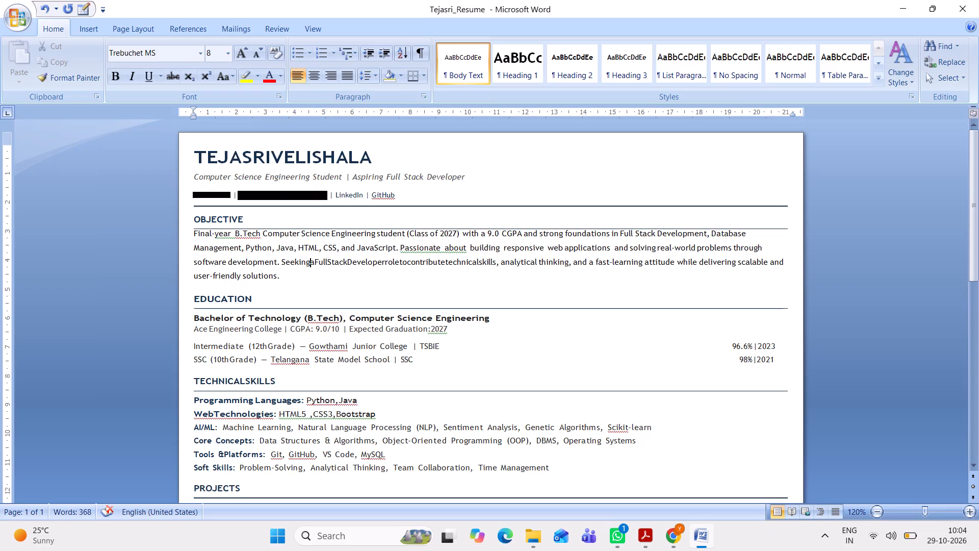
key("space")
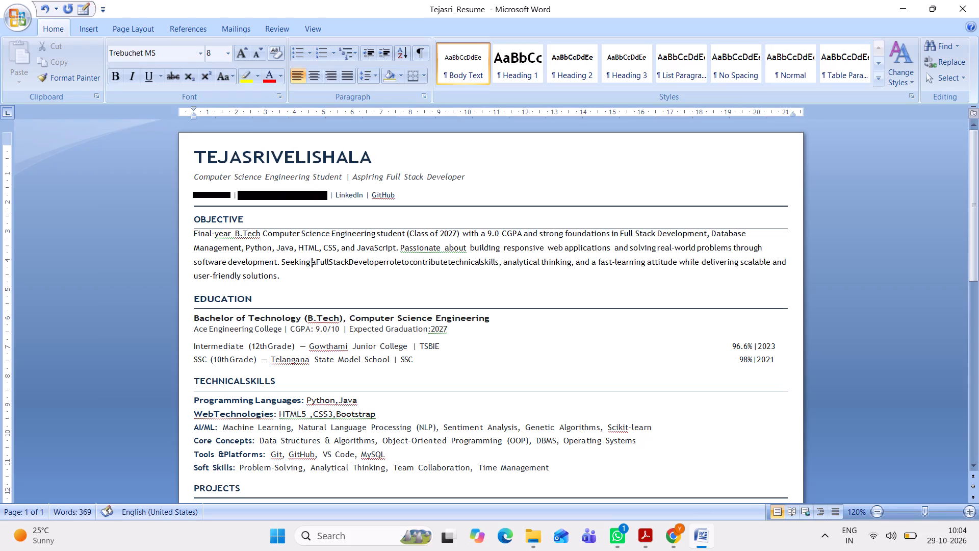
key("Right")
key("space")
Split "FullStackDeveloper" into "Full Stack Developer" in the Objective's final sentence.
key("Right")
key("Right")
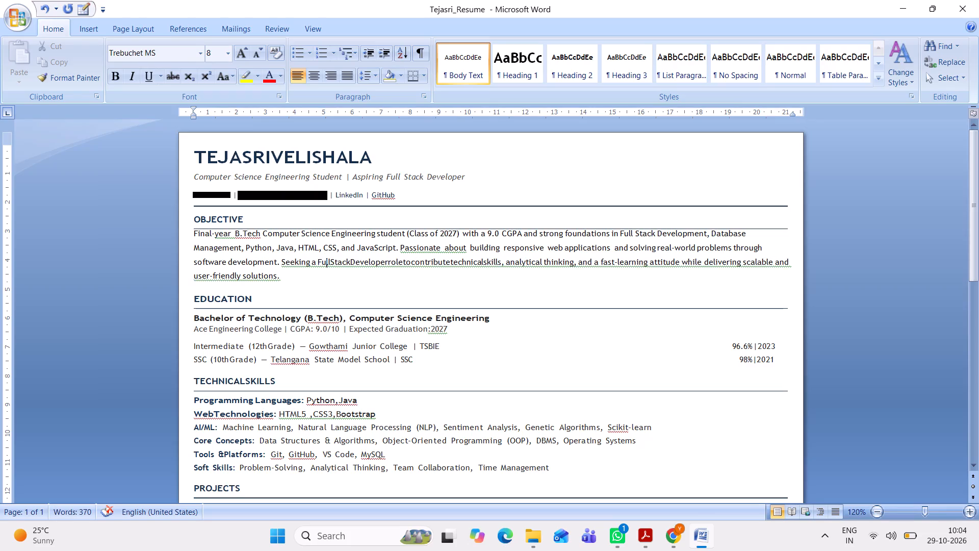
key("Right")
key("Right")
key("space")
key("Right")
key("Right")
key("Right")
key("Right")
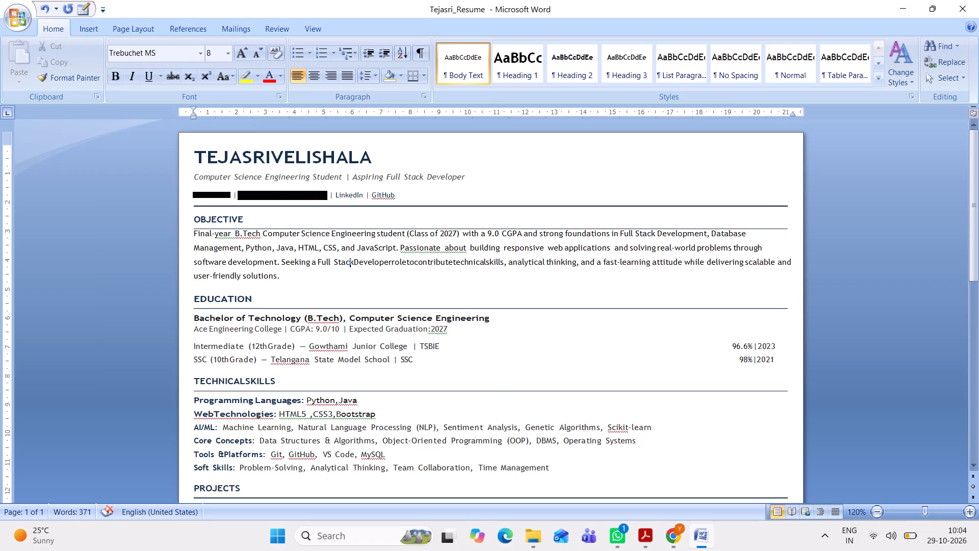
key("Right")
key("space")
Insert spaces after "Developer", "role" and "to" in the run-together final sentence of the Objective.
key("Right")
key("Right")
key("Right")
key("Right")
key("Right")
key("Right")
key("Right")
key("Right")
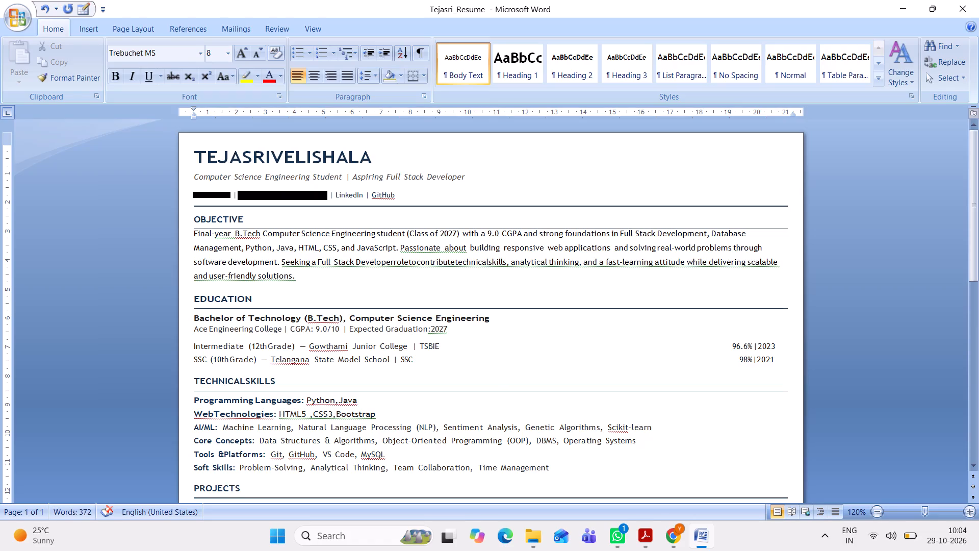
key("Right")
key("space")
key("Right")
key("Right")
key("Right")
key("Right")
key("space")
key("Right")
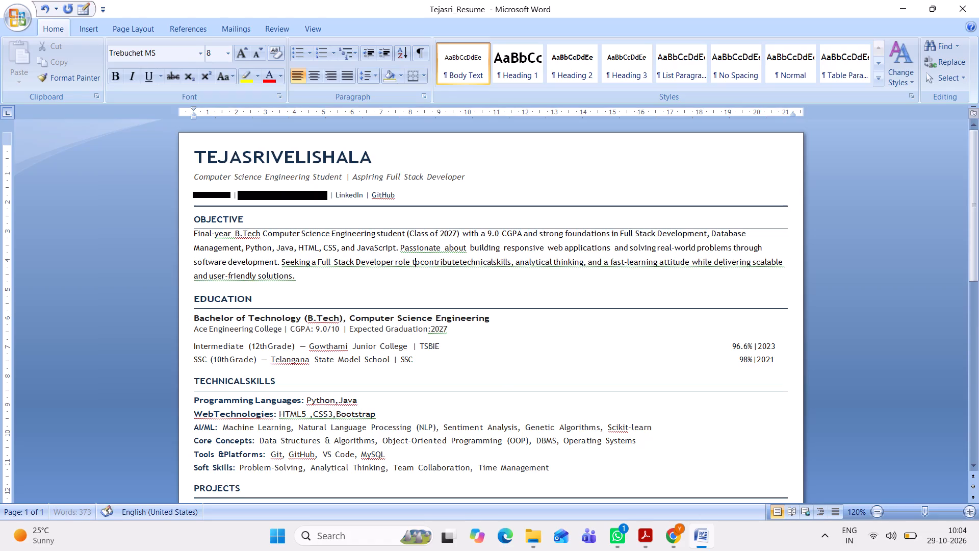
key("Right")
key("space")
Insert spaces after "contribute" and "technical" in the Objective's final sentence.
key("Right")
key("Right")
key("Right")
key("Right")
key("Right")
key("Right")
key("Right")
key("Right")
key("Right")
key("Right")
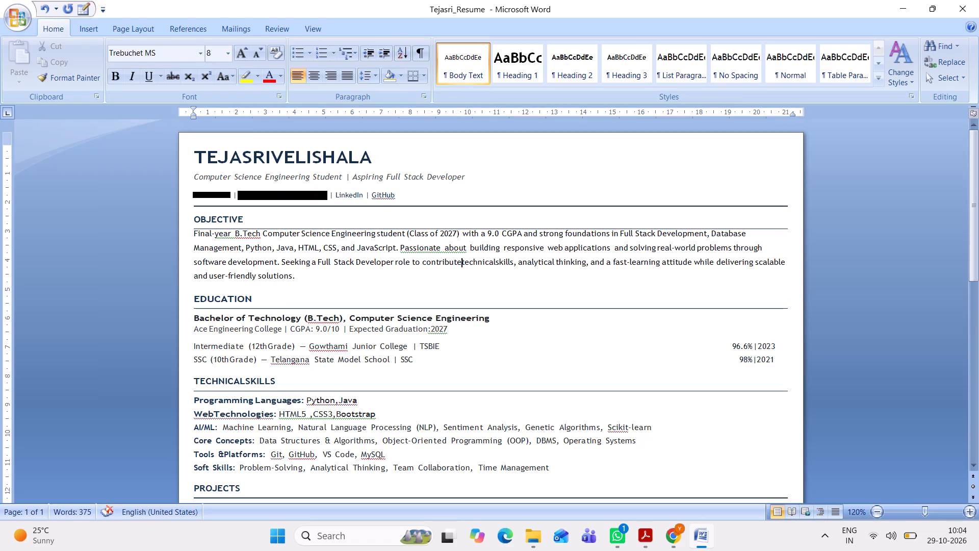
key("space")
key("Right")
key("Right")
key("Right")
key("Right")
key("Right")
key("Right")
key("Right")
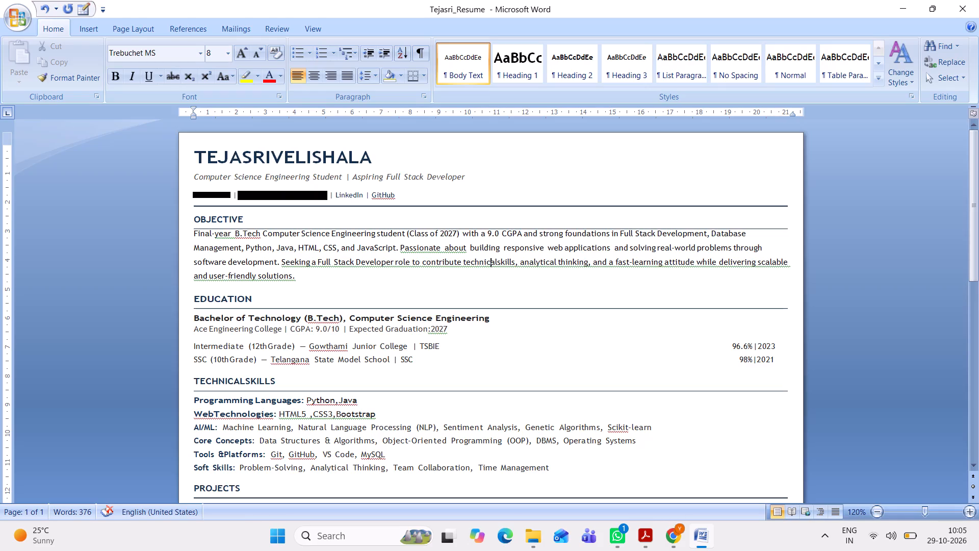
key("Right")
key("Right")
key("space")
Check the word spacing from "skills," through "analytical" in the Objective's final sentence.
key("Right")
key("Right")
key("Right")
key("Right")
key("Right")
key("Right")
key("Right")
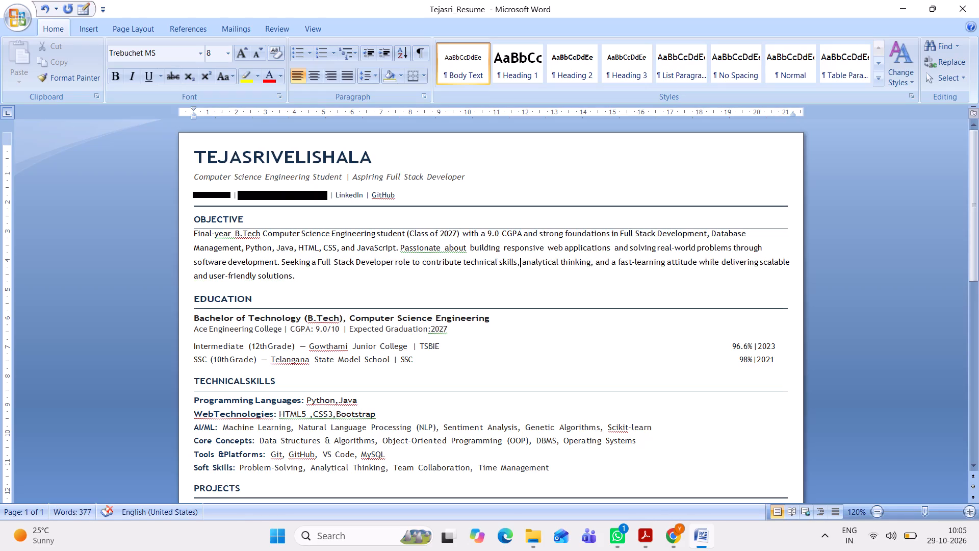
key("Right")
key("Right")
key("Right")
key("Right")
key("Right")
key("Right")
key("Right")
key("Right")
key("Right")
key("Right")
Remove the extra spaces after "Passionate", "about" and "building" in the Objective.
left_click(445, 248)
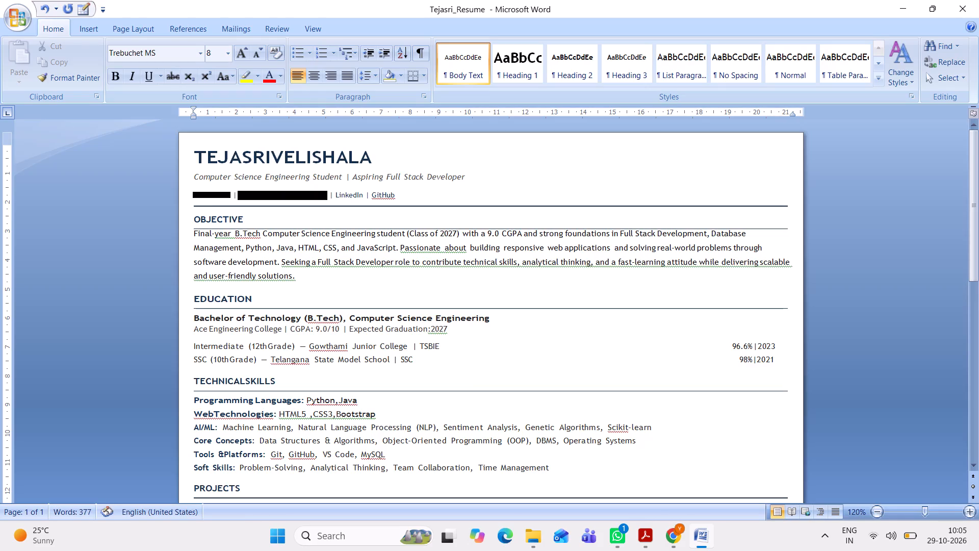
key("BackSpace")
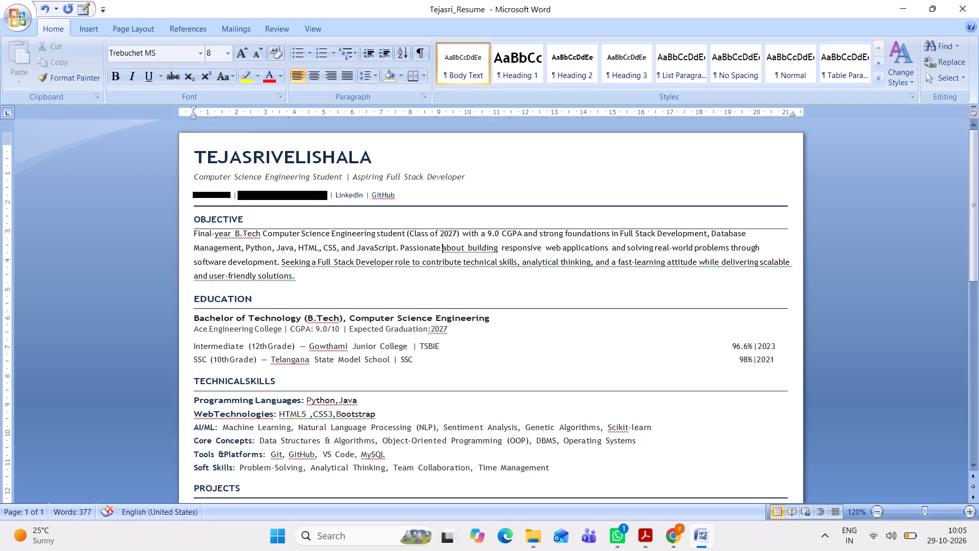
left_click(469, 249)
key("BackSpace")
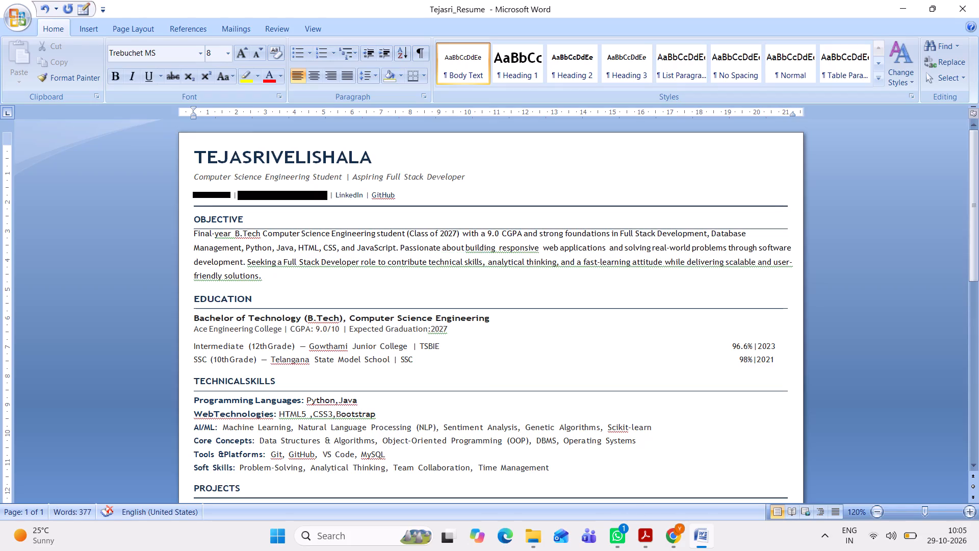
left_click(499, 251)
key("BackSpace")
key("n")
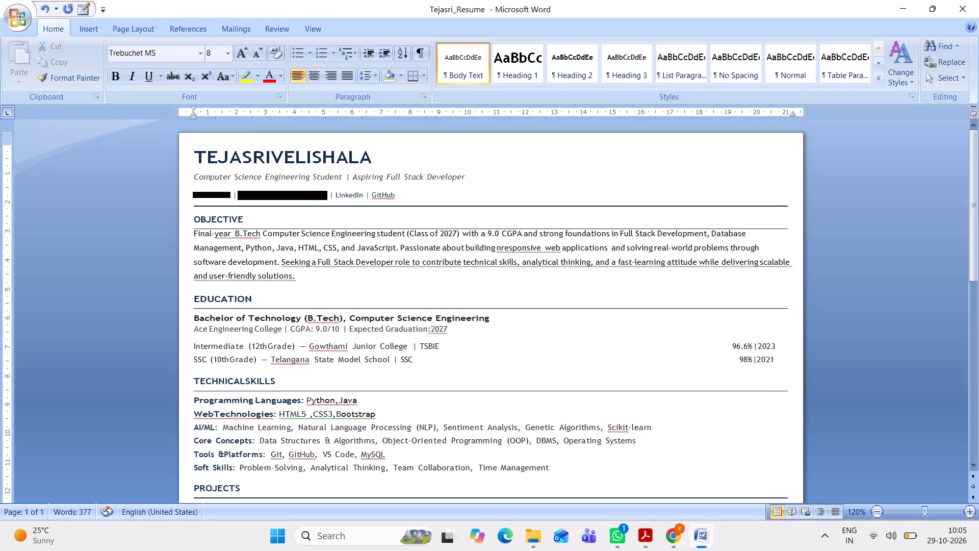
Remove the extra space between "responsive" and "web" in the Objective.
key("Right")
key("Right")
key("Right")
key("Right")
key("Right")
key("Right")
key("Right")
key("Right")
key("Right")
key("Right")
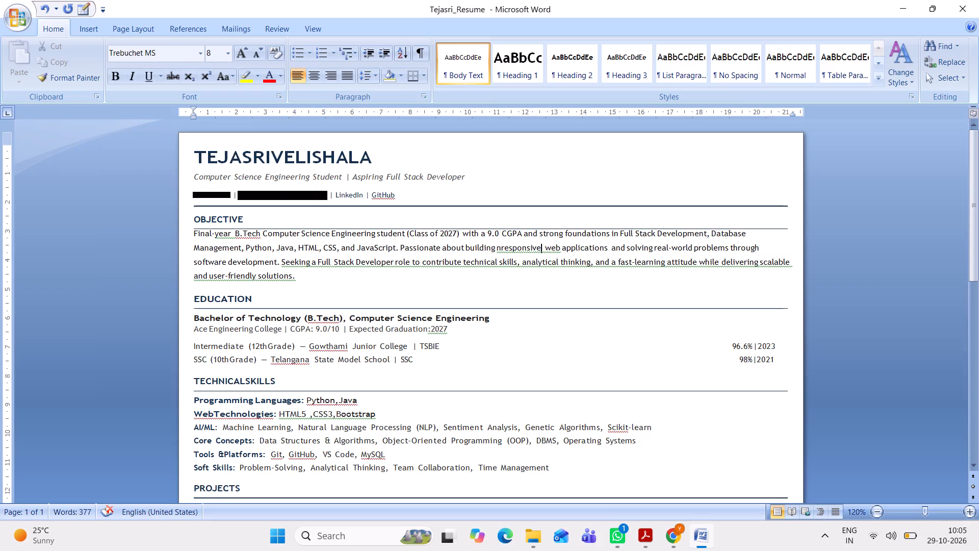
key("Right")
key("Right")
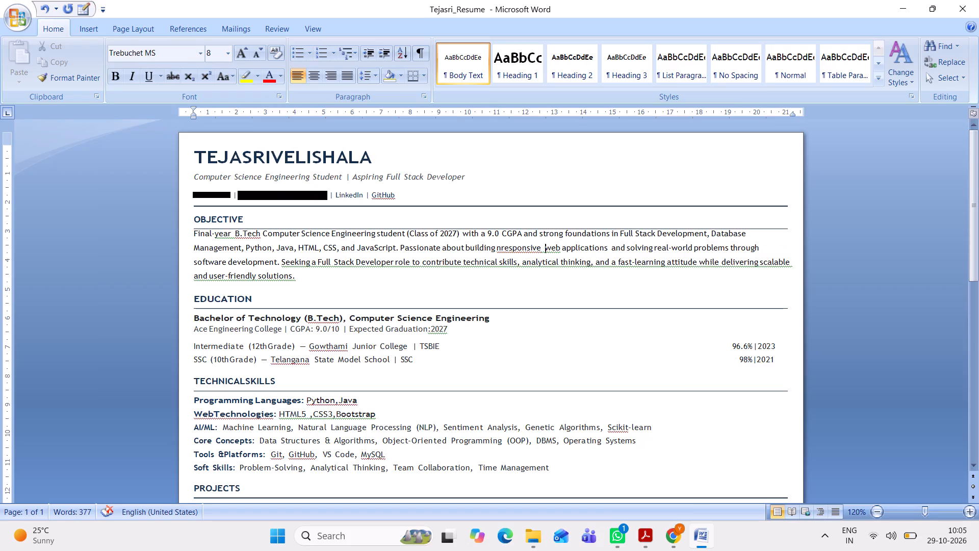
key("BackSpace")
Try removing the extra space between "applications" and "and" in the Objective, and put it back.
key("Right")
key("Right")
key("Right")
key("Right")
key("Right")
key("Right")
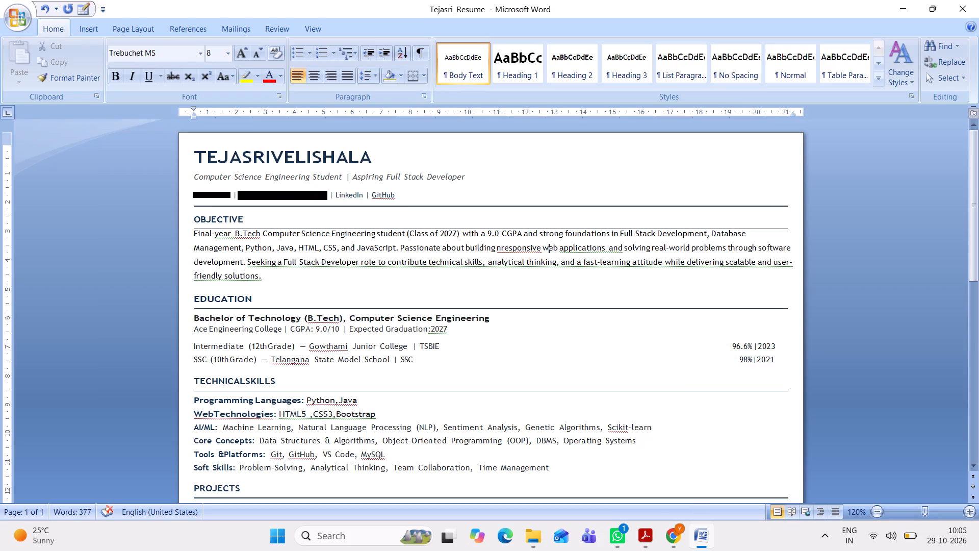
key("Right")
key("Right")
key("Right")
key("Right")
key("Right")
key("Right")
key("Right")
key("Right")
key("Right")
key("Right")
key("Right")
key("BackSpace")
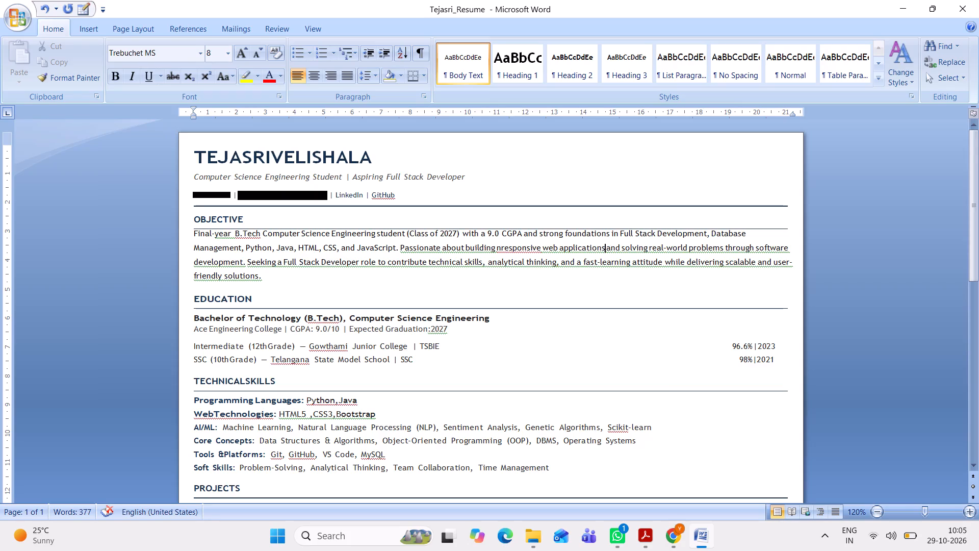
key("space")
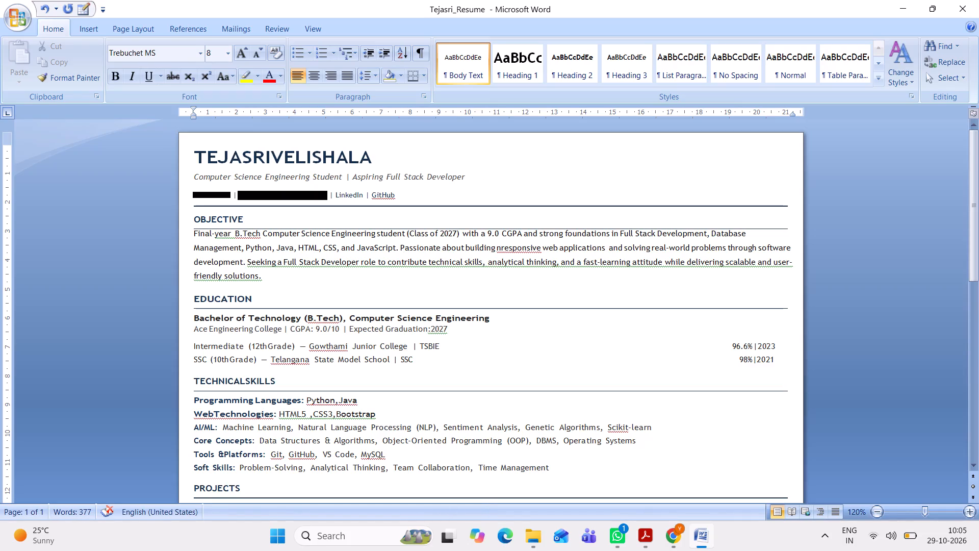
Delete the stray "n" before "responsive" in the Objective and add a space after "building".
left_click(500, 249)
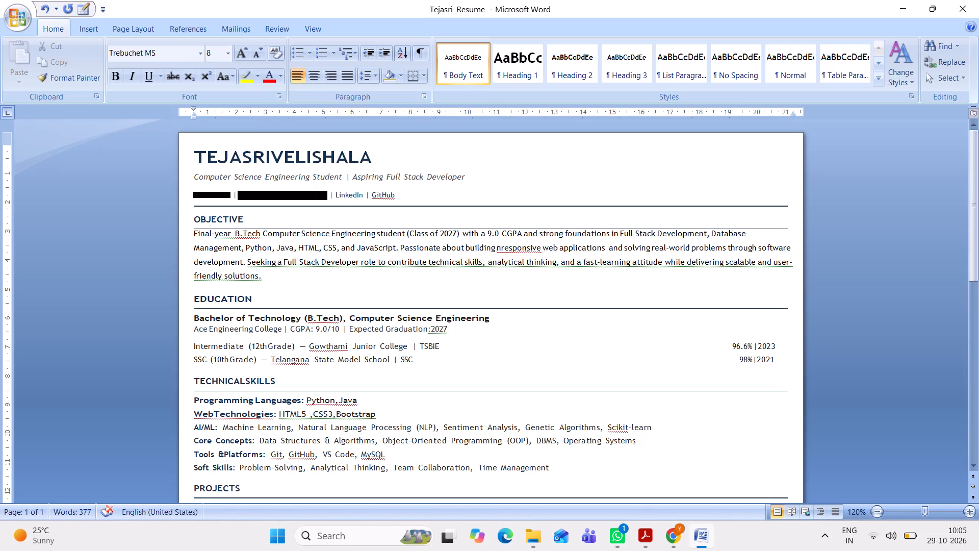
key("BackSpace")
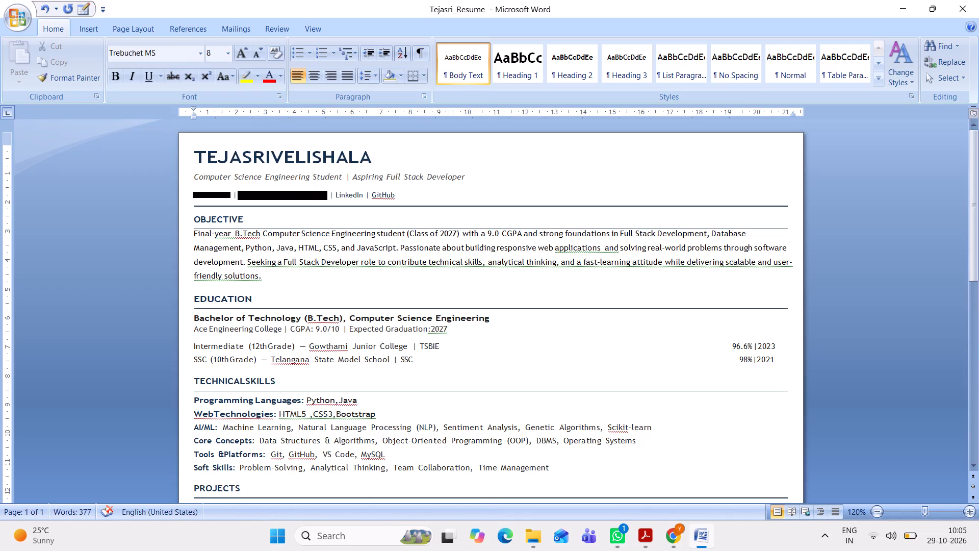
key("space")
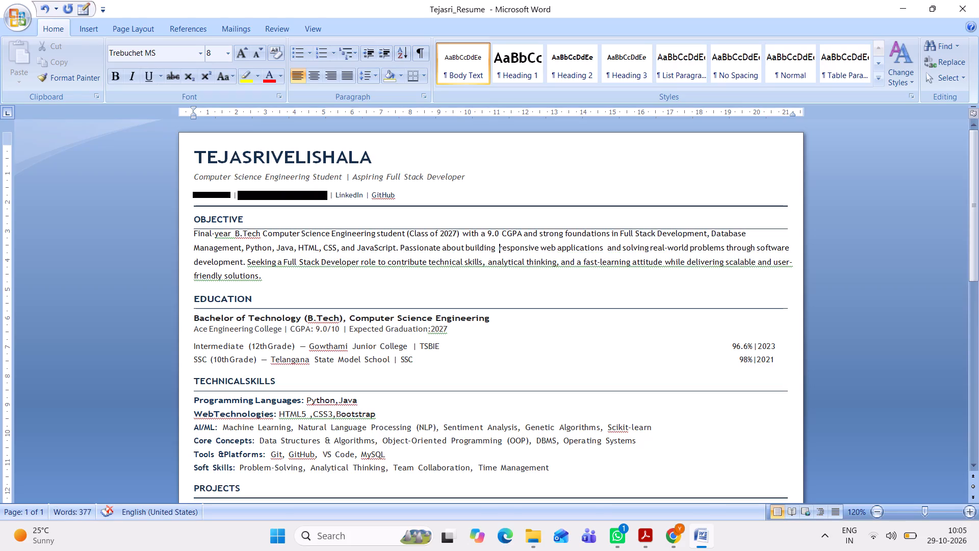
Save the edited resume.
scroll(321, 334, "down", 1)
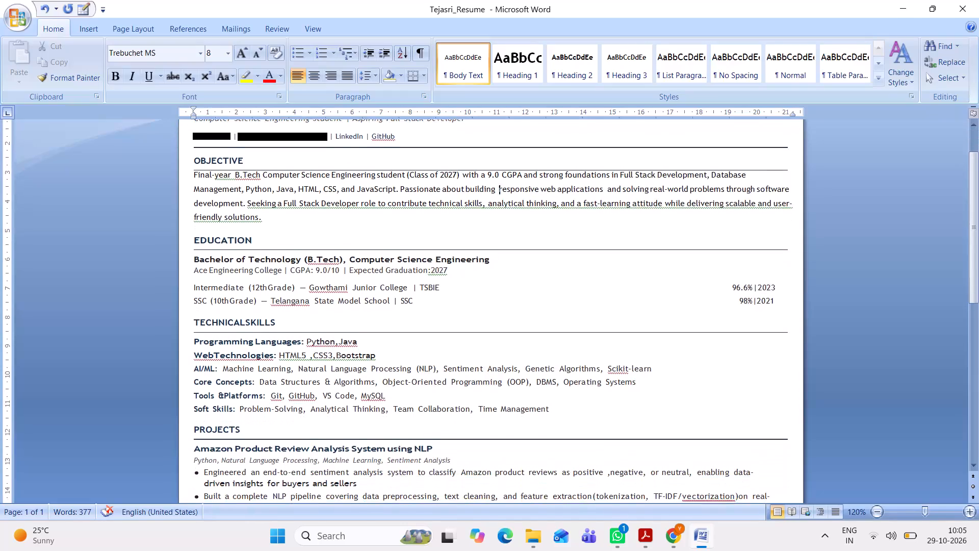
scroll(321, 334, "down", 3)
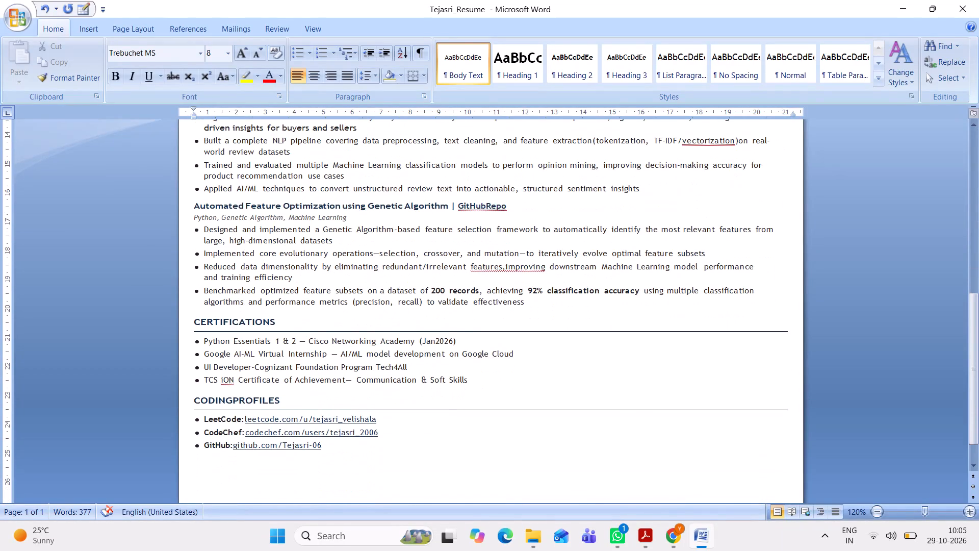
key("ctrl+s")
key("ctrl+s")
key("ctrl+s")
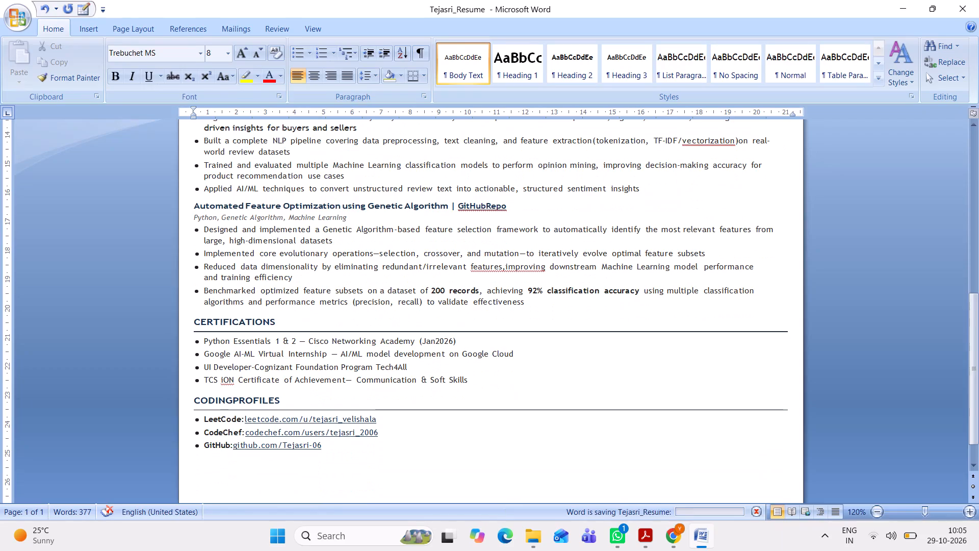
scroll(373, 348, "up", 5)
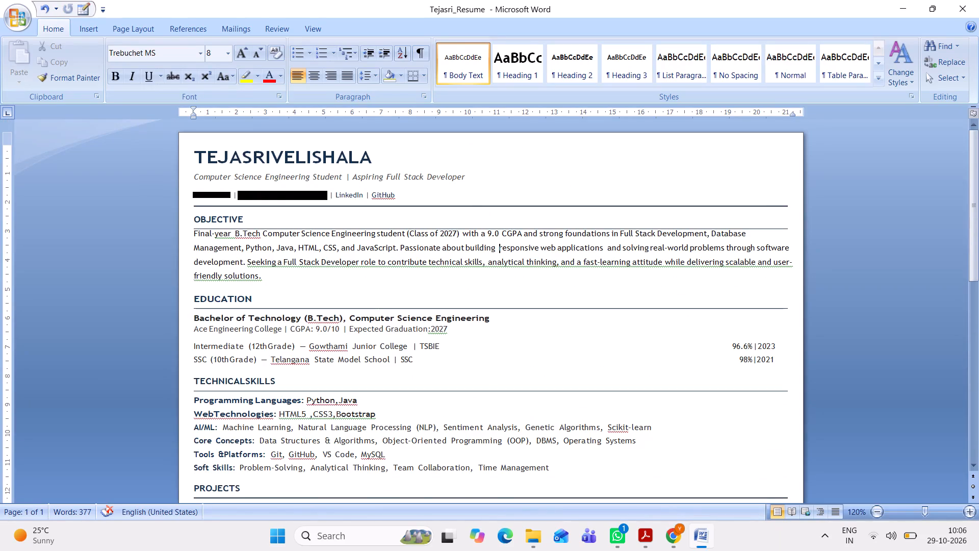
key("ctrl+s")
Close the resume and reopen it from the Downloads folder.
left_click(978, 29)
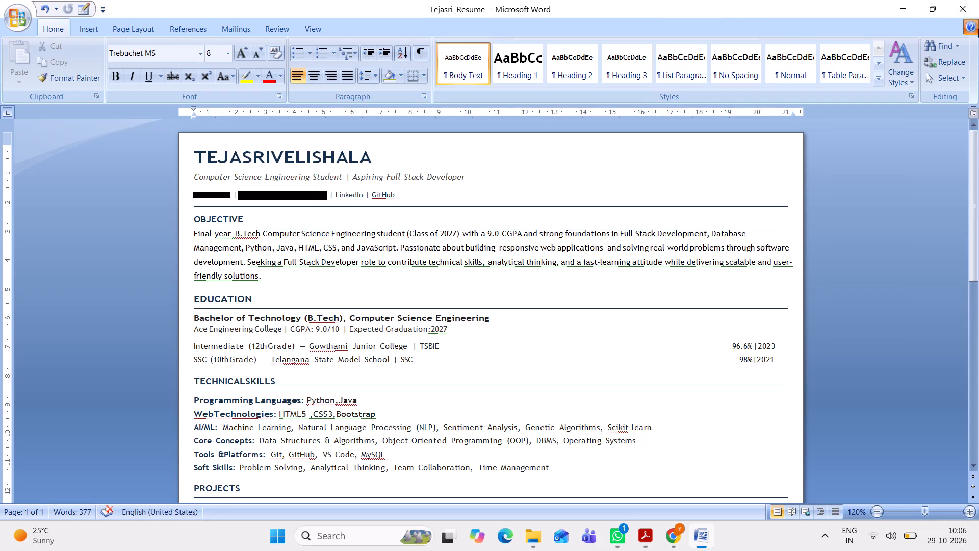
left_click(969, 8)
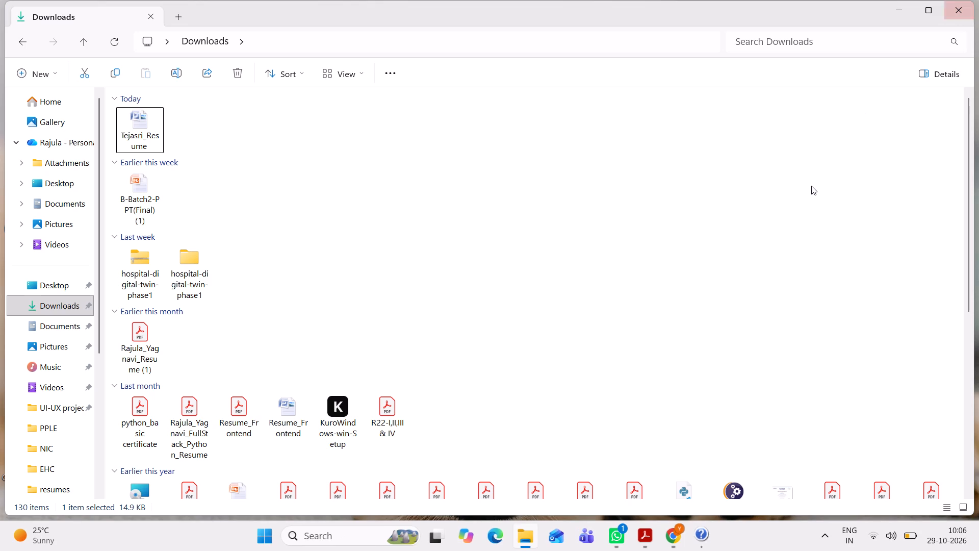
double_click(129, 120)
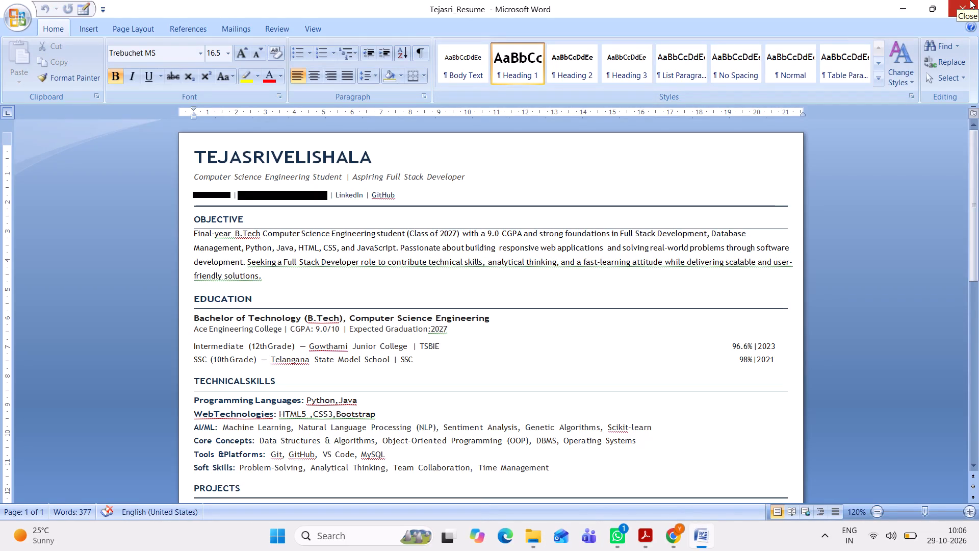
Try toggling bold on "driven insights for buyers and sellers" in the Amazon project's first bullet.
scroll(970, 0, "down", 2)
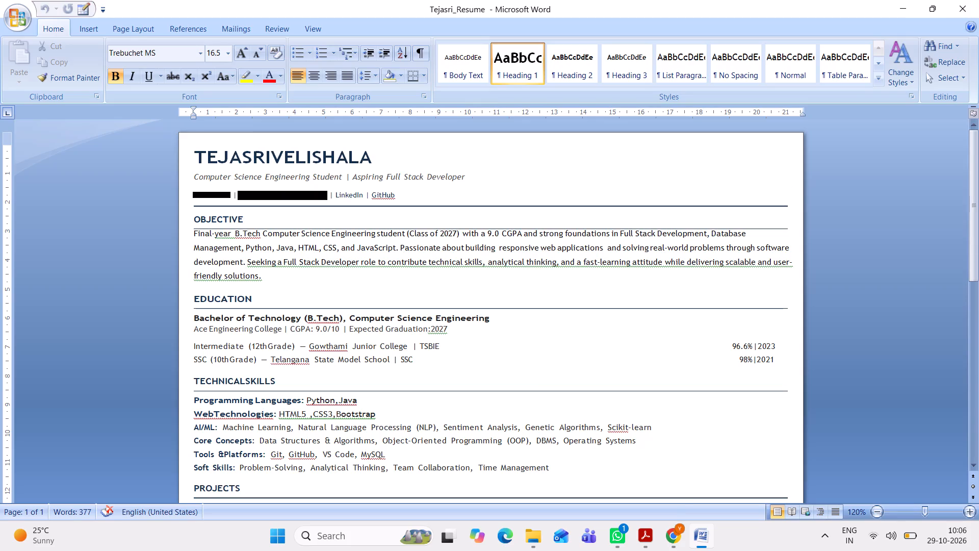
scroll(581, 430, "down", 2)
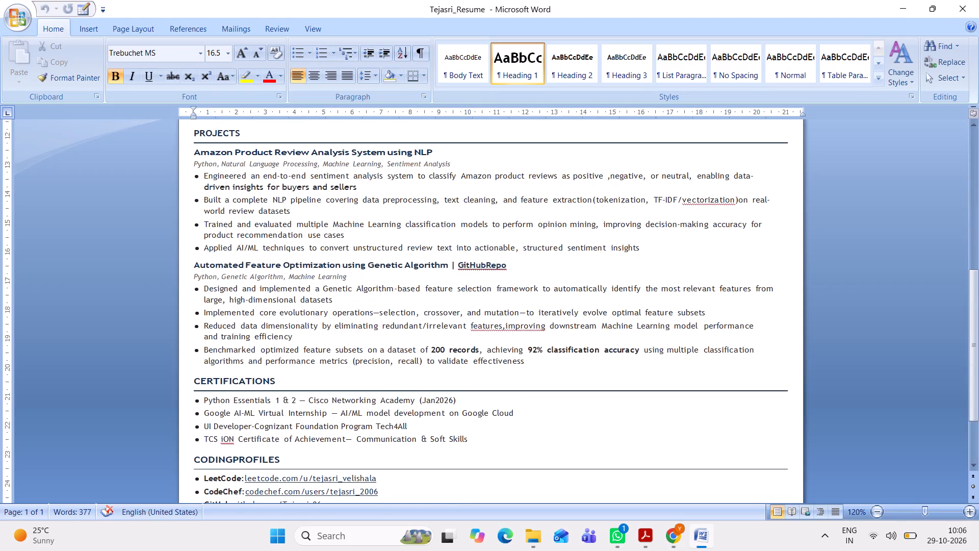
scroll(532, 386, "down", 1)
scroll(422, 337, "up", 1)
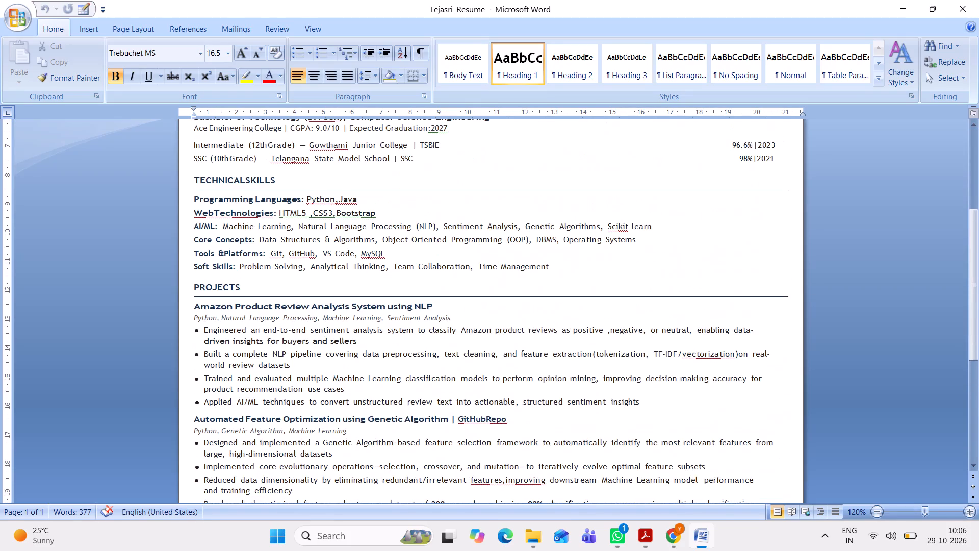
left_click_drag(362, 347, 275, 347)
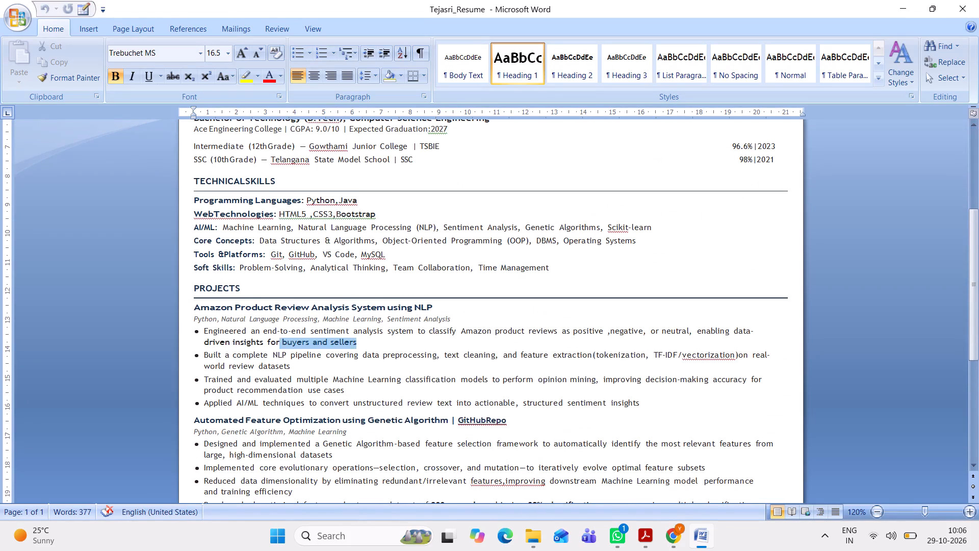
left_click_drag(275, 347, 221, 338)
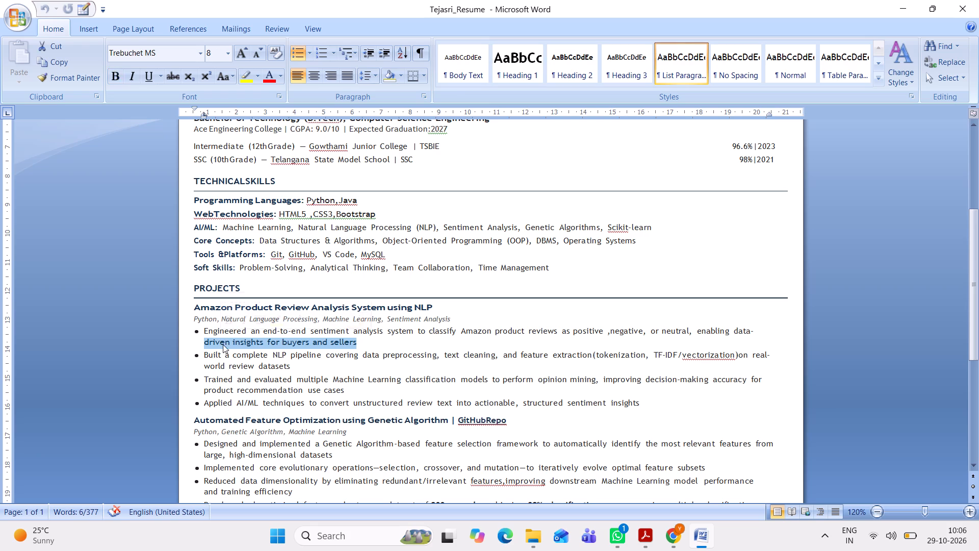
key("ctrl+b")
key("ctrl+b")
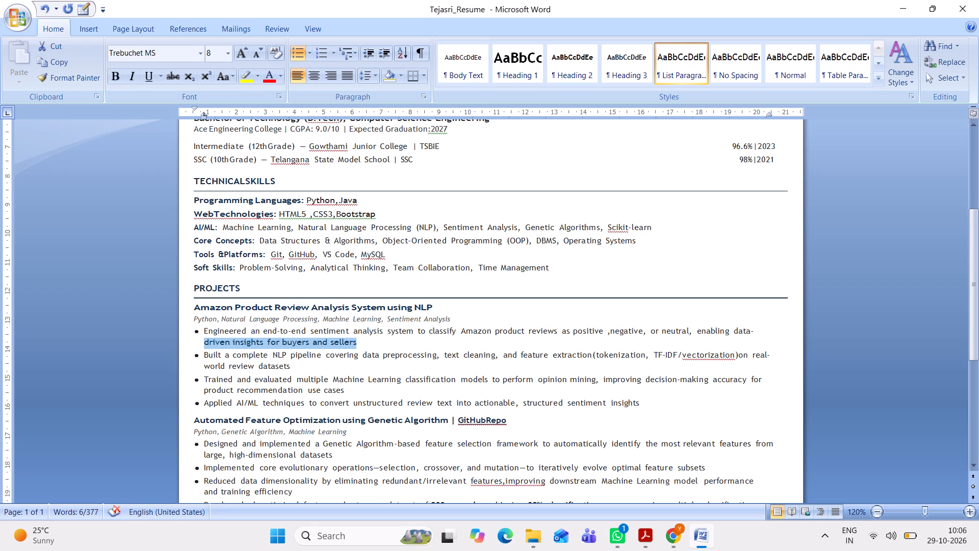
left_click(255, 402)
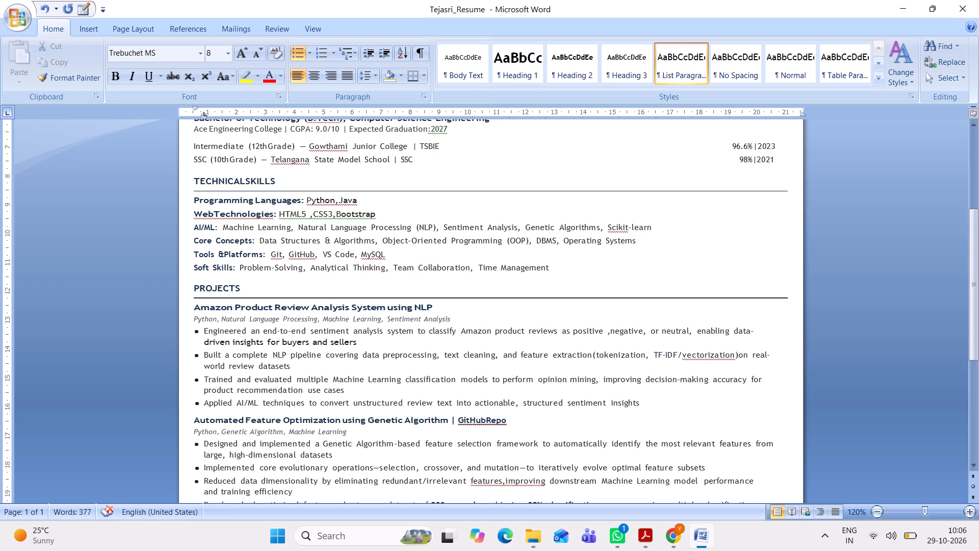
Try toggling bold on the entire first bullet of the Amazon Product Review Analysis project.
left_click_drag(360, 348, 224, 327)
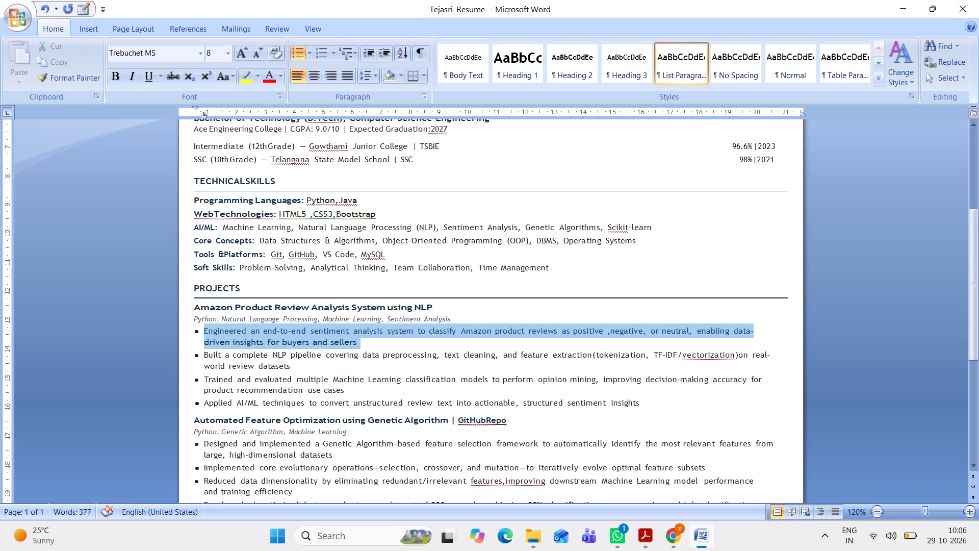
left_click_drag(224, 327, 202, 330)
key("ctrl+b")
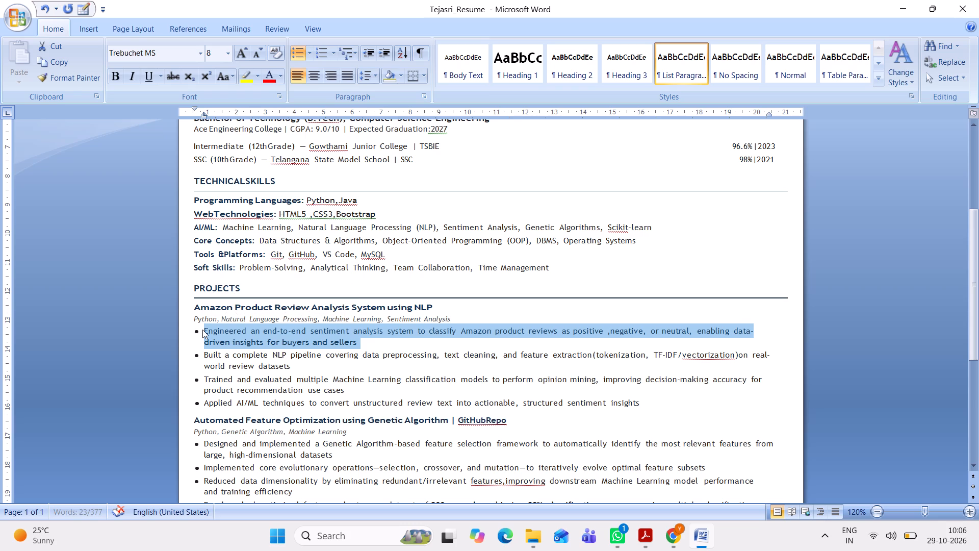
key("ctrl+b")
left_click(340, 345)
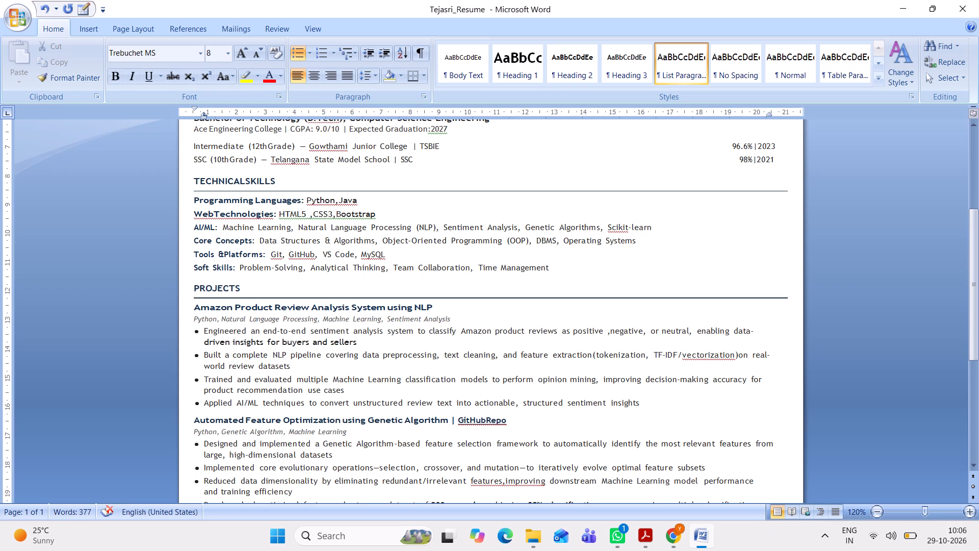
Delete "driven insights for buyers and sellers" from the end of the Amazon project's first bullet.
left_click(359, 346)
key("BackSpace")
key("BackSpace")
key("BackSpace")
key("BackSpace")
key("BackSpace")
key("BackSpace")
key("BackSpace")
key("BackSpace")
key("BackSpace")
key("BackSpace")
key("BackSpace")
key("BackSpace")
key("BackSpace")
key("BackSpace")
key("BackSpace")
key("BackSpace")
key("BackSpace")
key("BackSpace")
key("BackSpace")
key("BackSpace")
key("BackSpace")
key("BackSpace")
key("BackSpace")
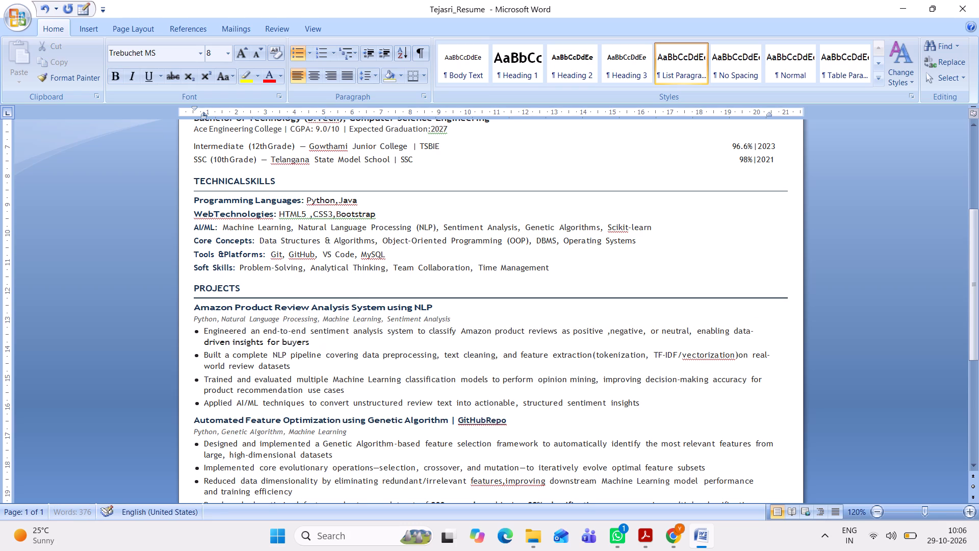
key("BackSpace")
key("BackSpace")
key("BackSpace")
key("BackSpace")
key("BackSpace")
key("BackSpace")
key("BackSpace")
key("BackSpace")
key("BackSpace")
key("BackSpace")
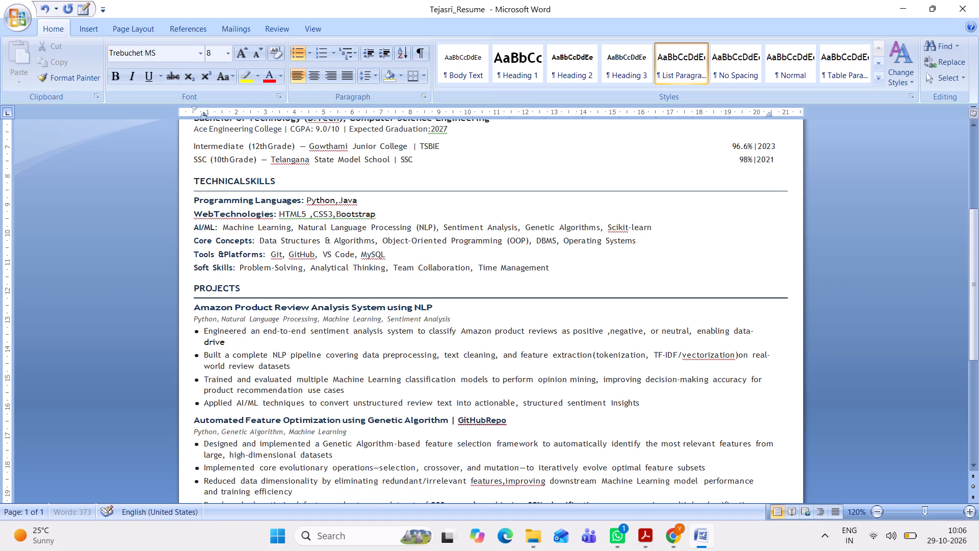
key("BackSpace")
key("BackSpace")
key("BackSpace")
key("BackSpace")
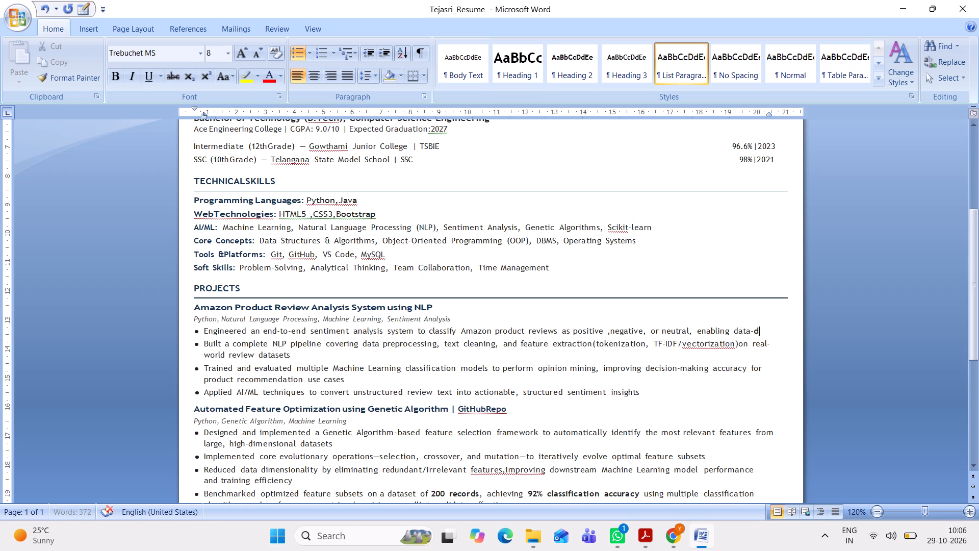
key("BackSpace")
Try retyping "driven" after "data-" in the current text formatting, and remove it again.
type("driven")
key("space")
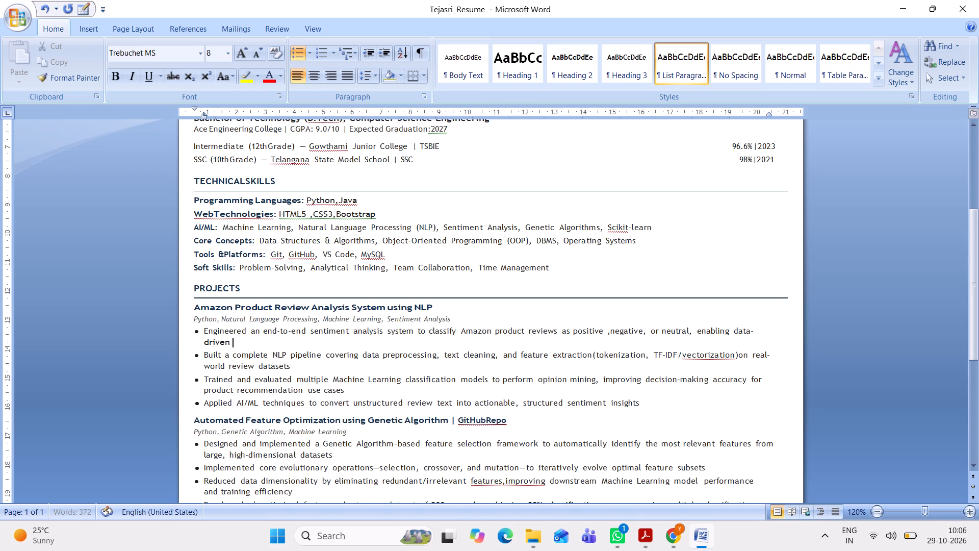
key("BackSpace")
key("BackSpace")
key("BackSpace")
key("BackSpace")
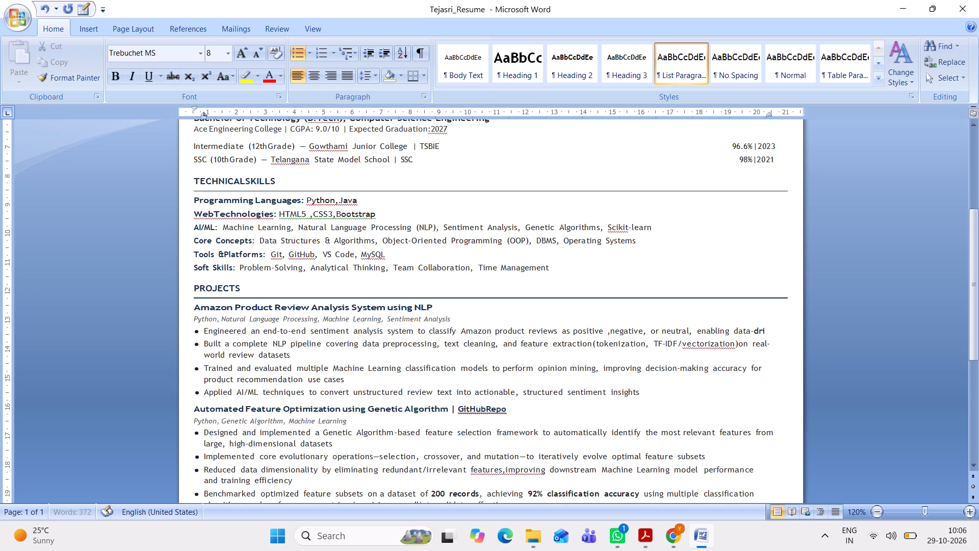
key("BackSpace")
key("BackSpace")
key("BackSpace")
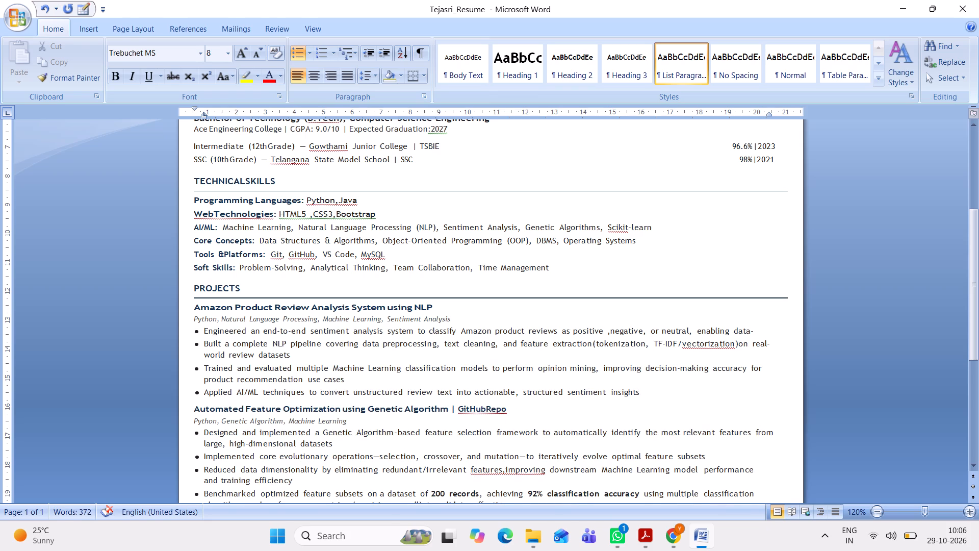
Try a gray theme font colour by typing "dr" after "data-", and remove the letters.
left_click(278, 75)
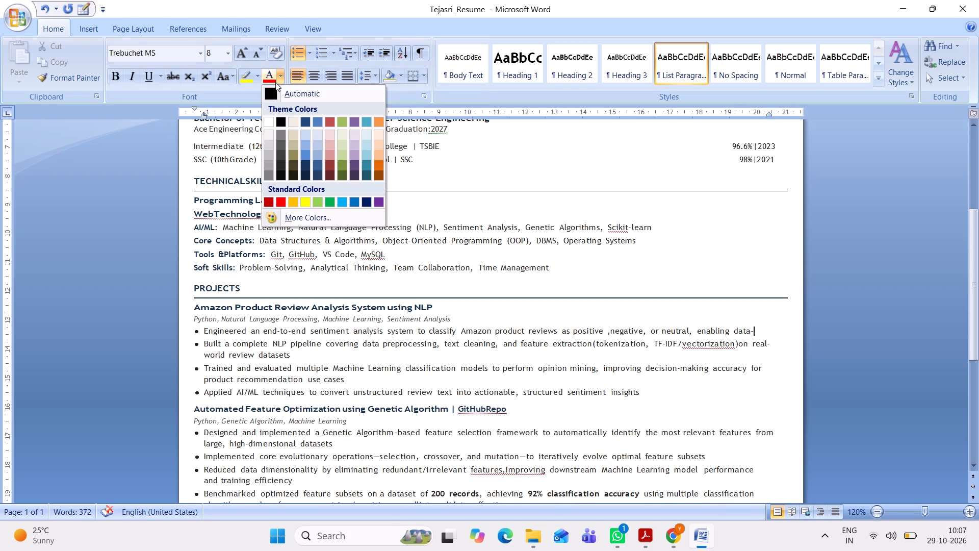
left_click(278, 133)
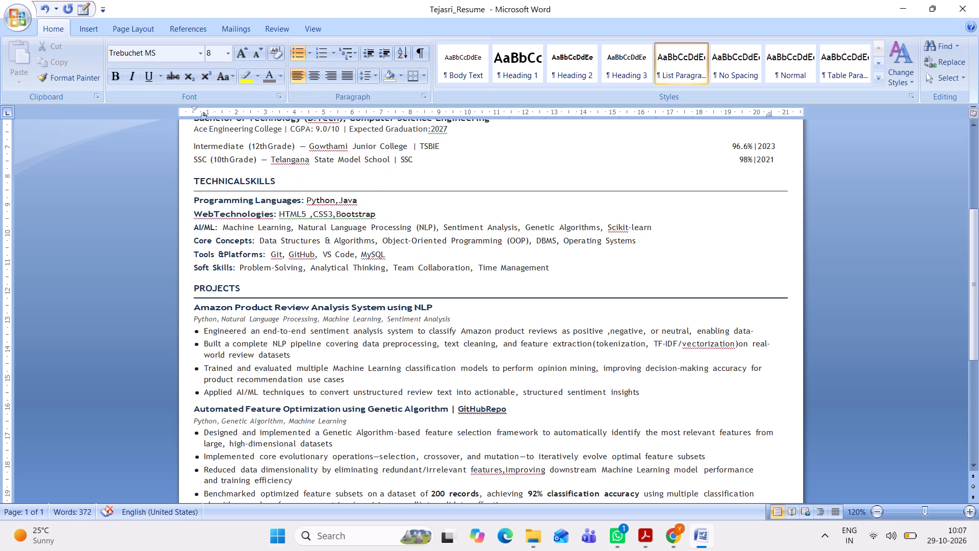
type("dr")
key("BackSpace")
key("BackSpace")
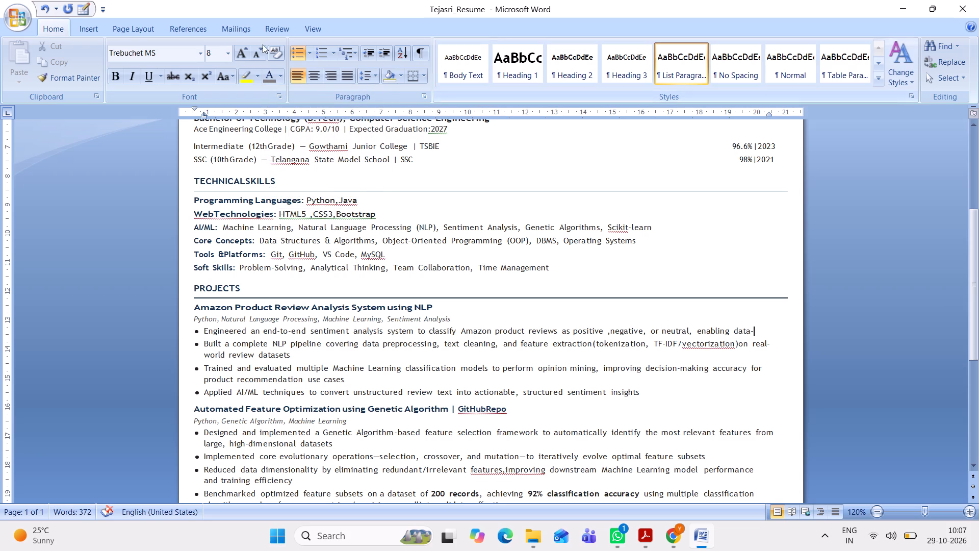
Set the font colour to theme black and retype "driven insights for buyers and sellers" after "data-" in the Amazon project's first bullet.
left_click(278, 77)
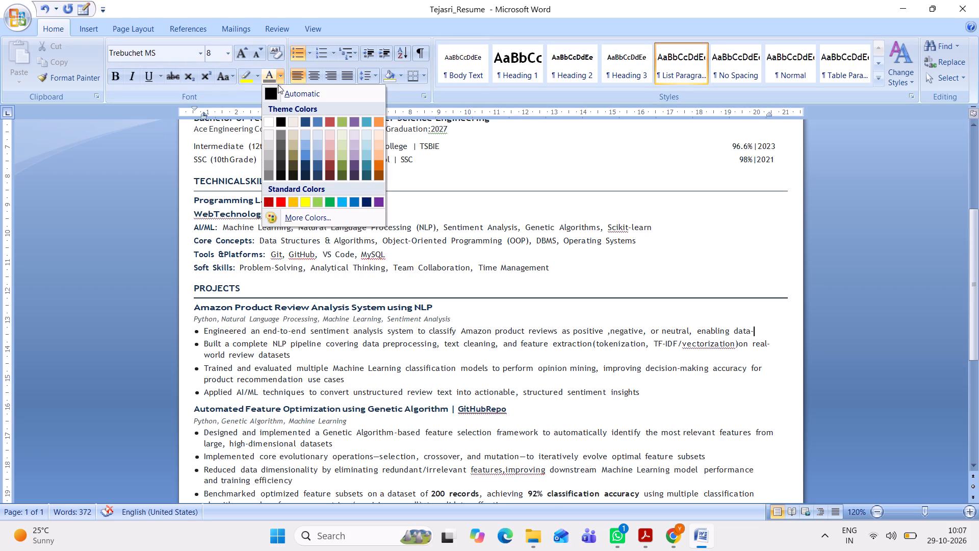
left_click(278, 122)
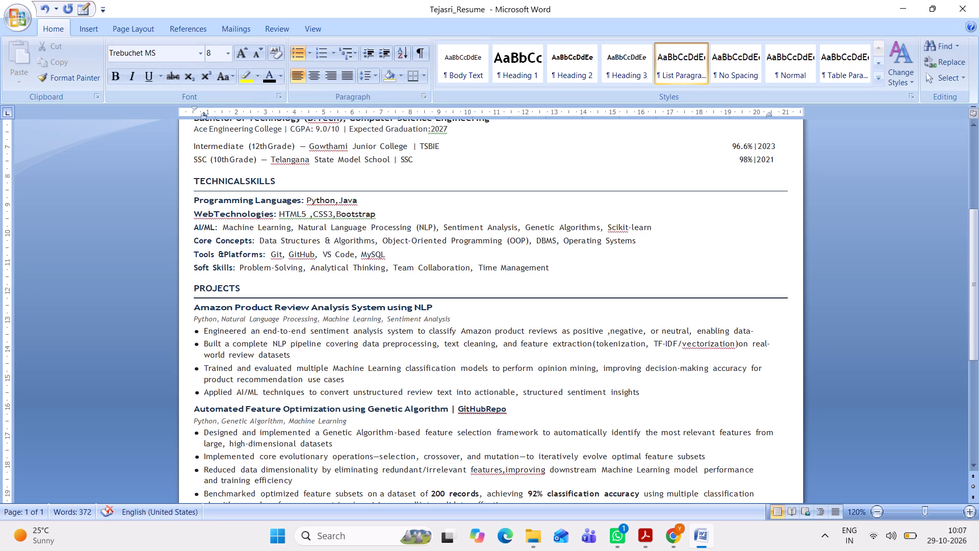
type("dr")
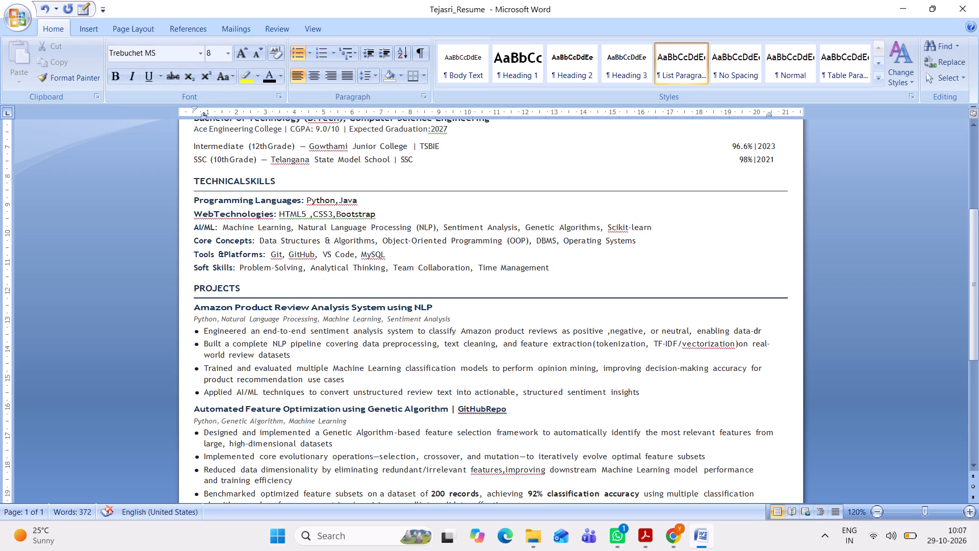
type("iven")
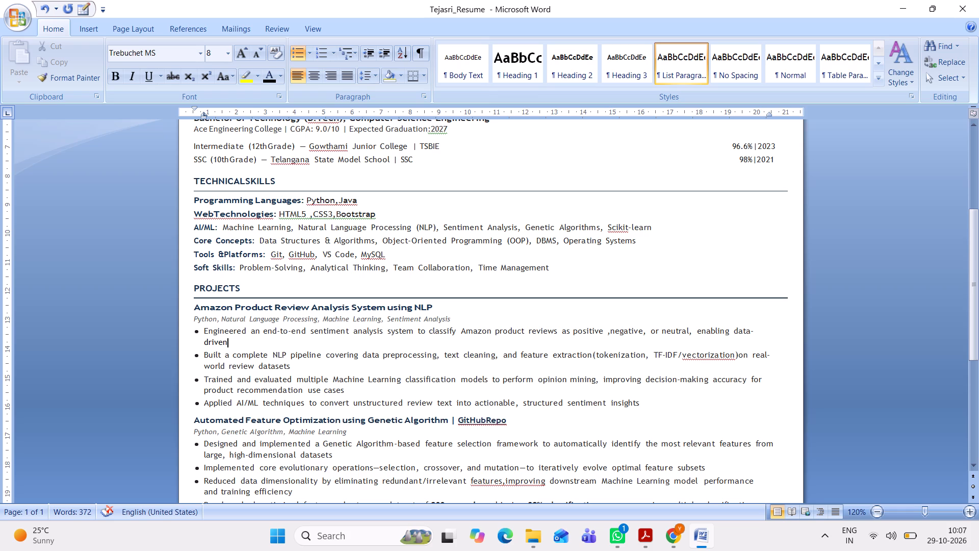
key("space")
type("insights for")
key("space")
type("buyers and sellers")
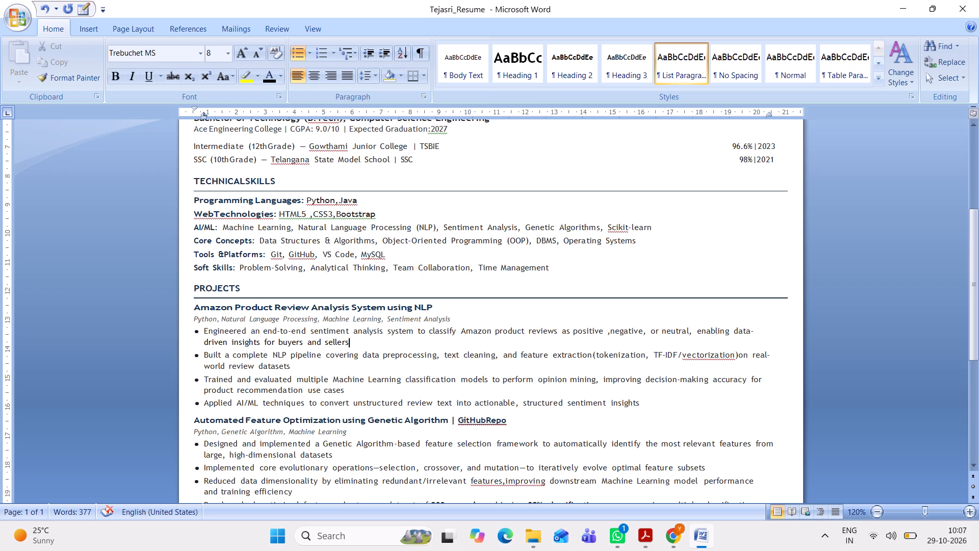
Delete "Bootstrap" from the end of the Web Technologies line in Technical Skills.
left_click(377, 211)
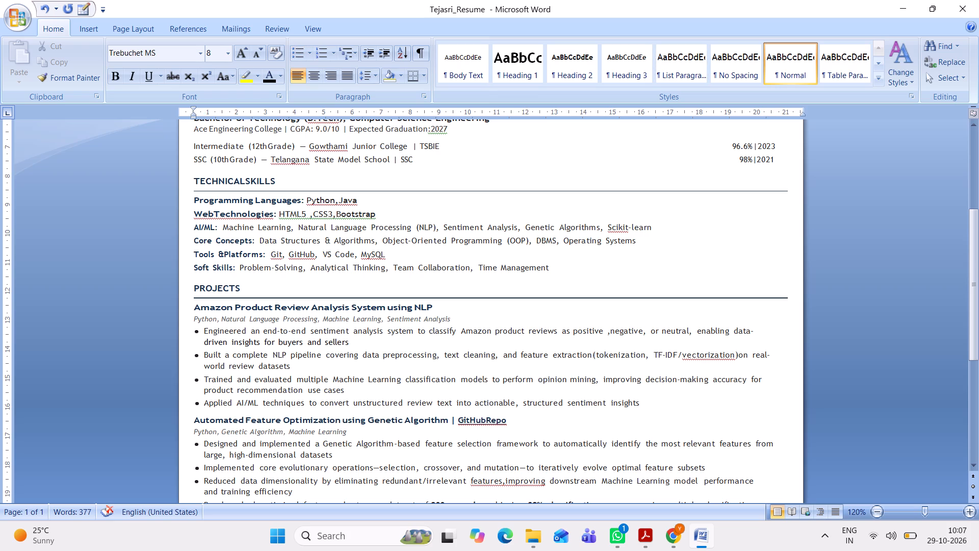
key("BackSpace")
key("BackSpace")
key("BackSpace")
key("BackSpace")
key("BackSpace")
key("BackSpace")
key("BackSpace")
key("BackSpace")
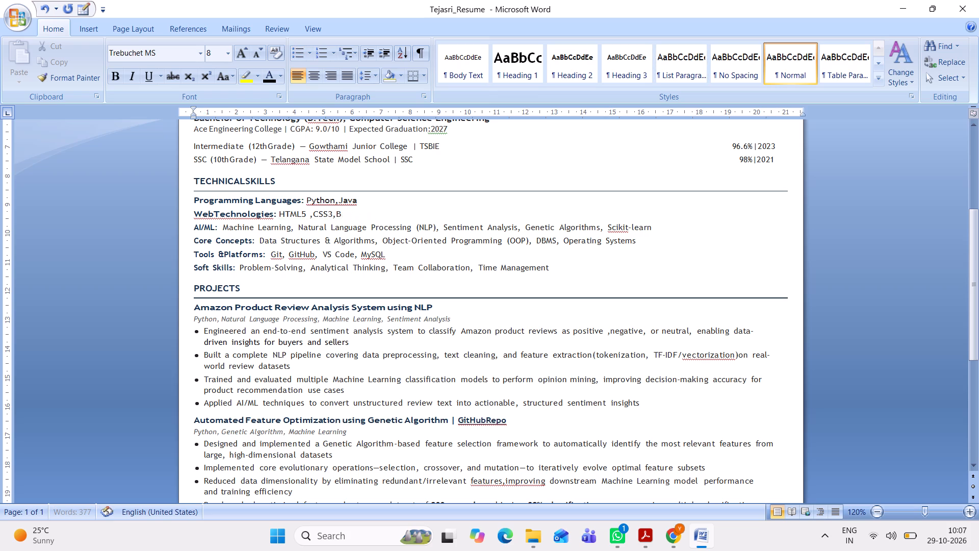
key("BackSpace")
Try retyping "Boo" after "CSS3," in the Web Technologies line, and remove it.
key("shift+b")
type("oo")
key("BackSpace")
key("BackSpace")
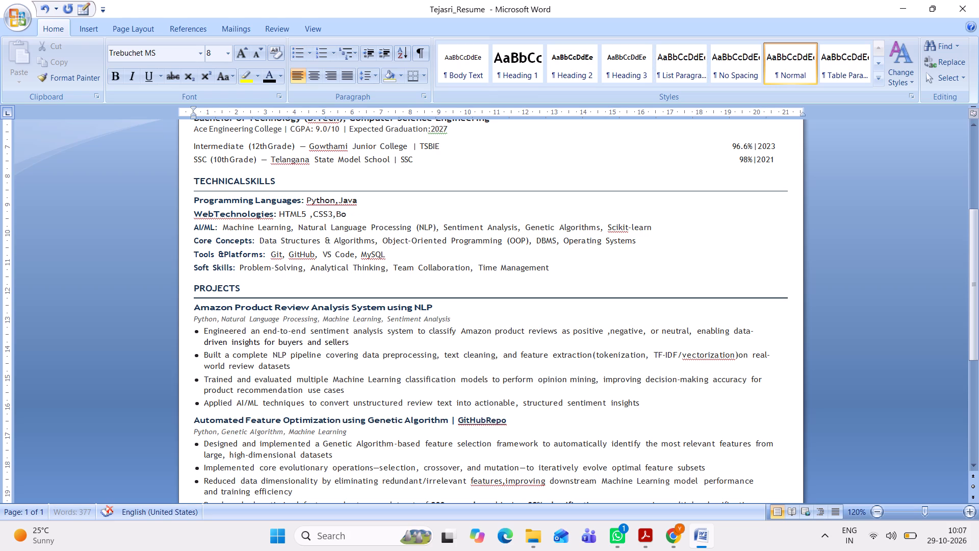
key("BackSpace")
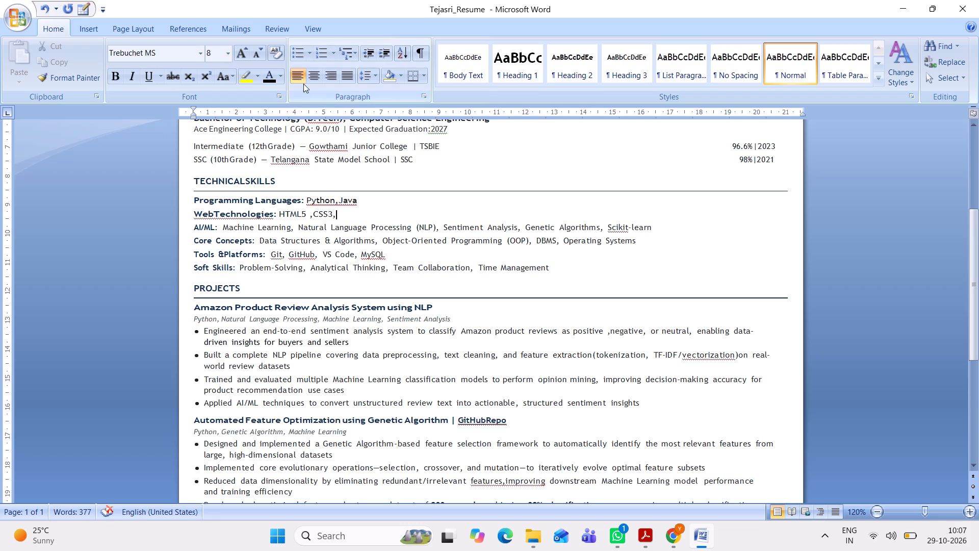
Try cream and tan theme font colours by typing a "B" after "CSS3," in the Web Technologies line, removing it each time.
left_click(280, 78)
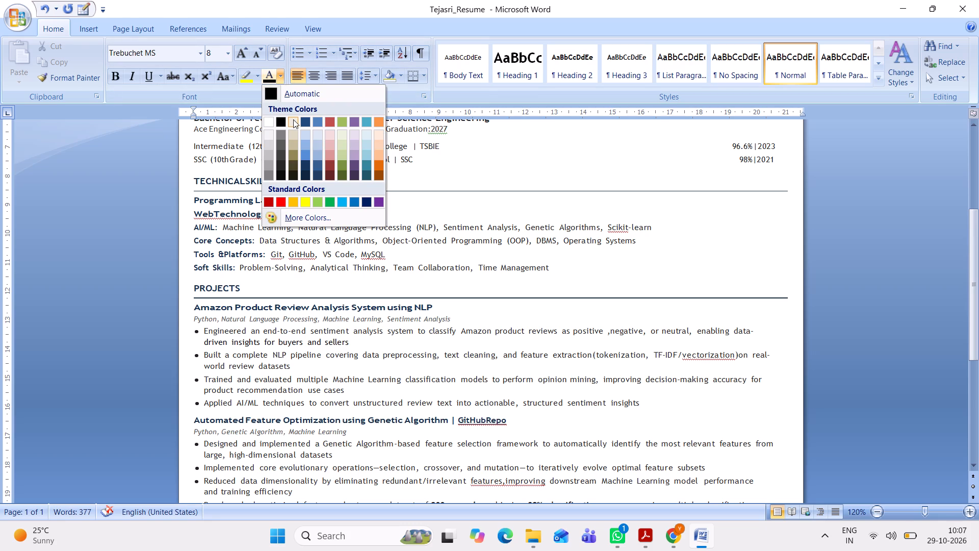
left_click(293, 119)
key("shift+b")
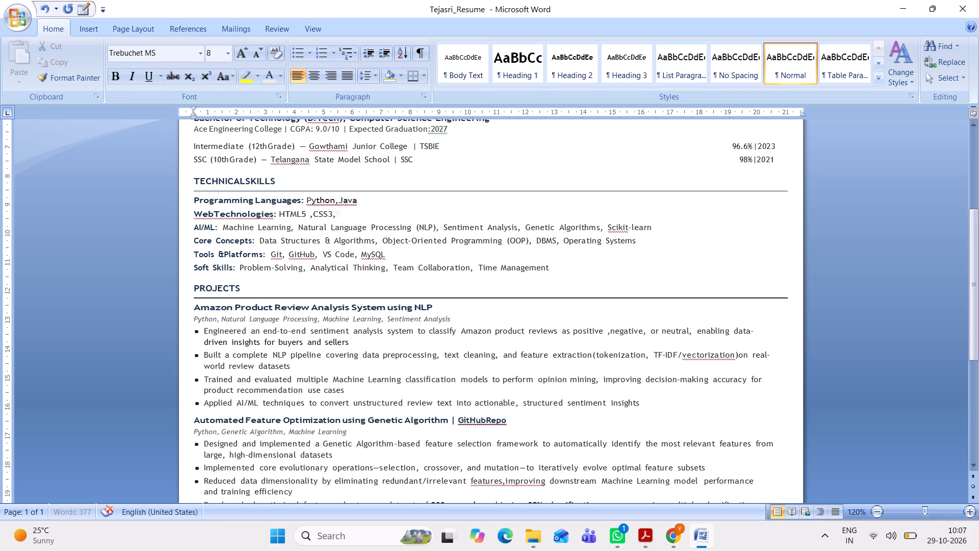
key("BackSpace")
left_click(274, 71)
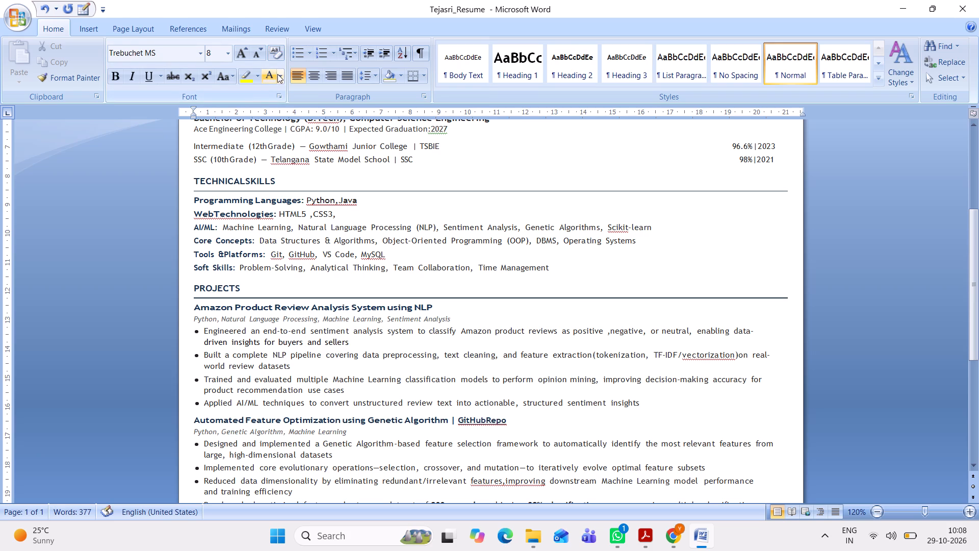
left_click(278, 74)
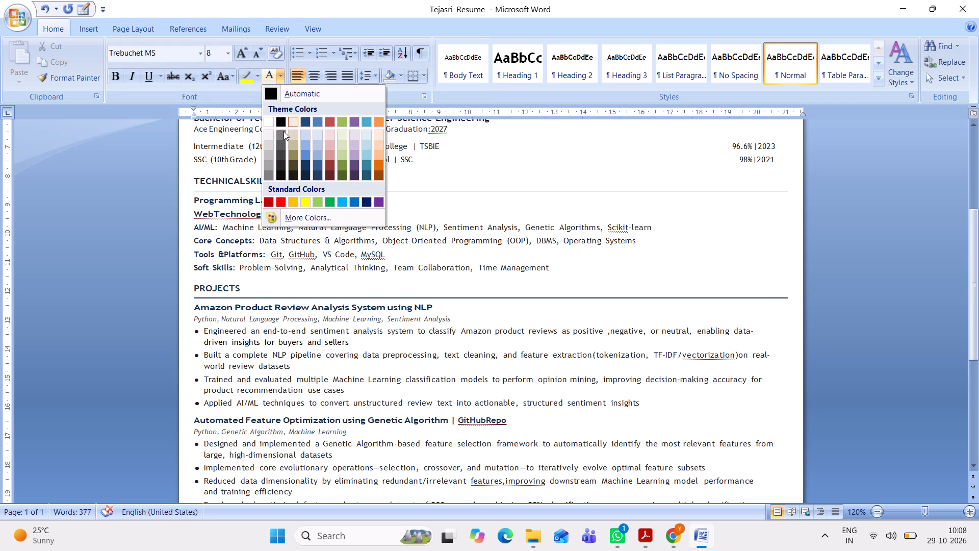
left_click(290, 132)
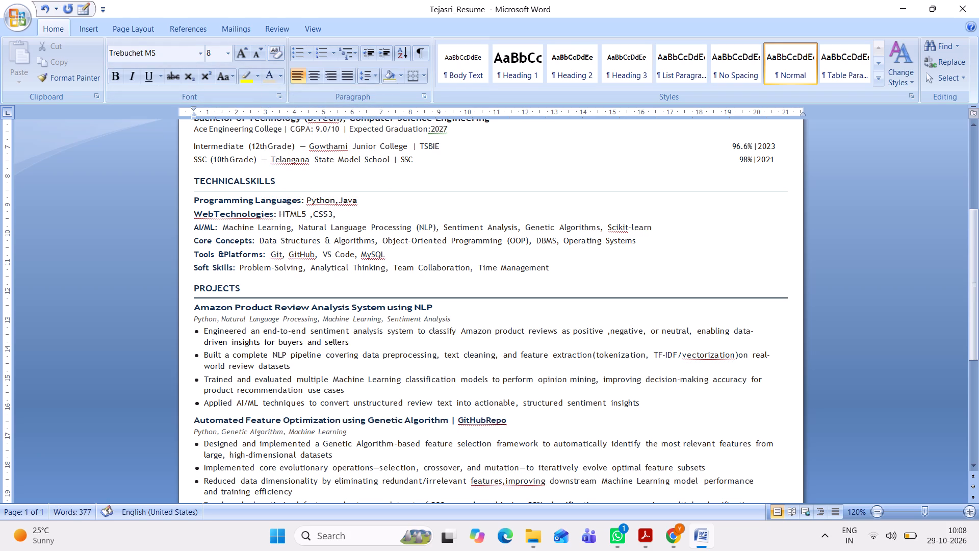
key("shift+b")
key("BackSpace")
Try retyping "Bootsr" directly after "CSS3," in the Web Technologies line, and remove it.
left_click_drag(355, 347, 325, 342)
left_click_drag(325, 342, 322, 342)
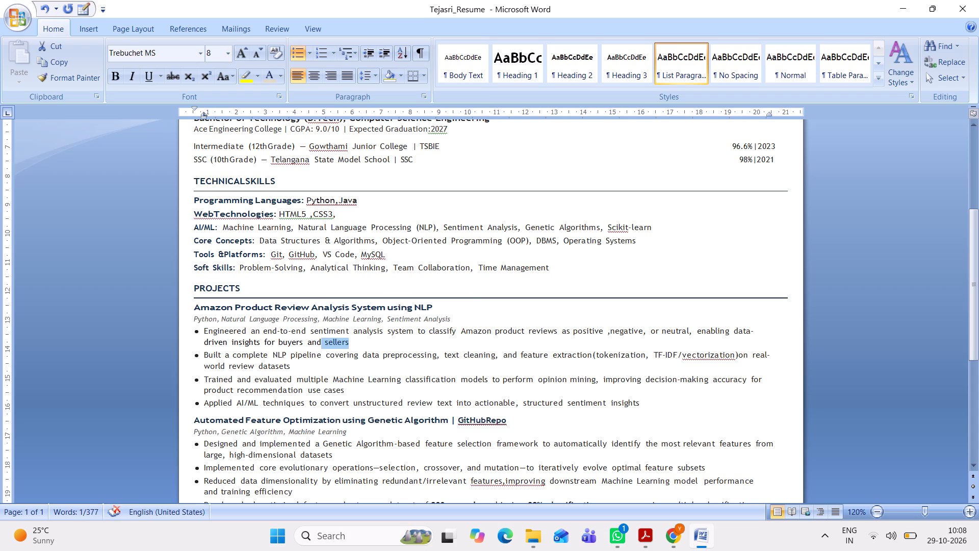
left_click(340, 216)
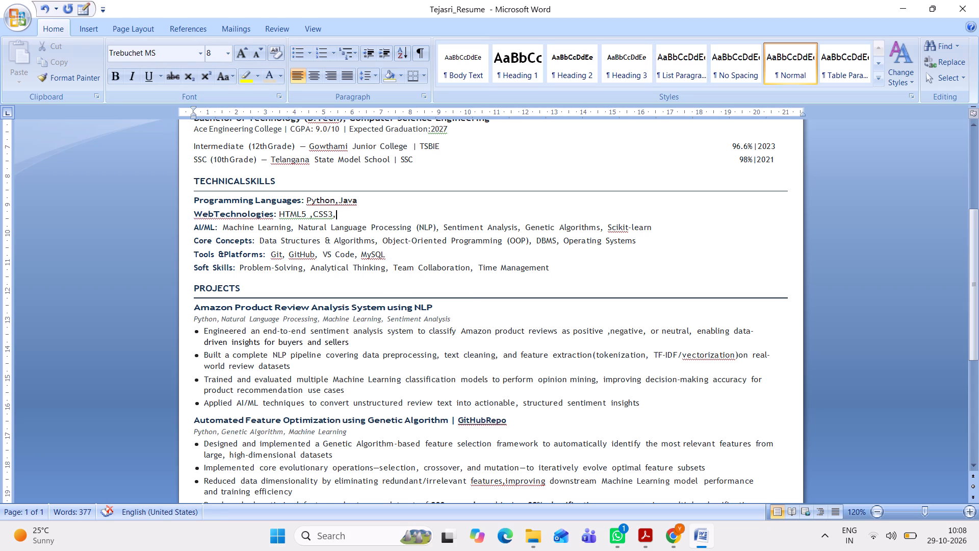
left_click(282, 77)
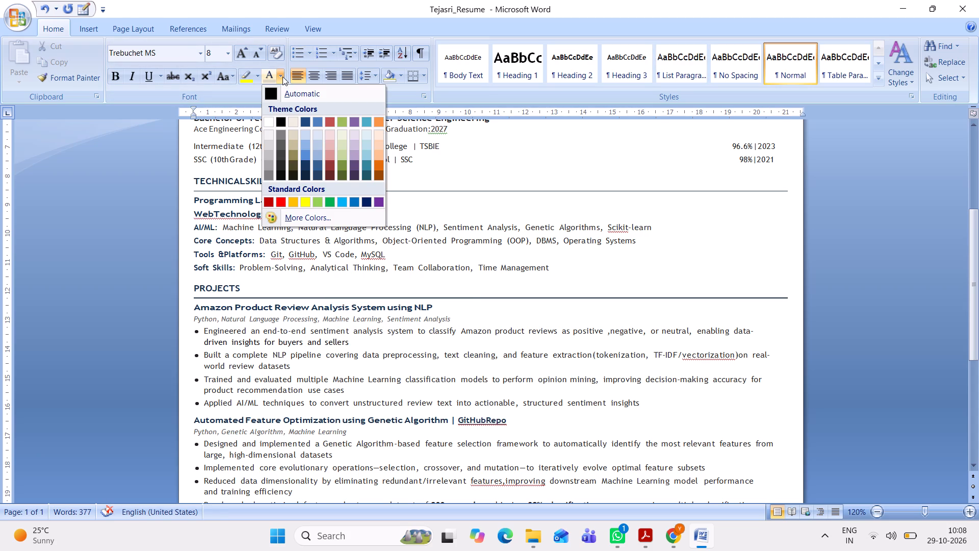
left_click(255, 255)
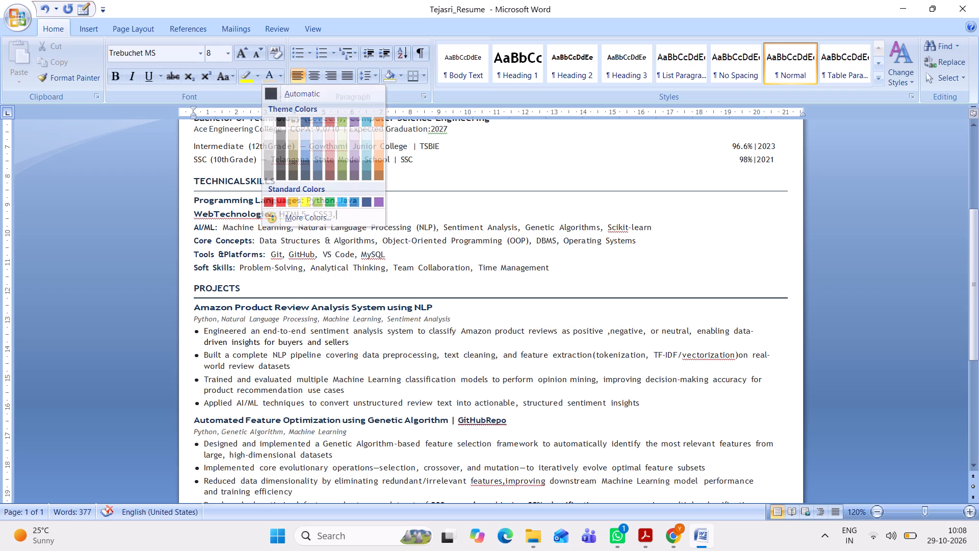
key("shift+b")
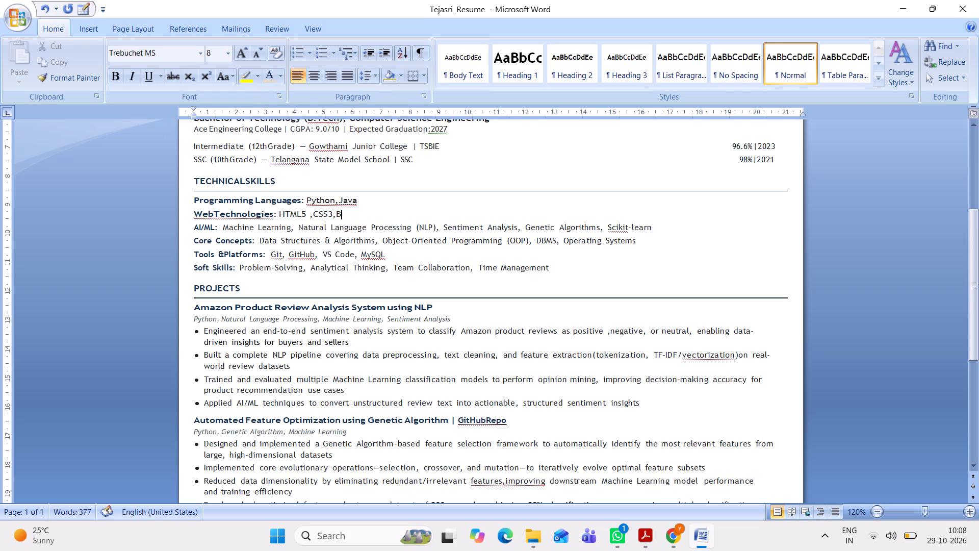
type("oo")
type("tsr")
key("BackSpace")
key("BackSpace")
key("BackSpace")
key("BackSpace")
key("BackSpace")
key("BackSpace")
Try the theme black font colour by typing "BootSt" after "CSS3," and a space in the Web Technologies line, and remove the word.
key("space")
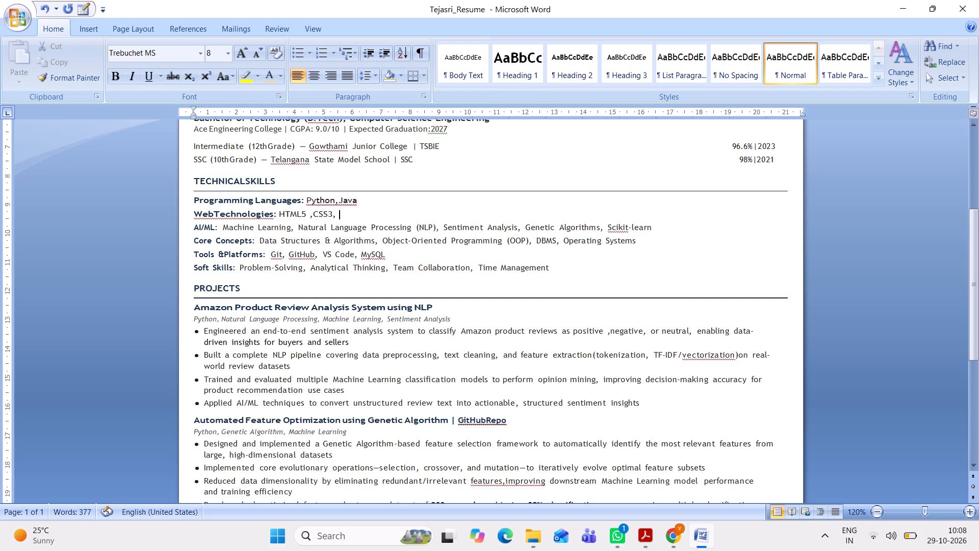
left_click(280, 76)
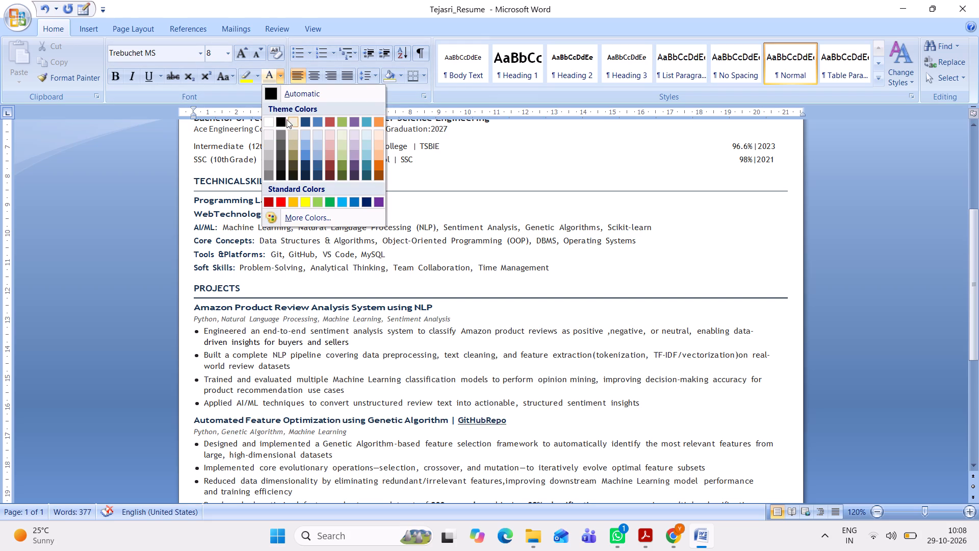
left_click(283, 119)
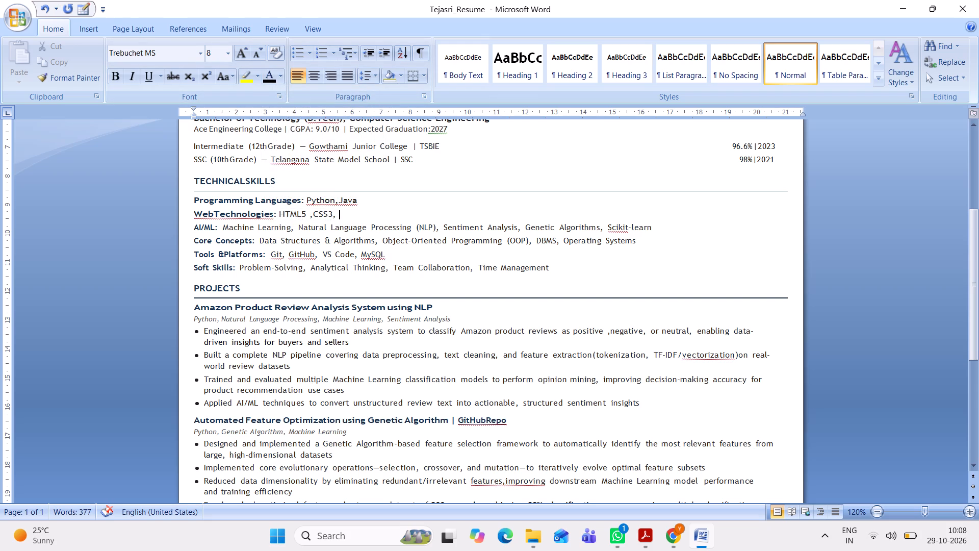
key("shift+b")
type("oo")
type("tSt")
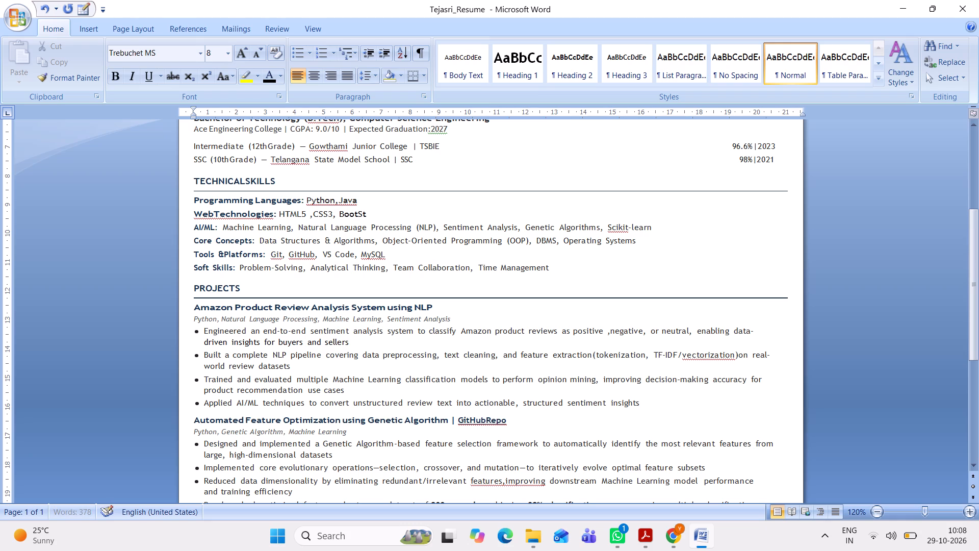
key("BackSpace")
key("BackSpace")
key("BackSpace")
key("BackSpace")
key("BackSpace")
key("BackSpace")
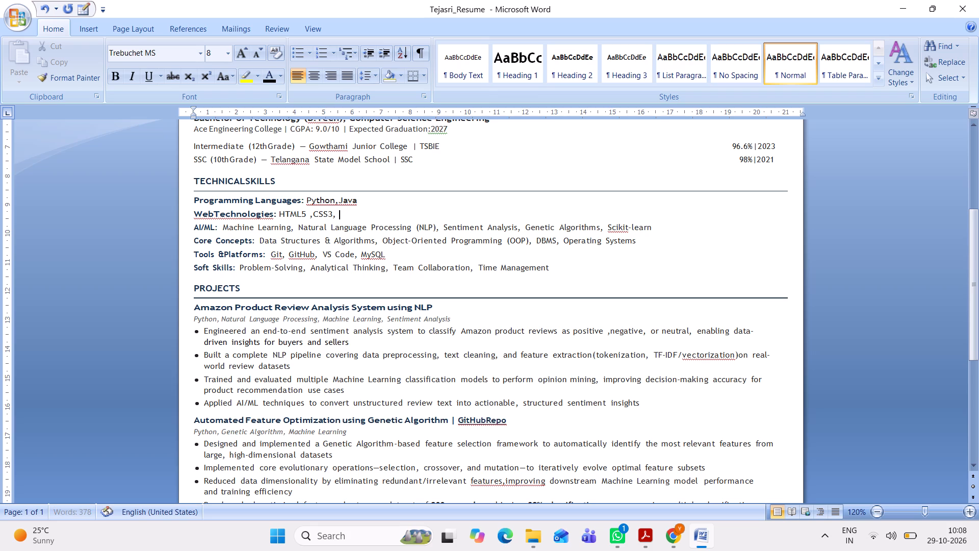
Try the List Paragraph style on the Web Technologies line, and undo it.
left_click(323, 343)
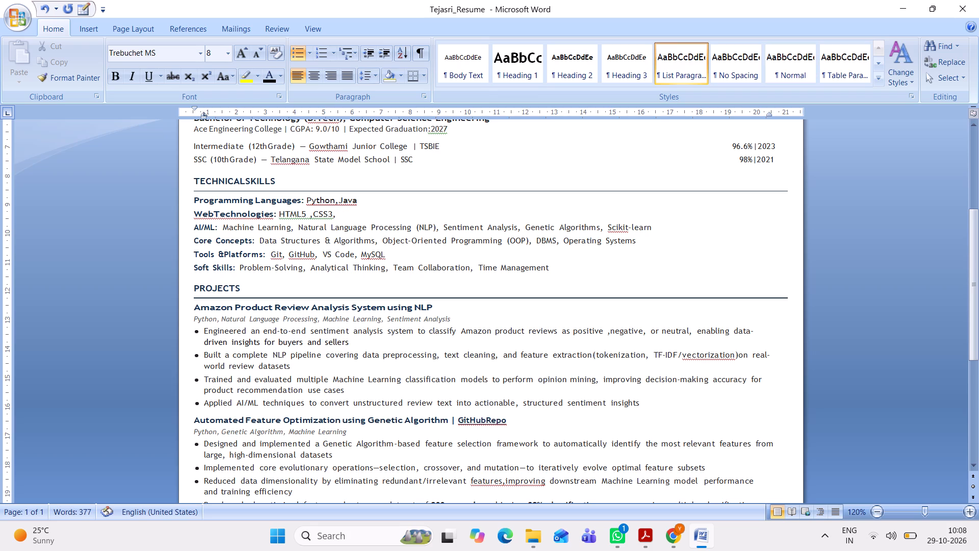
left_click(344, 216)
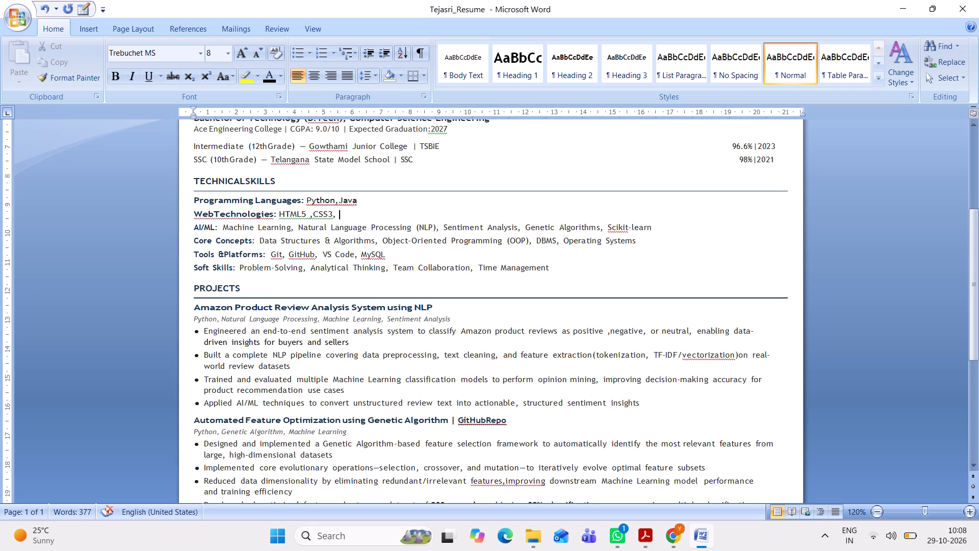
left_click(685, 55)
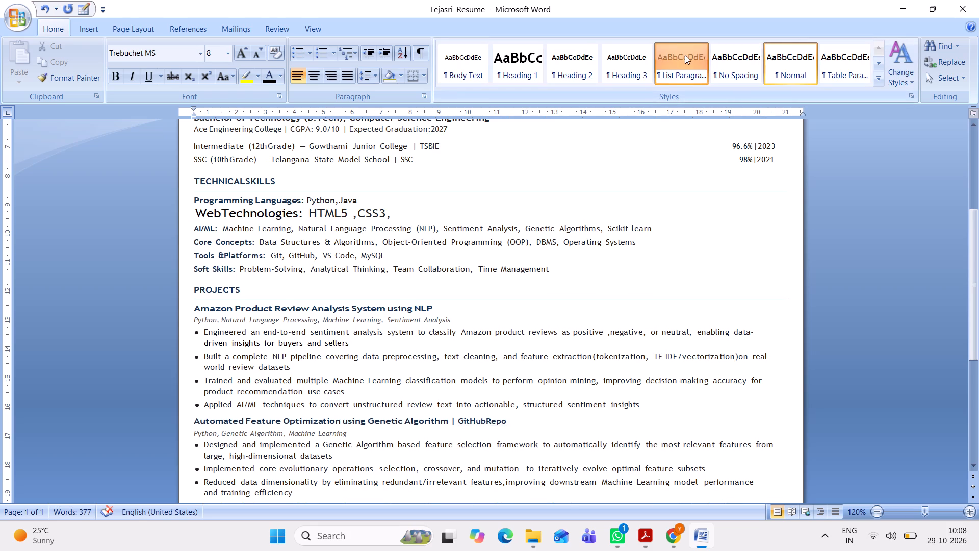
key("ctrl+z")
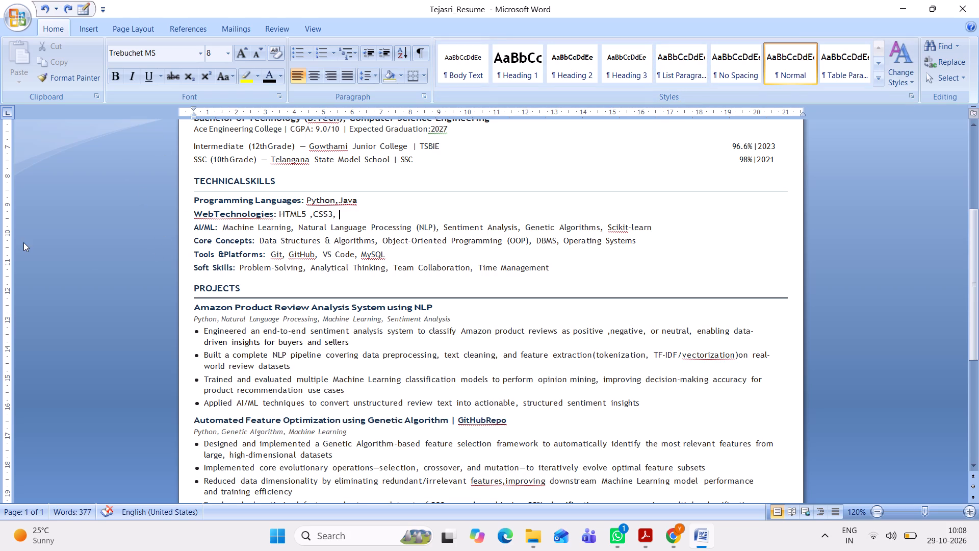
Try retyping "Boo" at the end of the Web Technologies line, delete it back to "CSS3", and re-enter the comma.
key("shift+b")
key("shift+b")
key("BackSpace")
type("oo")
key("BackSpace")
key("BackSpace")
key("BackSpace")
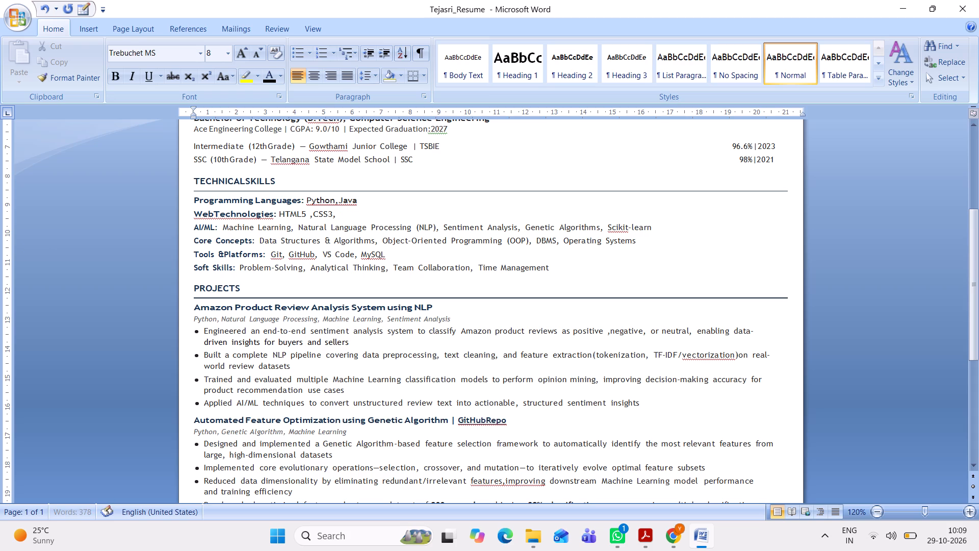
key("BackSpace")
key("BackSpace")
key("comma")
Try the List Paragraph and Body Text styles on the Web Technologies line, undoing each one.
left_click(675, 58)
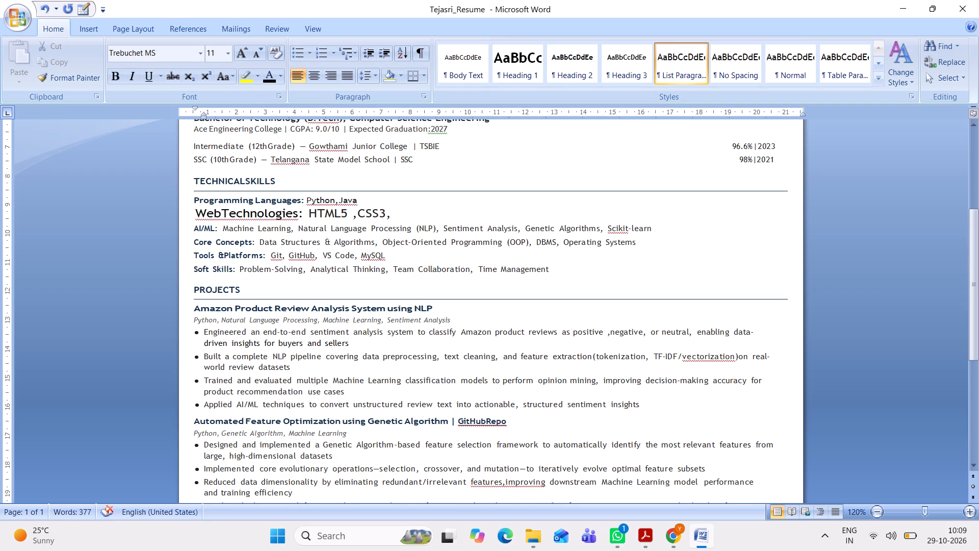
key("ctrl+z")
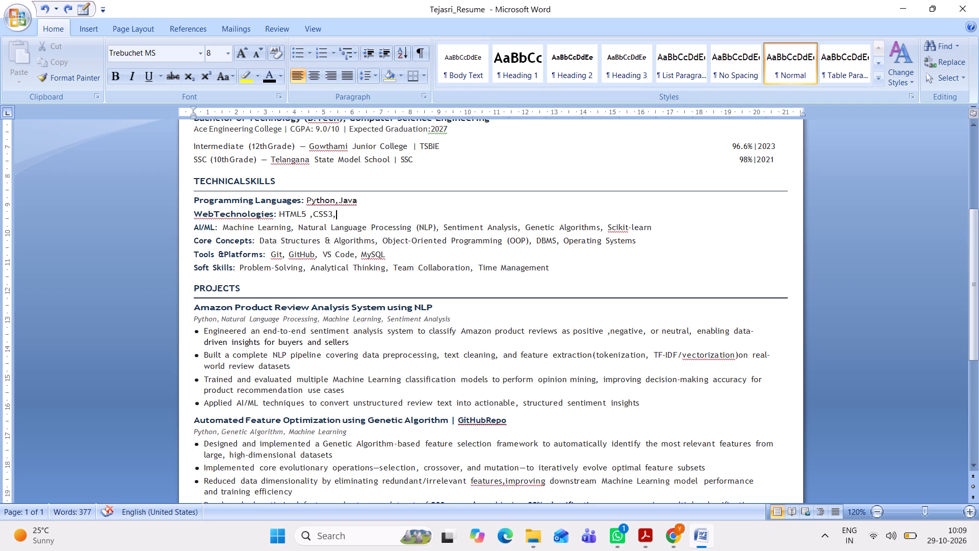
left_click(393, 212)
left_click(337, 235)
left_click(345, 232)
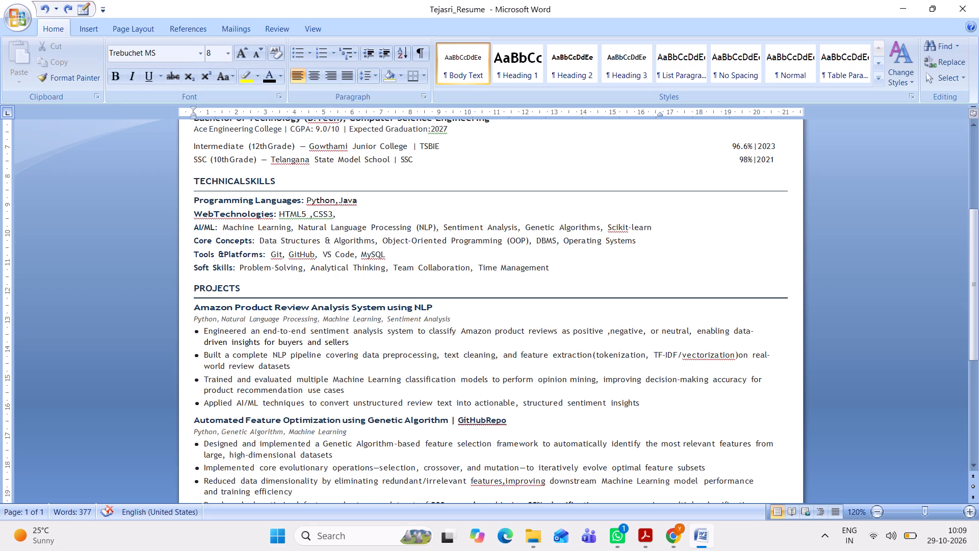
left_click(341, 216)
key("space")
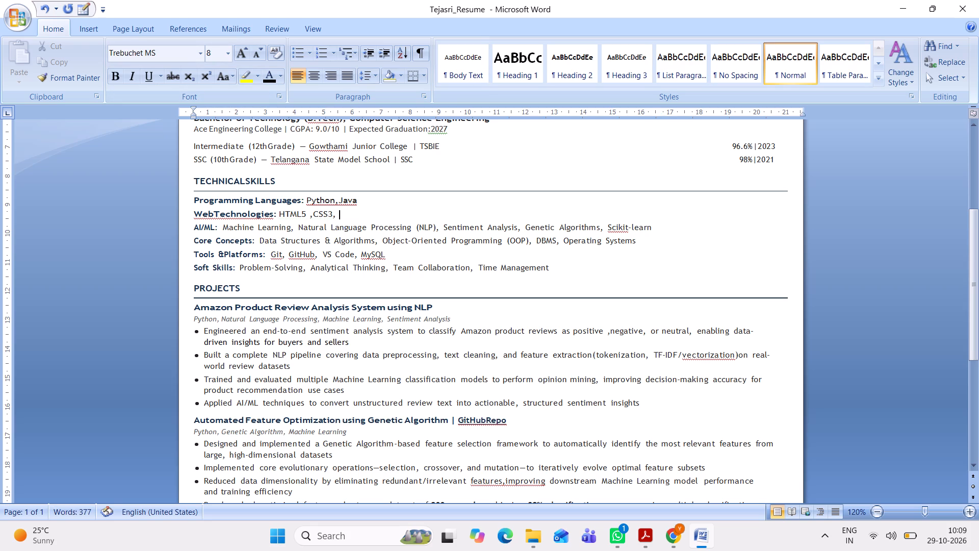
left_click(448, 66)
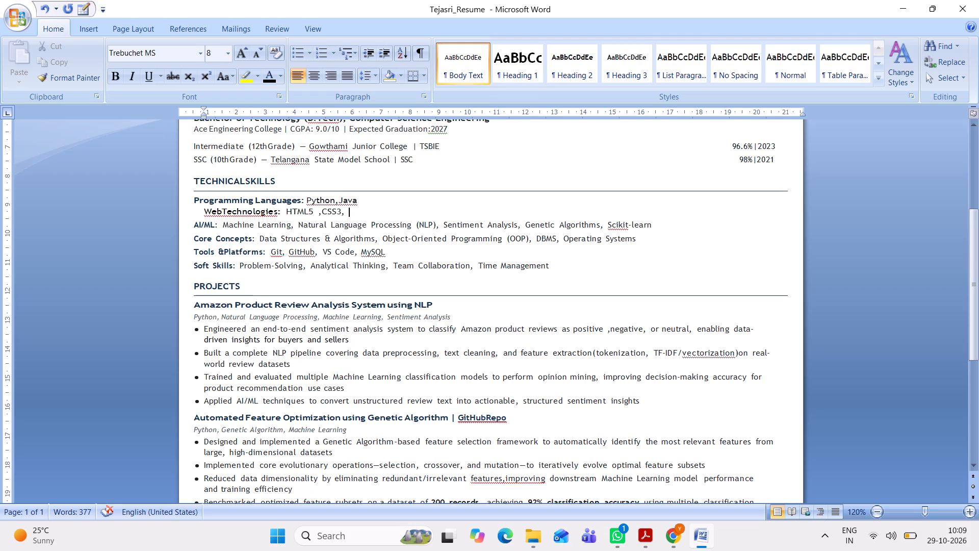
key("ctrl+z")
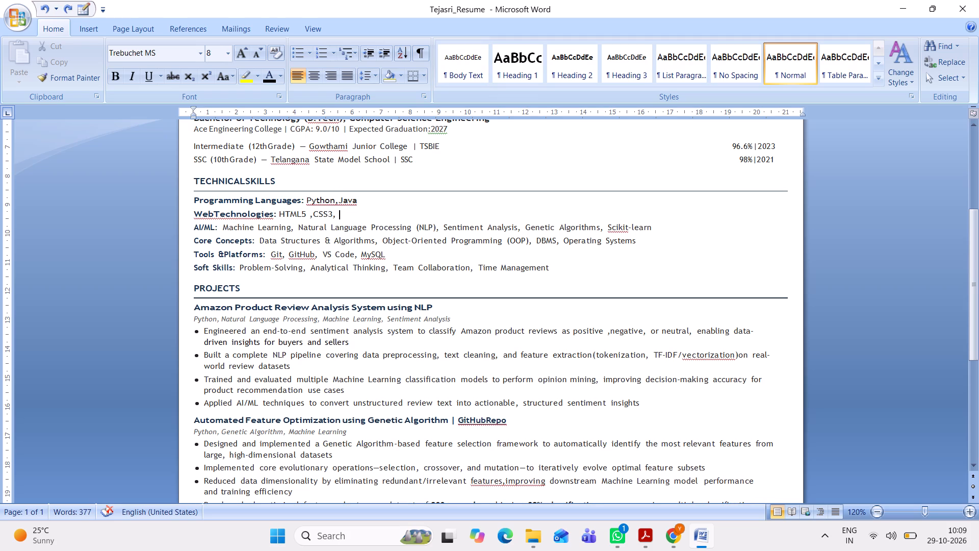
Remove the trailing space after "CSS3," and apply the Normal style to "HTML5 ,CSS3," in the Web Technologies line.
key("BackSpace")
key("shift+Left")
key("shift+Left")
key("shift+Left")
key("shift+Left")
key("shift+Left")
key("shift+Left")
key("shift+Left")
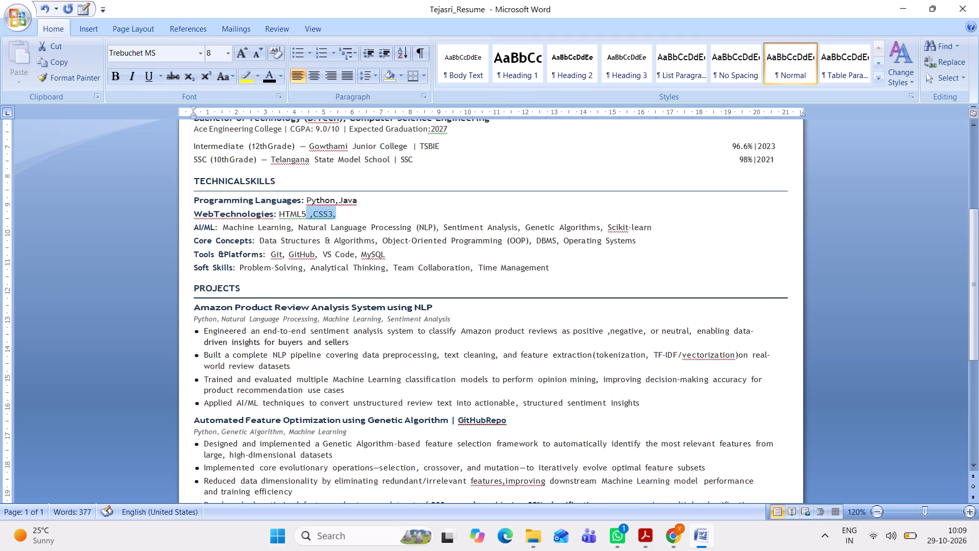
key("shift+Left")
key("shift+Left")
key("shift+Left")
key("shift+Left")
key("shift+Left")
key("shift+Left")
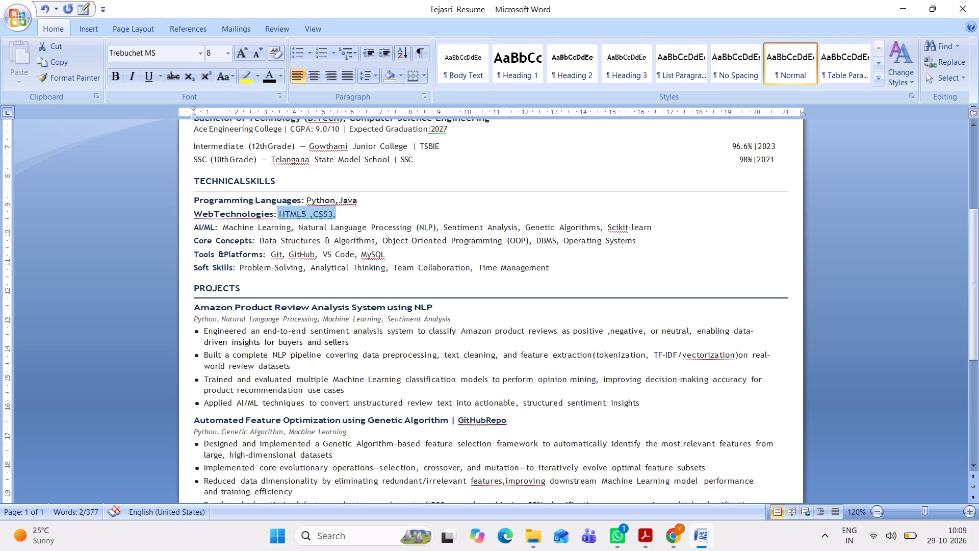
key("shift+Right")
left_click(782, 72)
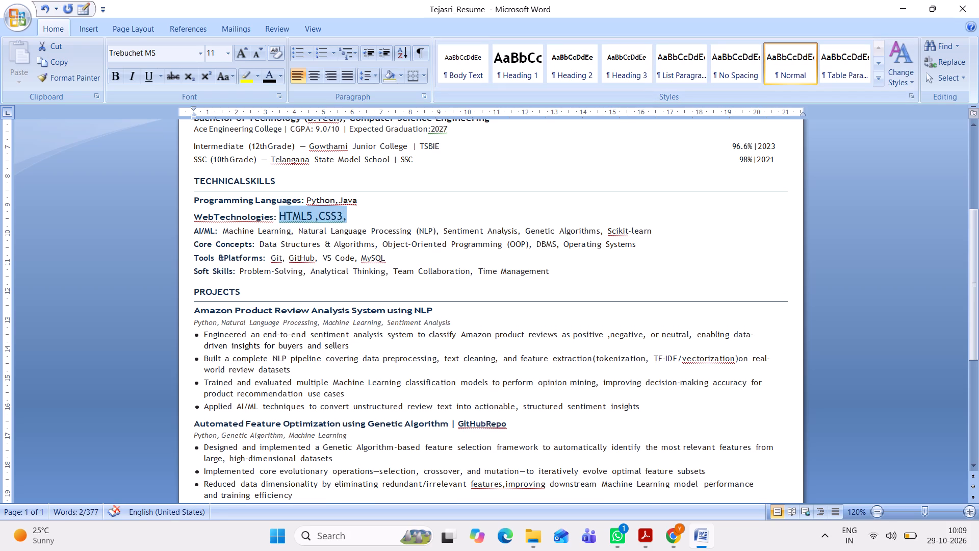
left_click(770, 73)
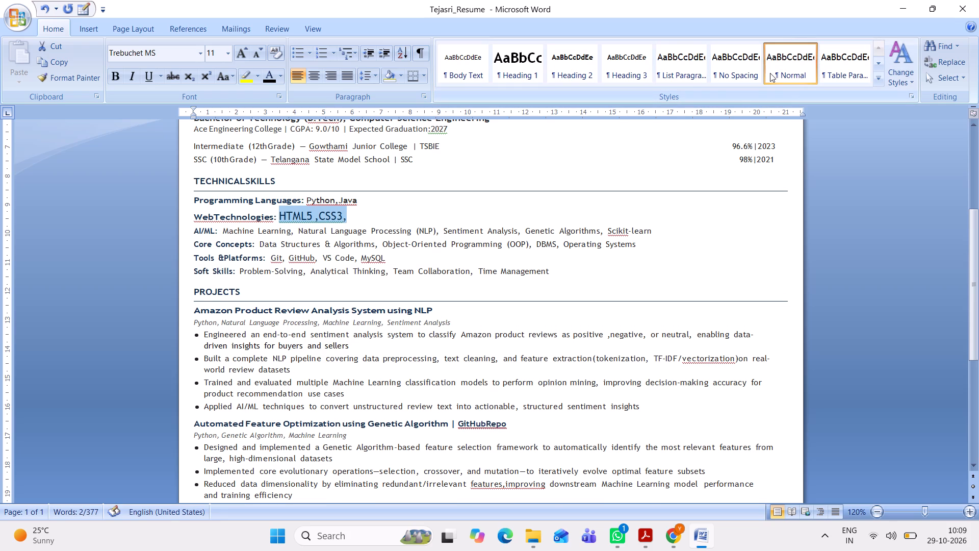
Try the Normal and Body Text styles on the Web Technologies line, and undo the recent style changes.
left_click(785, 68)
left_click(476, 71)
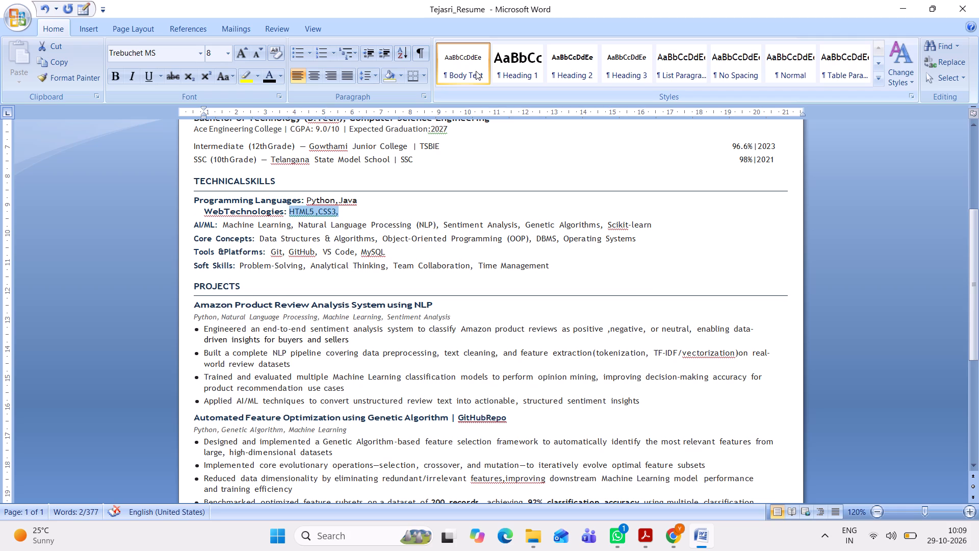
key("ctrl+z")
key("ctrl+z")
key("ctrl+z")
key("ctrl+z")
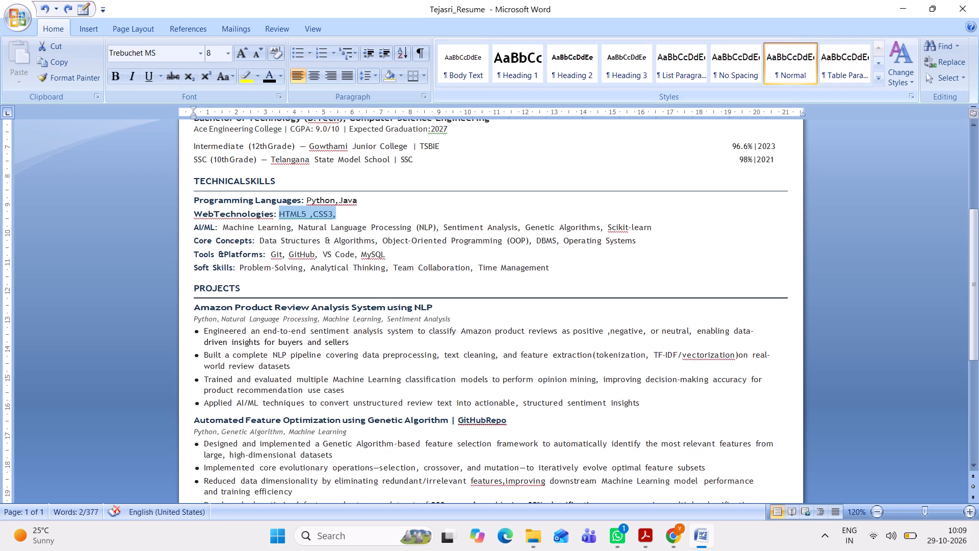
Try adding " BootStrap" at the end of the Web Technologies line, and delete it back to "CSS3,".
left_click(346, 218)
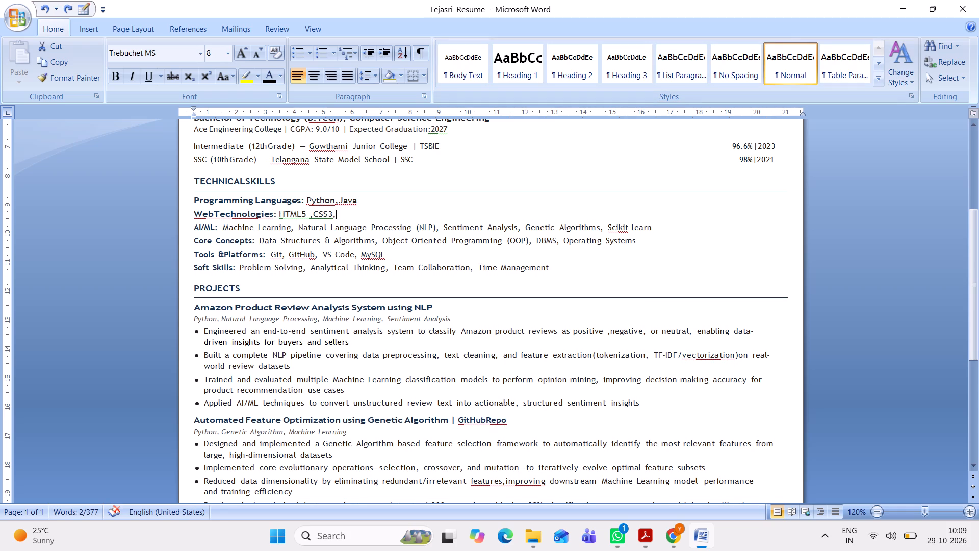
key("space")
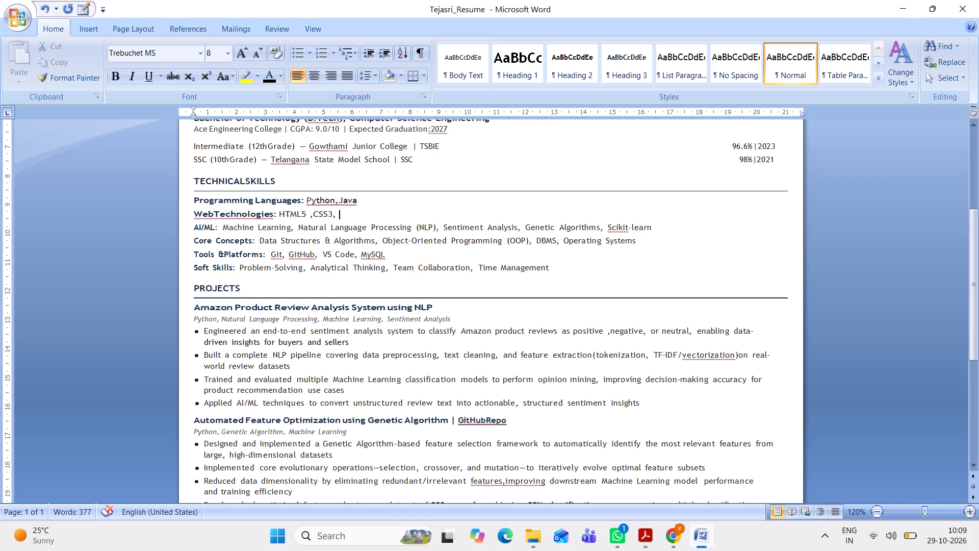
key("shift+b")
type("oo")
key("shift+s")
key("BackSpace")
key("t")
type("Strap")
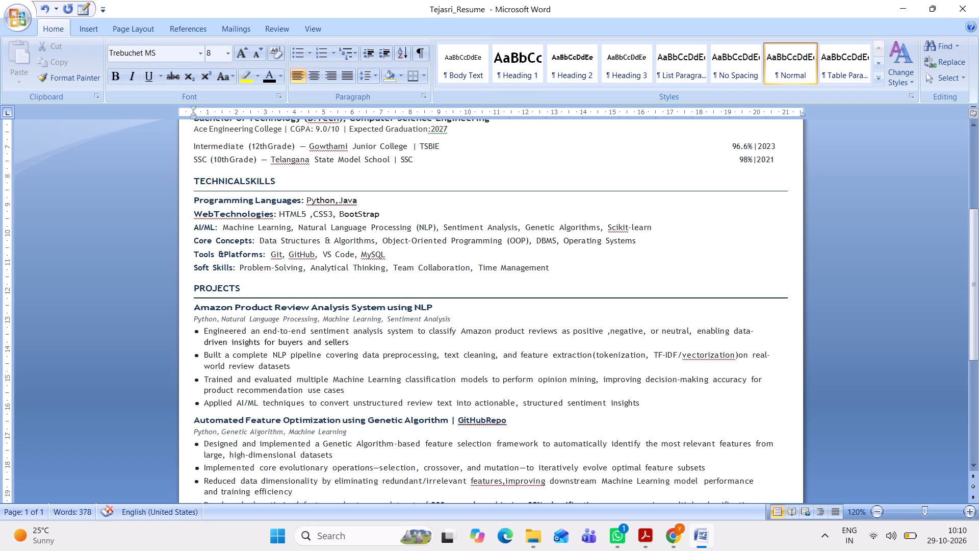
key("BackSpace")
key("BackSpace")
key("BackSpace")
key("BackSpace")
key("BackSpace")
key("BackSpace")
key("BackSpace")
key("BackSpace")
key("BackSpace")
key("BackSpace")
Add "Bootstrap" directly after "CSS3," in the Web Technologies line.
type("Bootstrap")
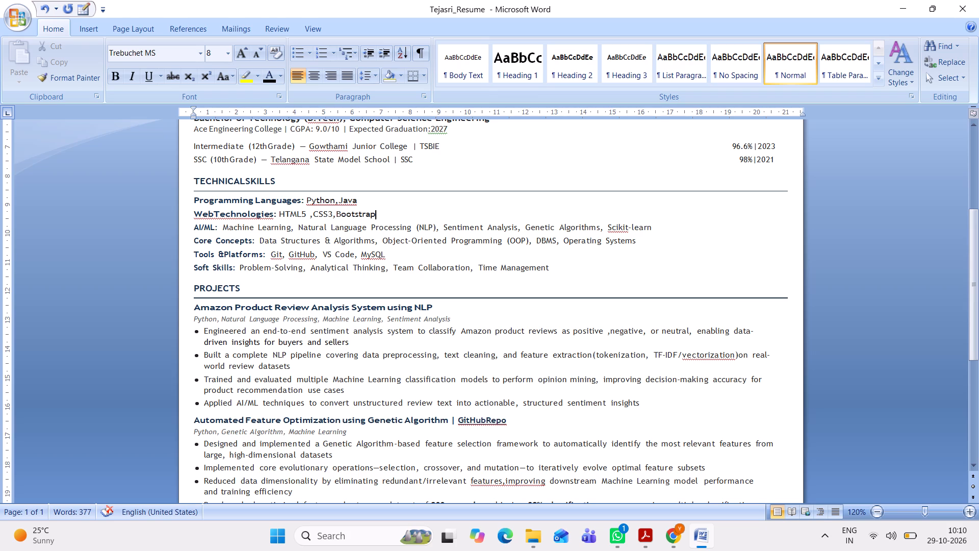
Insert a space between "Web" and "Technologies" in the Technical Skills label.
left_click(213, 213)
key("space")
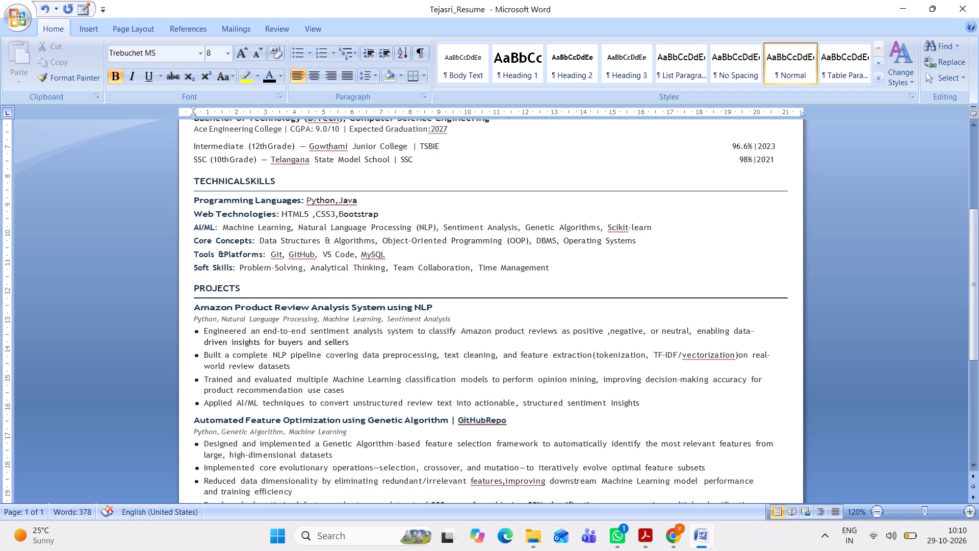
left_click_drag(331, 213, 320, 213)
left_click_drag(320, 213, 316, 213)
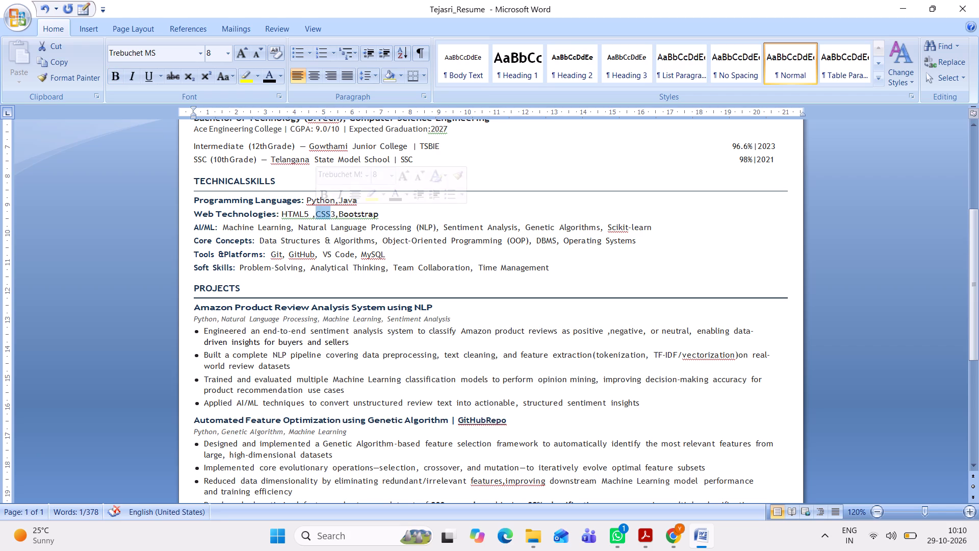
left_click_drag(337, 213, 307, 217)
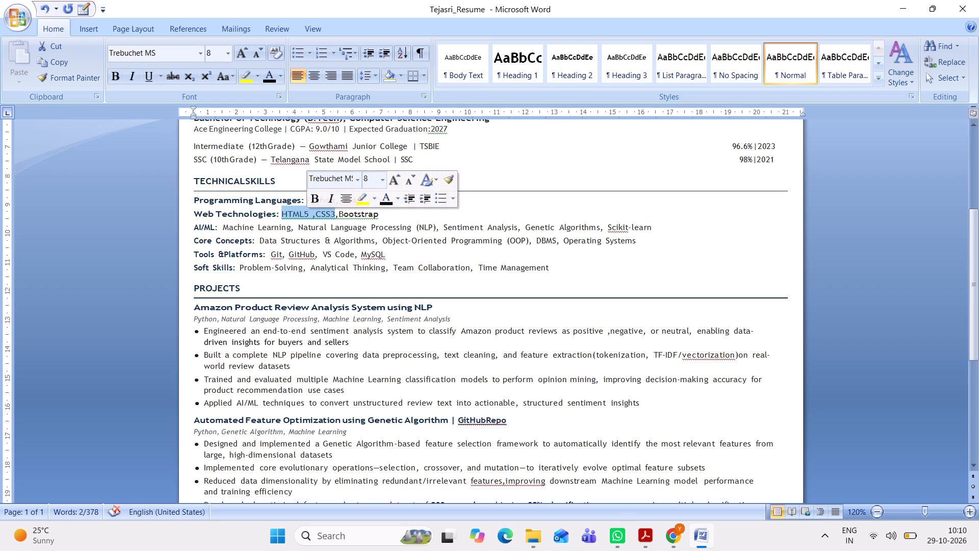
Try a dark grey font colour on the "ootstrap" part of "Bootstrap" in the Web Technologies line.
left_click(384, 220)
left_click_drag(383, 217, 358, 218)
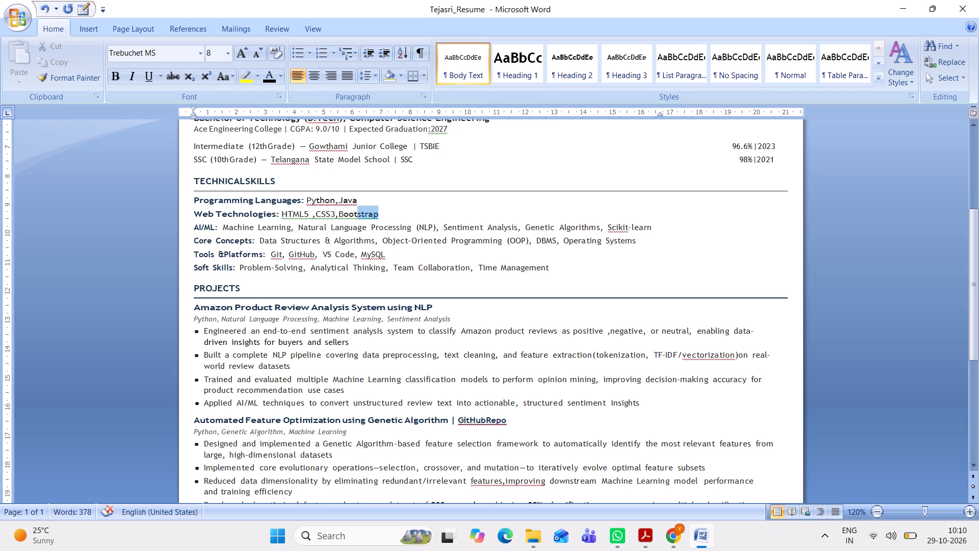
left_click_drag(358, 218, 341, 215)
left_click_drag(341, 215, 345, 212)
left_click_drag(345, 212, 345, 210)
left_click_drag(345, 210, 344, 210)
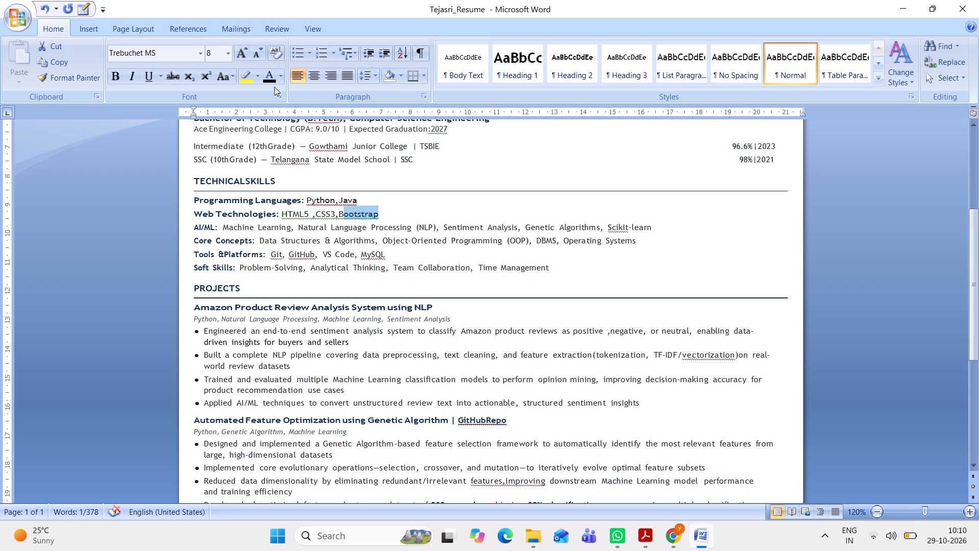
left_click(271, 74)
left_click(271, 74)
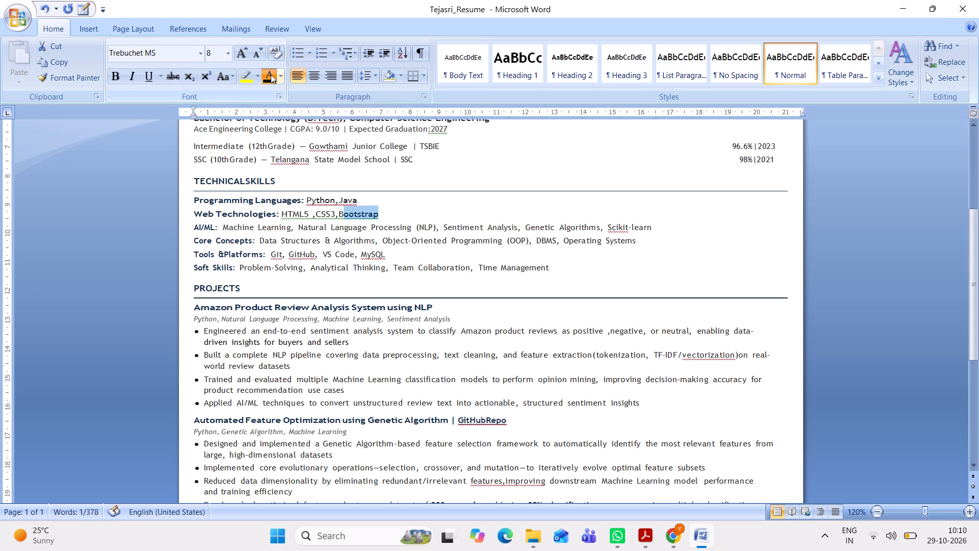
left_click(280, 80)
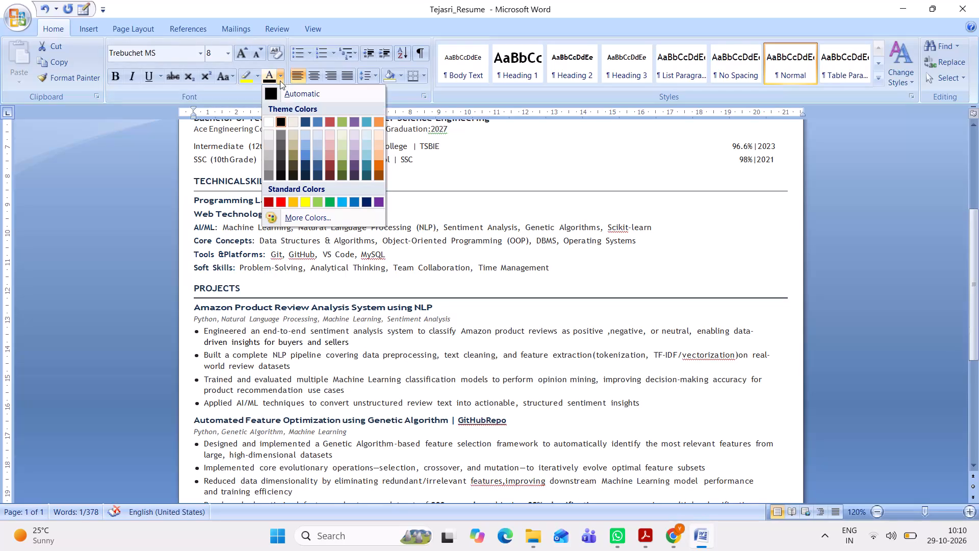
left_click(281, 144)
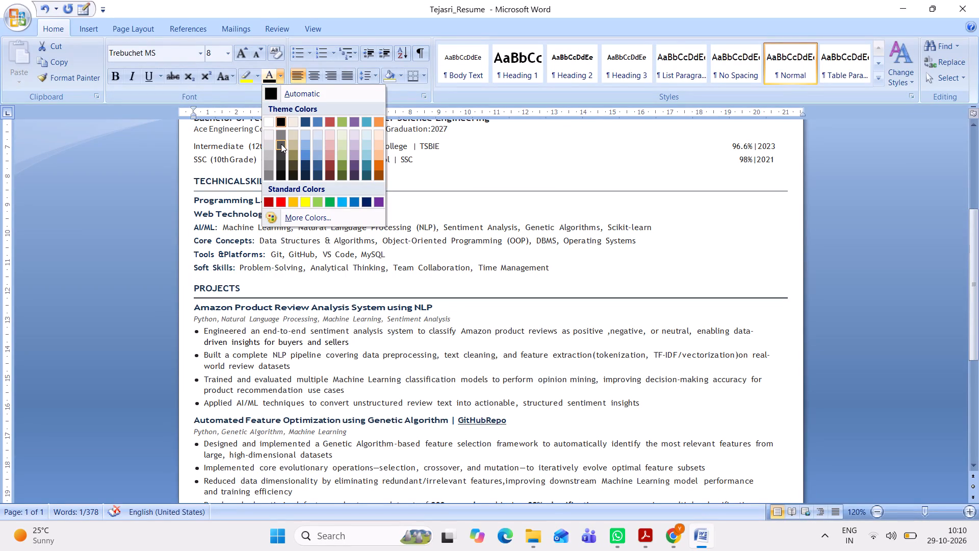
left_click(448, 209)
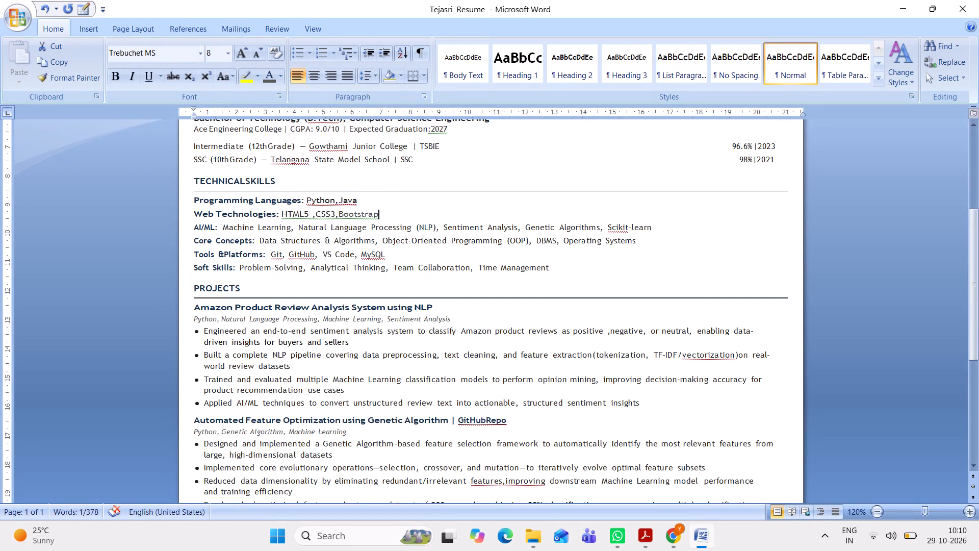
Recolour the whole word "Bootstrap" in the Web Technologies line, trying theme black and settling on a very dark grey.
left_click_drag(383, 214, 359, 222)
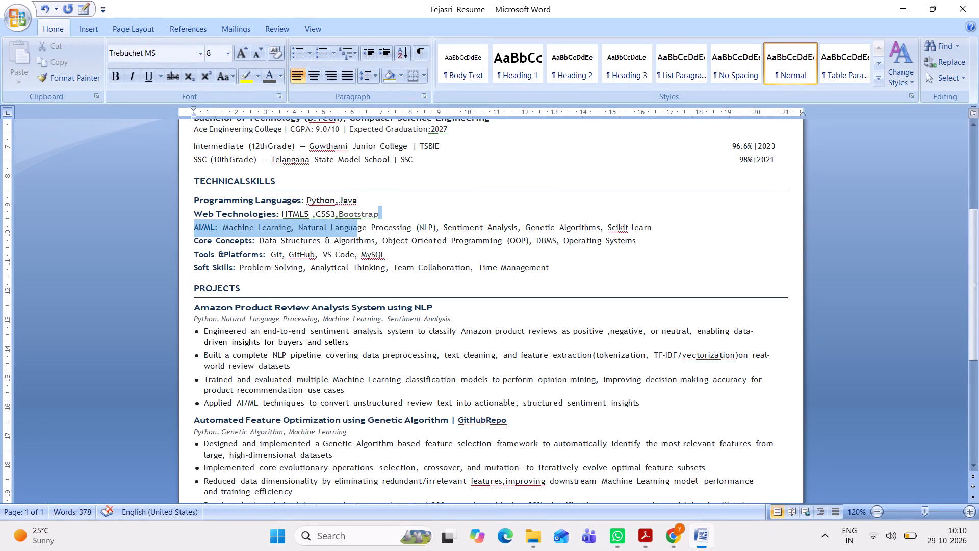
left_click_drag(359, 222, 338, 212)
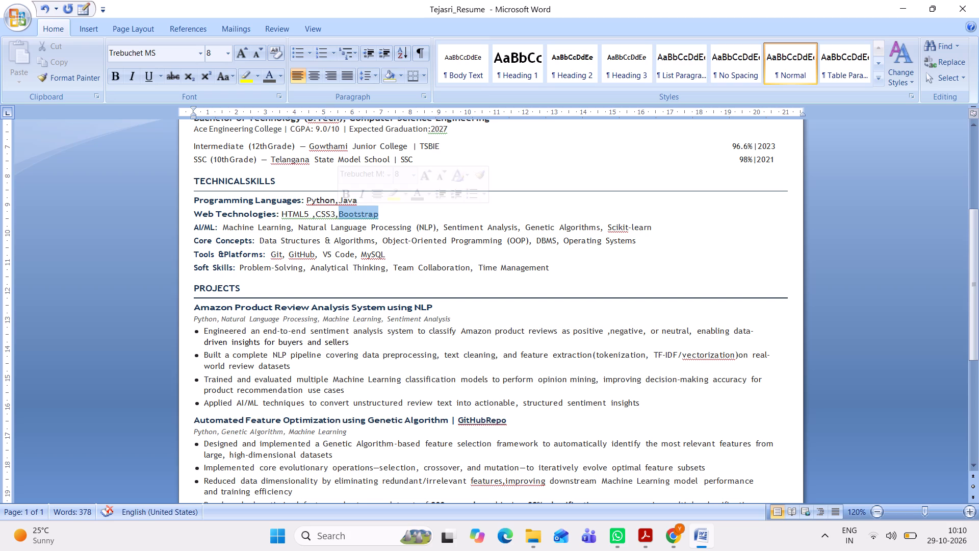
left_click(281, 75)
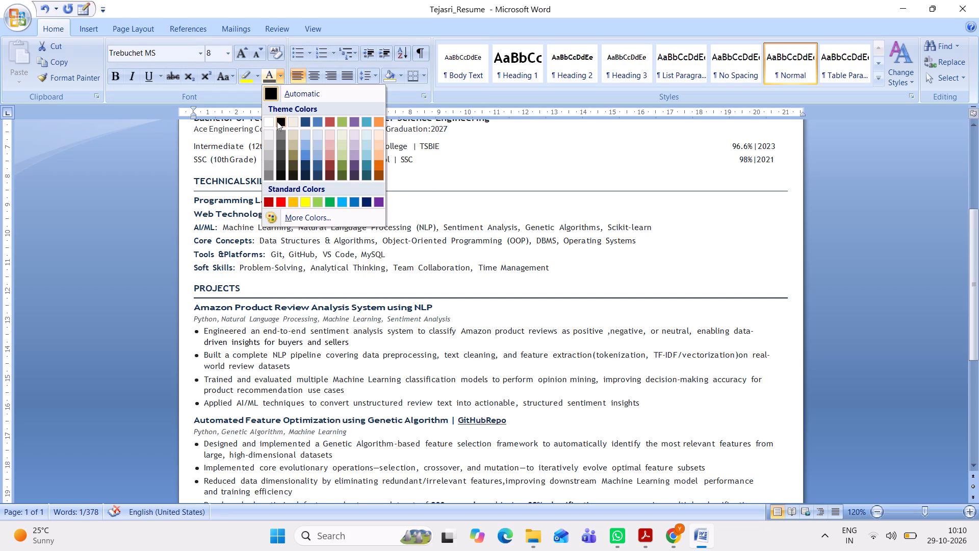
left_click(277, 121)
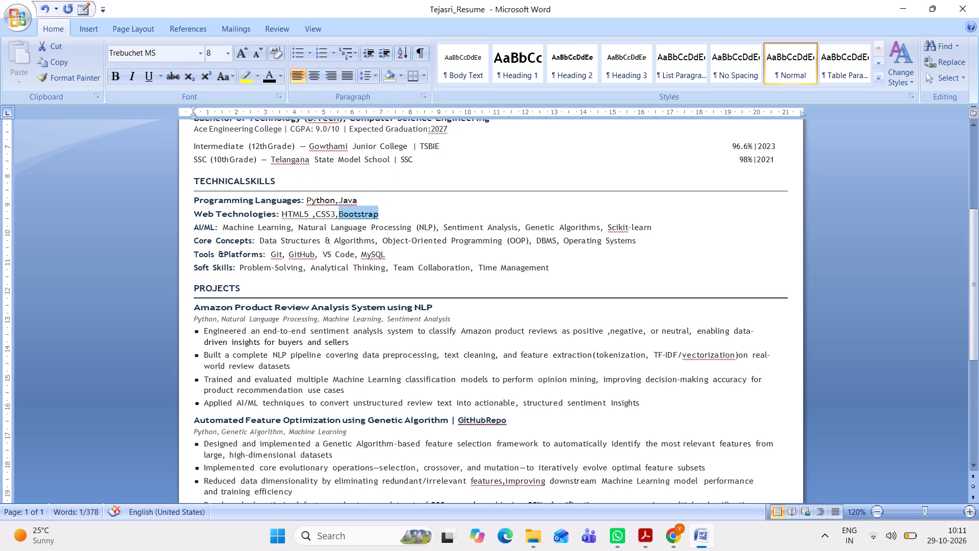
left_click(280, 74)
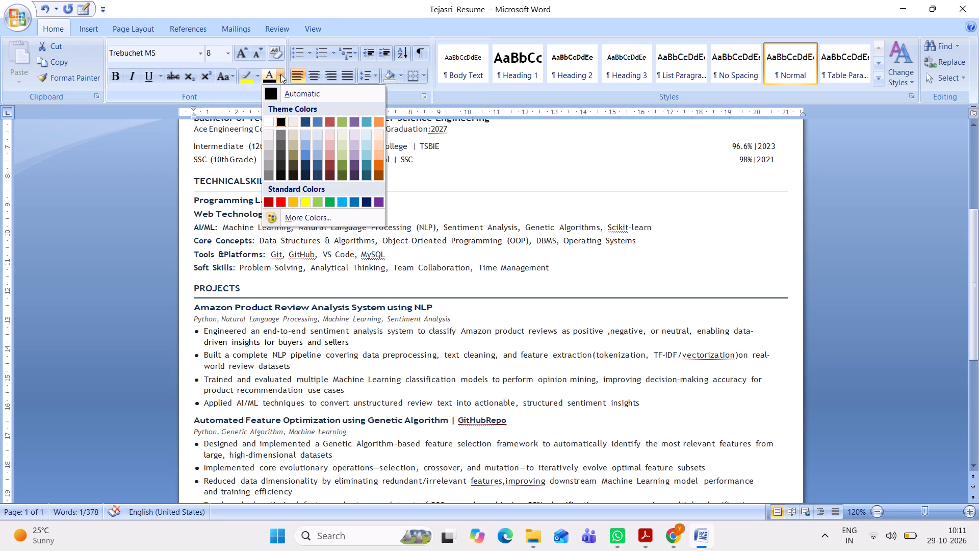
left_click(281, 164)
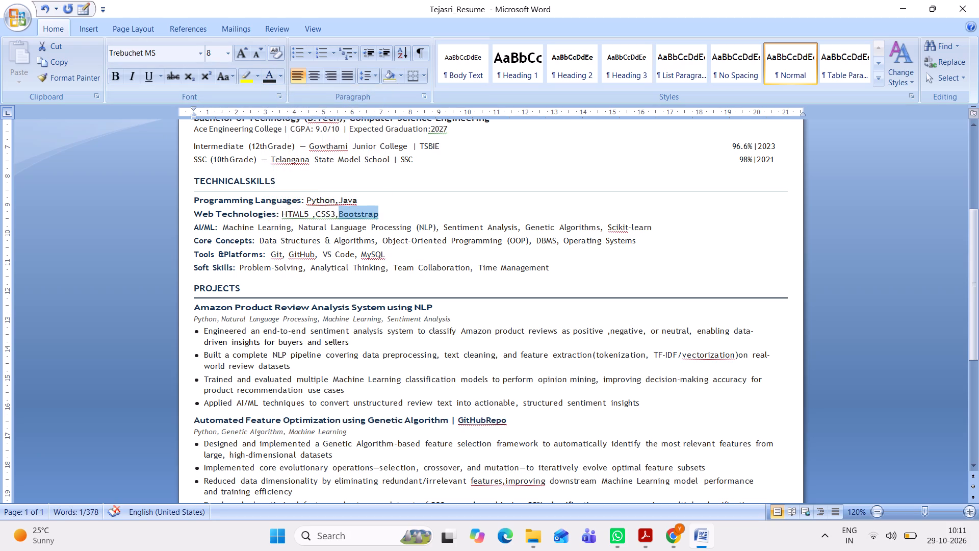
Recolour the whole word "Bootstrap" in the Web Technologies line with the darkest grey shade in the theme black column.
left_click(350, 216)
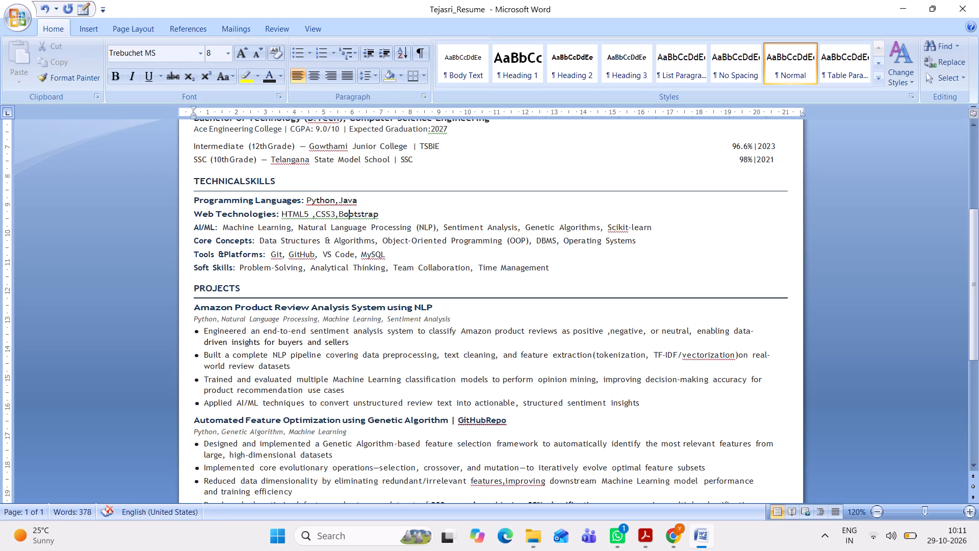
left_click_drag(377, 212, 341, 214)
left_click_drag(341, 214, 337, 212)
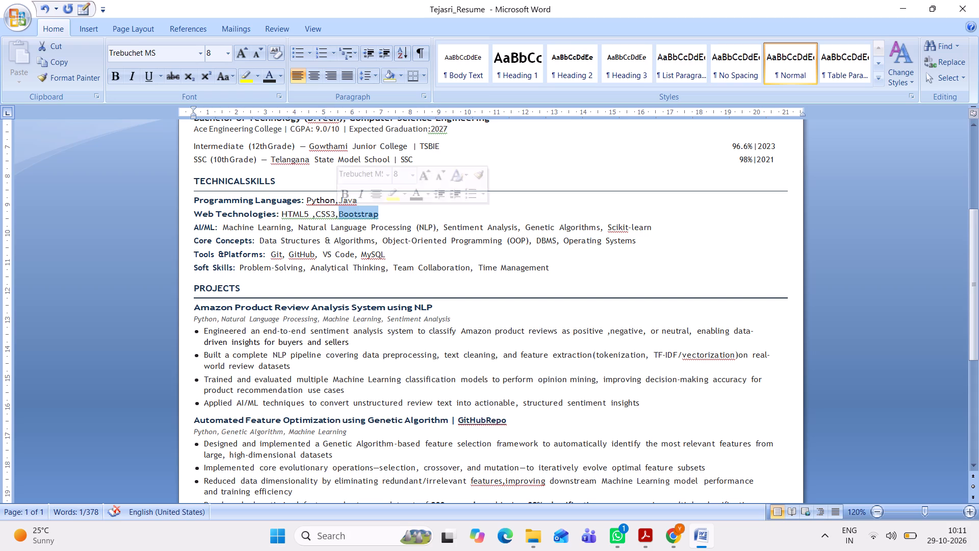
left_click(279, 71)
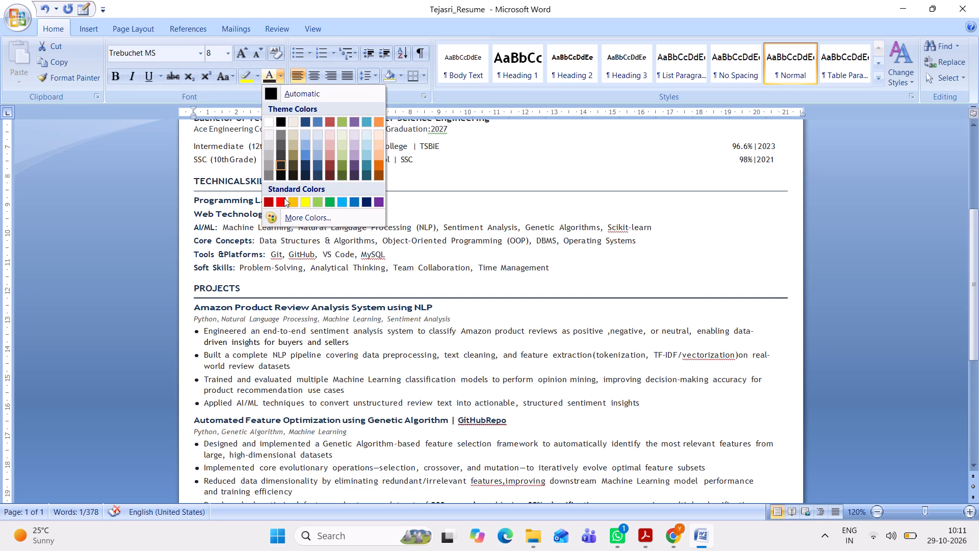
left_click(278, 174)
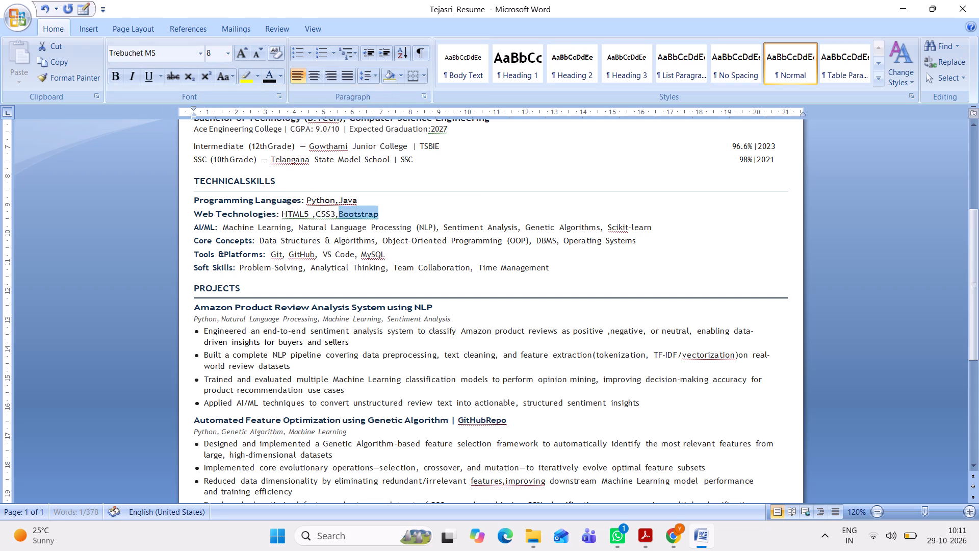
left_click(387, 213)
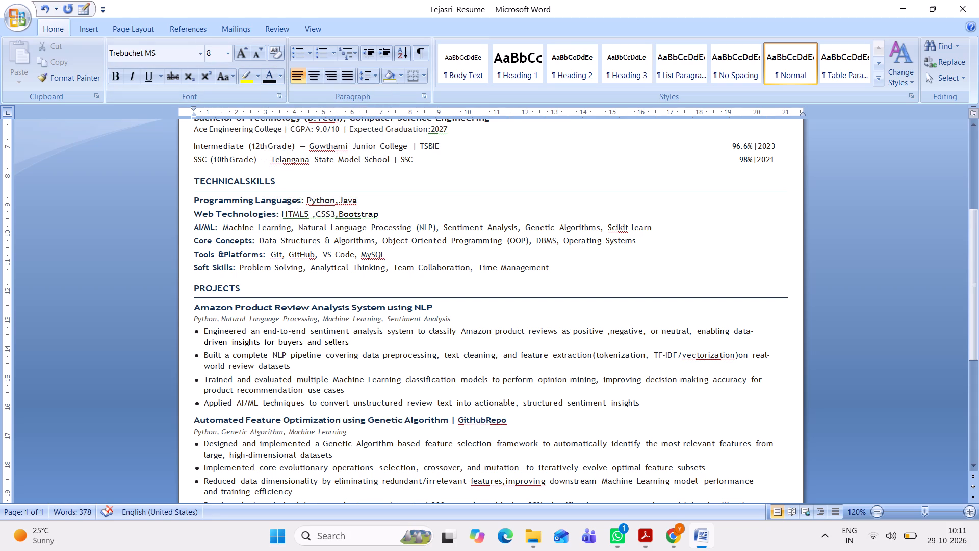
Retype the Programming Languages entry after its first letter so that it reads "Python,Java".
left_click(368, 201)
key("BackSpace")
key("BackSpace")
key("BackSpace")
key("BackSpace")
key("BackSpace")
key("BackSpace")
key("BackSpace")
key("BackSpace")
key("BackSpace")
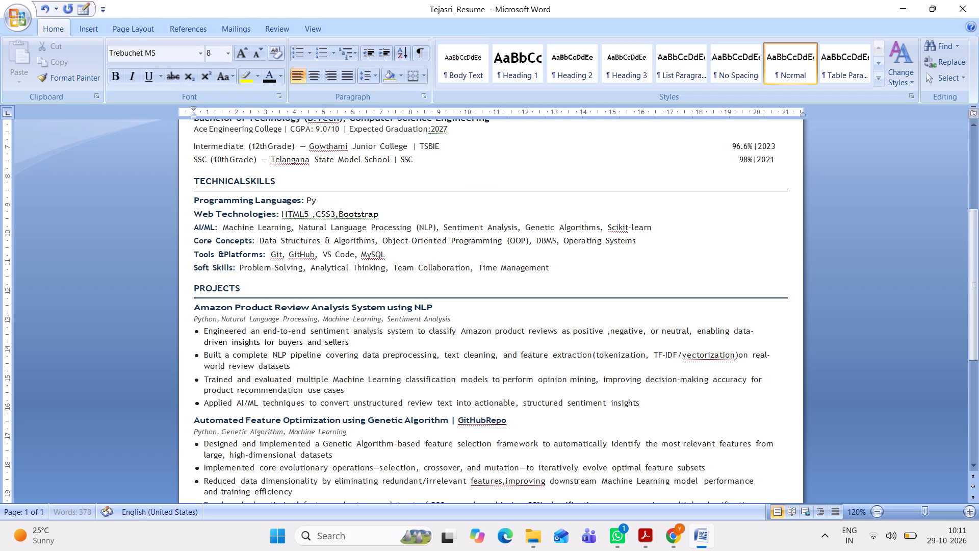
key("BackSpace")
type("yth")
type("on,")
key("shift+j")
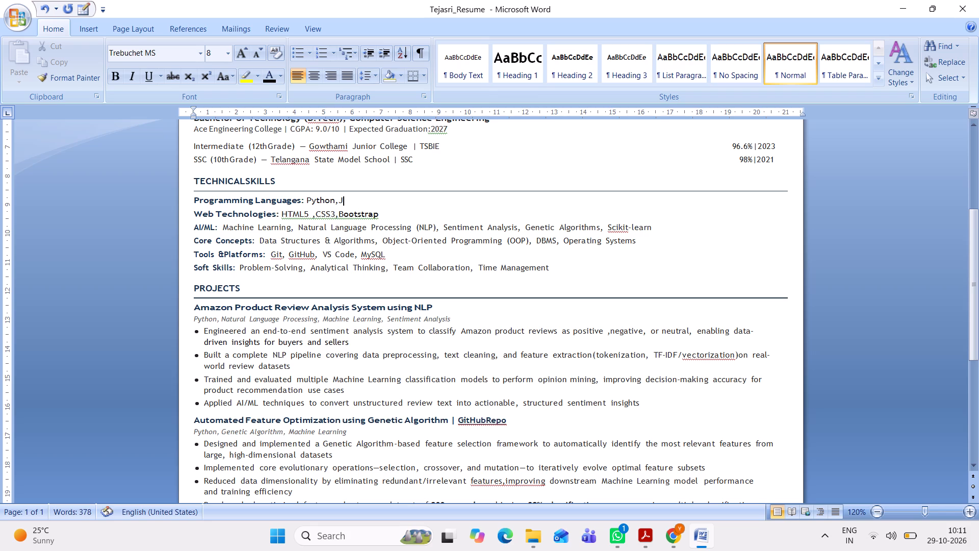
type("ava")
Delete everything after "HTML5" in the Web Technologies line and retype it as ",CSS3,Bootstrap".
left_click(383, 219)
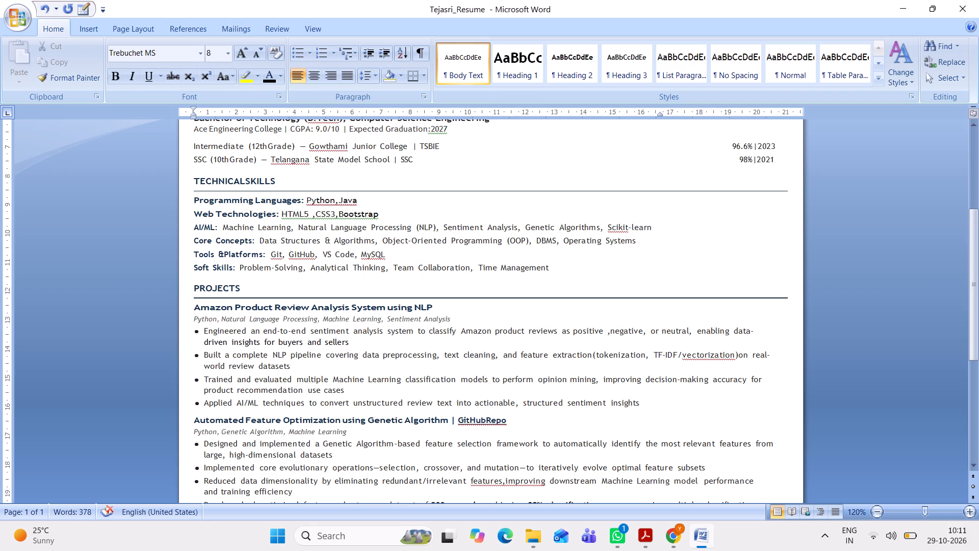
left_click(380, 217)
key("BackSpace")
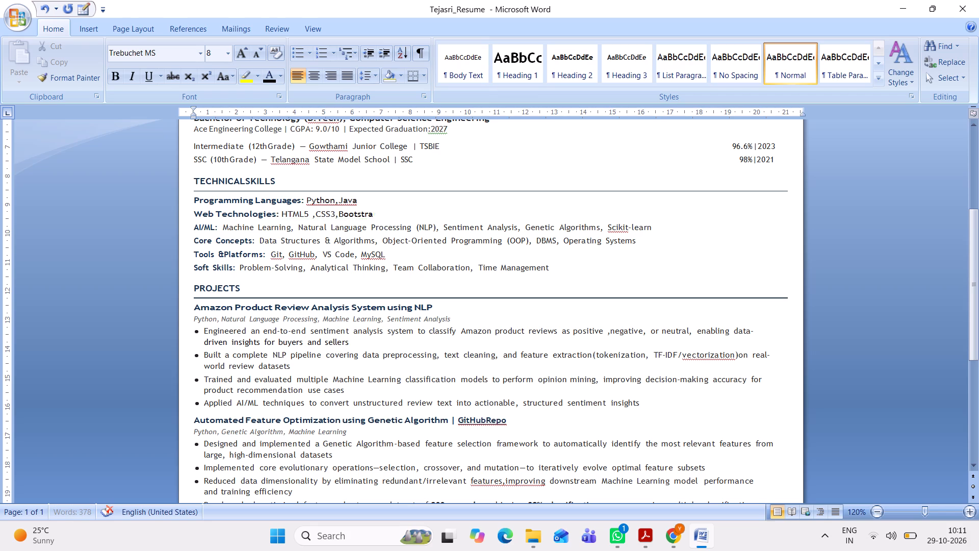
key("BackSpace")
key("BackSpace")
key("BackSpace")
key("BackSpace")
key("BackSpace")
key("BackSpace")
key("BackSpace")
key("BackSpace")
key("BackSpace")
key("BackSpace")
key("BackSpace")
key("BackSpace")
key("BackSpace")
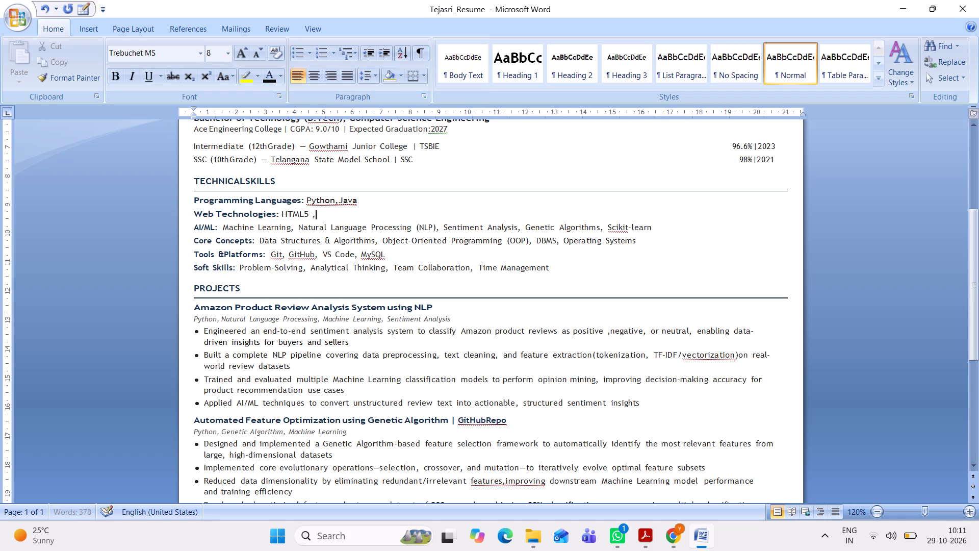
key("BackSpace")
key("BackSpace")
key("comma")
key("shift+c")
type("SS3")
key("comma")
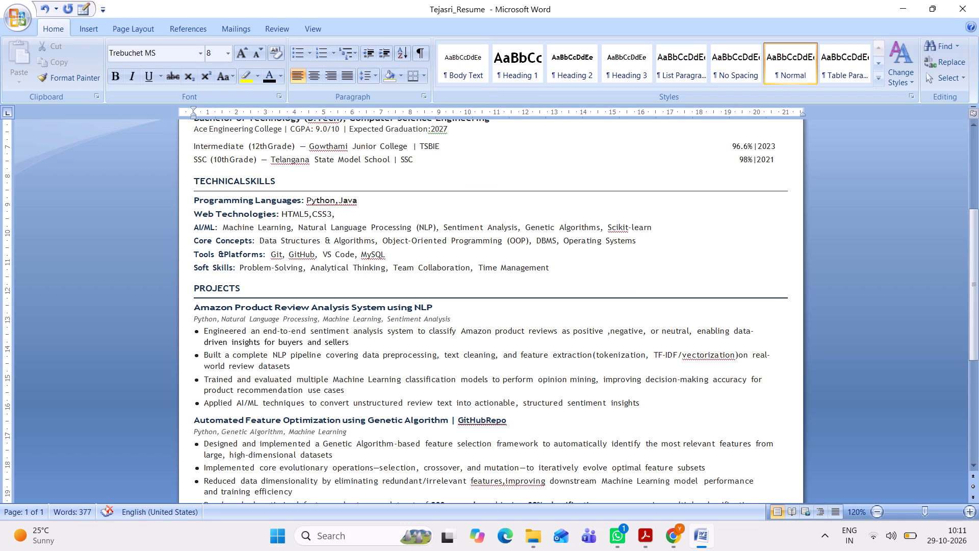
key("shift+b")
type("oo")
key("t")
type("strap")
Insert a space after each comma in the Programming Languages and Web Technologies lists.
left_click(338, 205)
key("space")
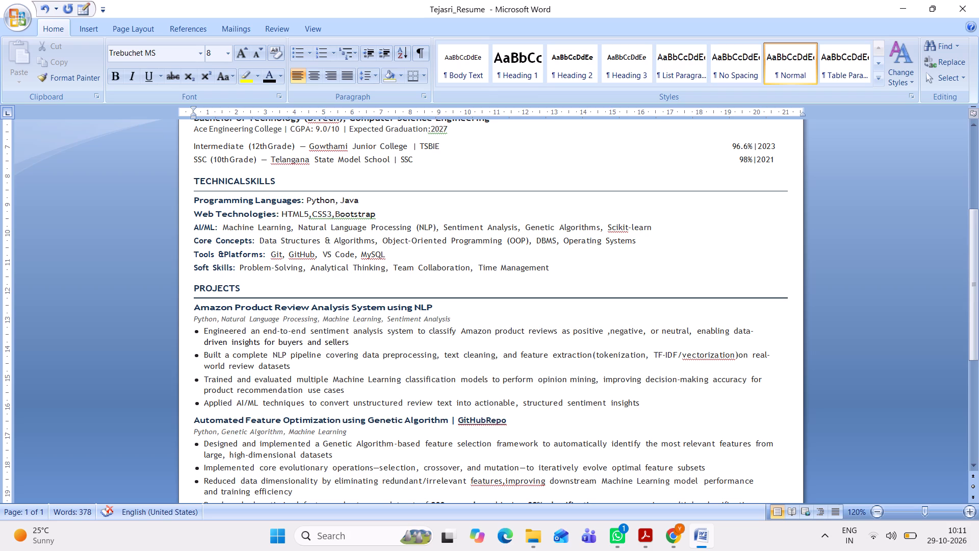
left_click(334, 218)
key("space")
left_click(312, 211)
key("space")
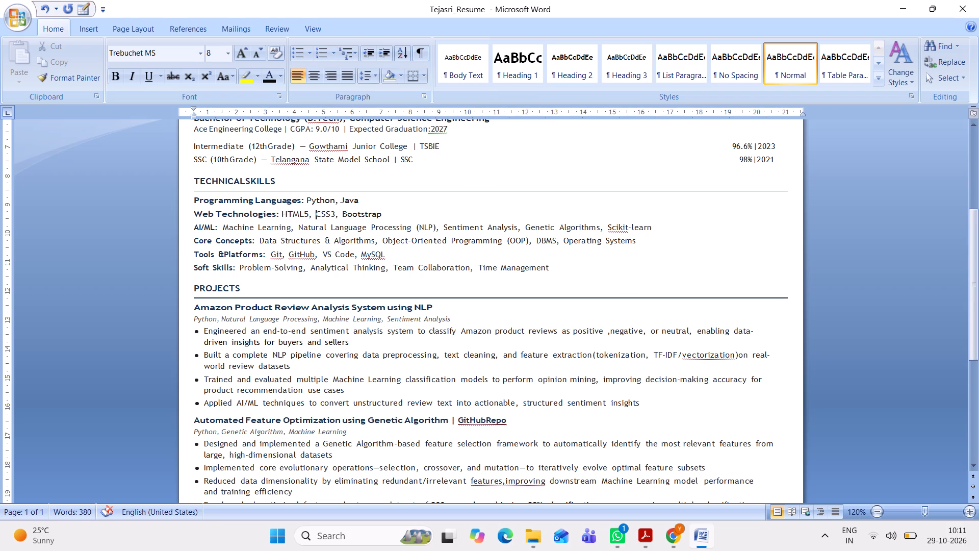
Look over the resume, save it, and close the Word document.
scroll(364, 237, "down", 2)
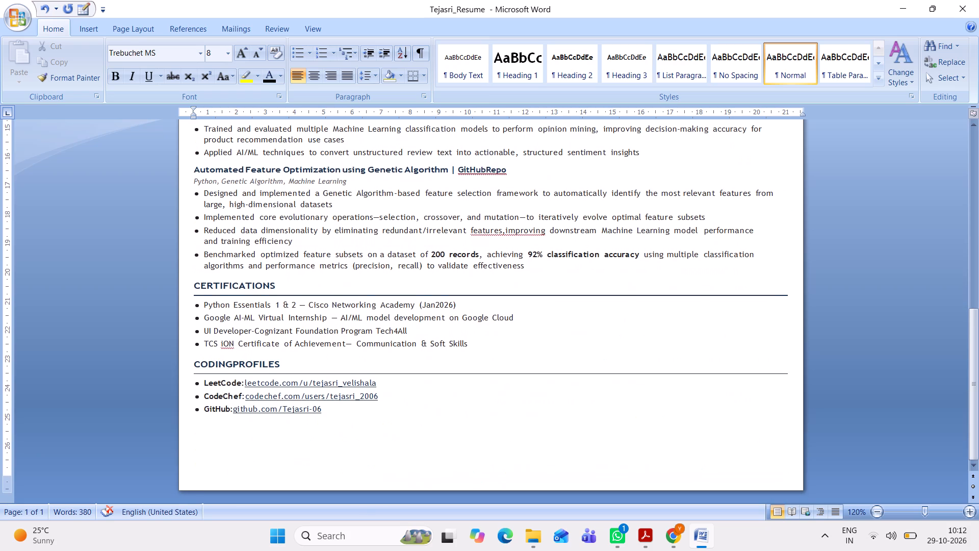
scroll(410, 264, "up", 3)
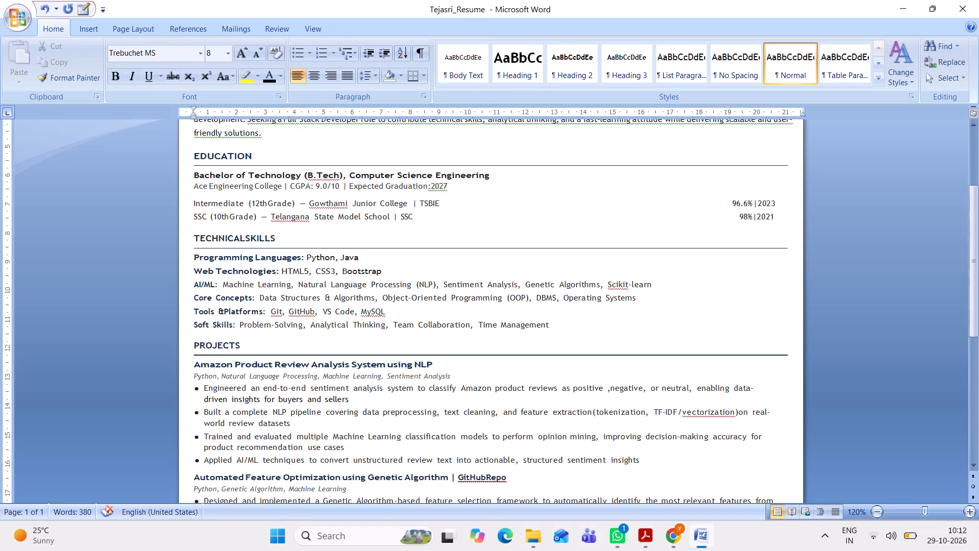
key("ctrl+s")
key("ctrl+s")
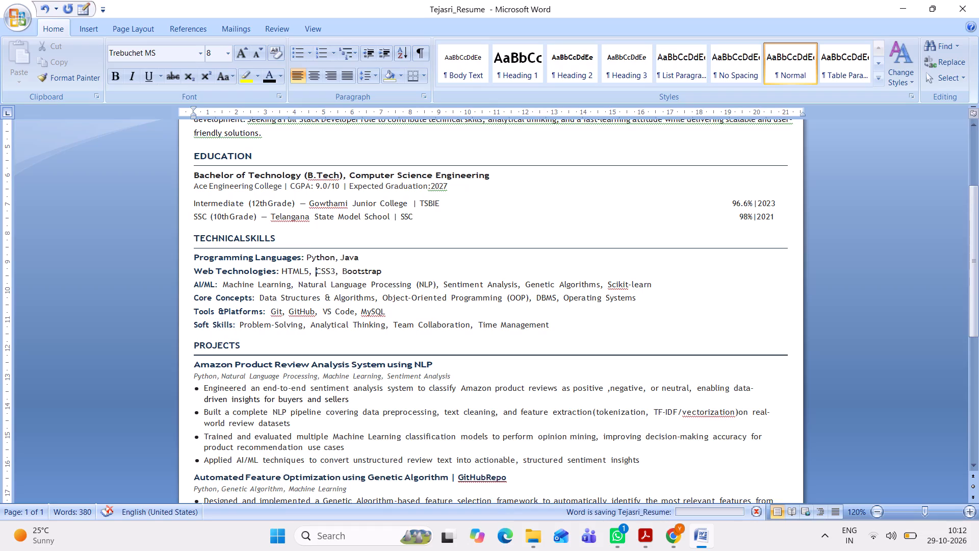
scroll(457, 297, "up", 1)
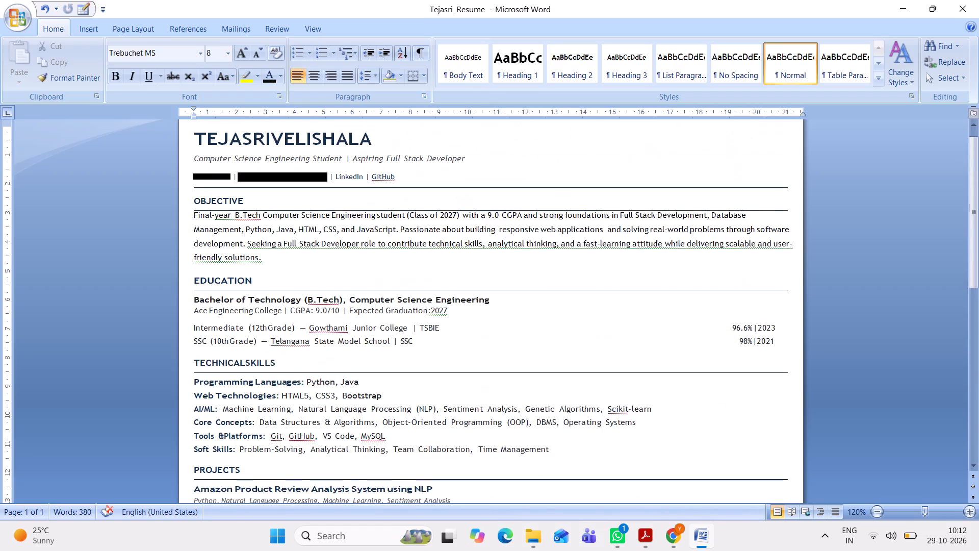
scroll(457, 297, "down", 1)
left_click(978, 0)
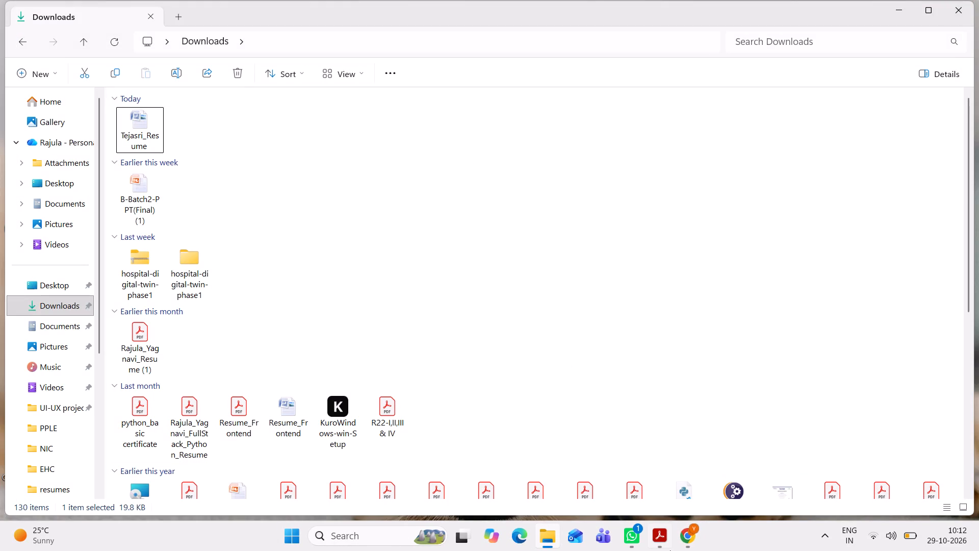
Switch to Chrome, return to the Google results for "pdf to word", and search for "word to pdf" instead.
left_click(656, 538)
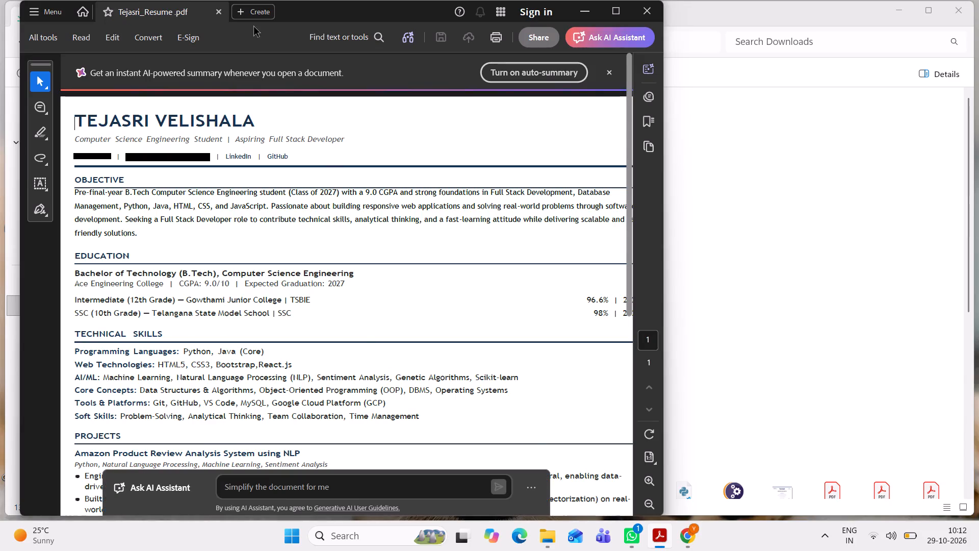
left_click(687, 529)
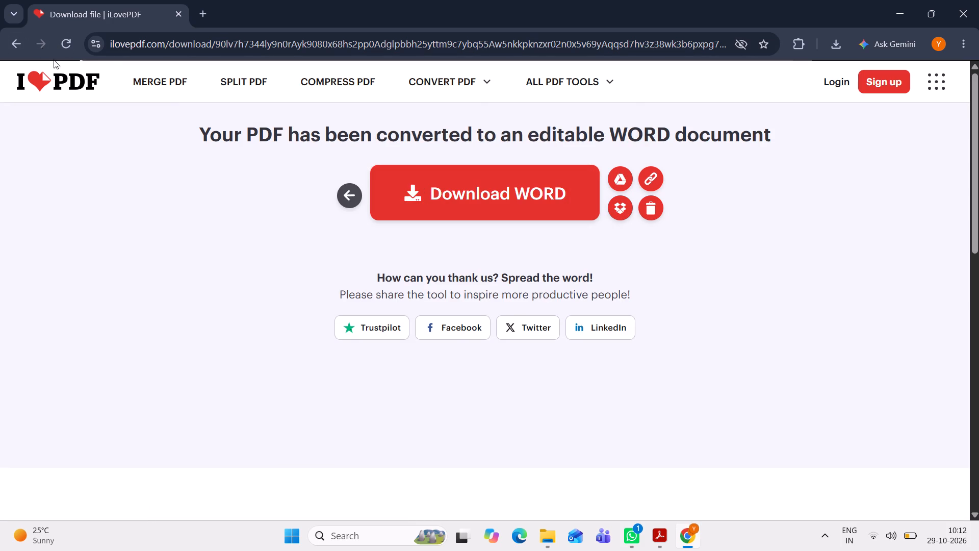
left_click(7, 33)
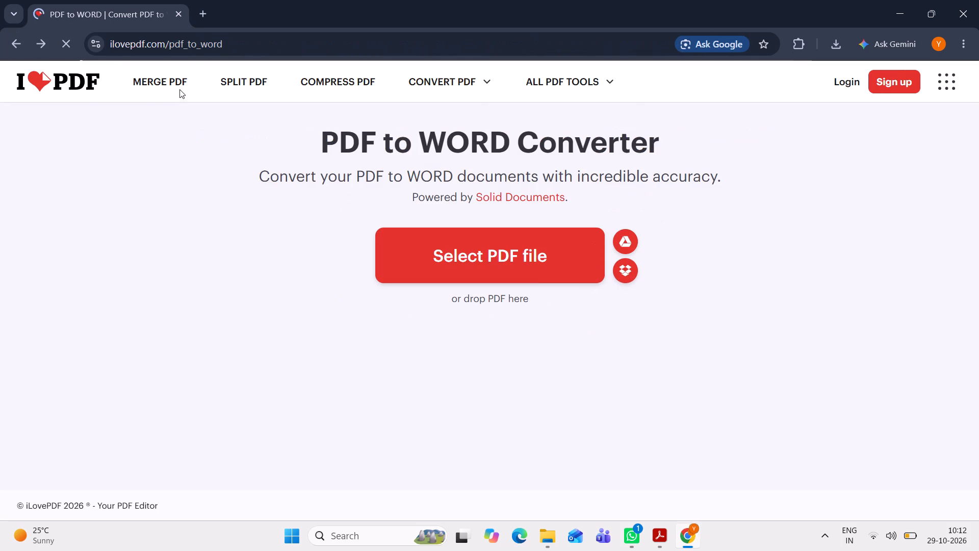
left_click(14, 39)
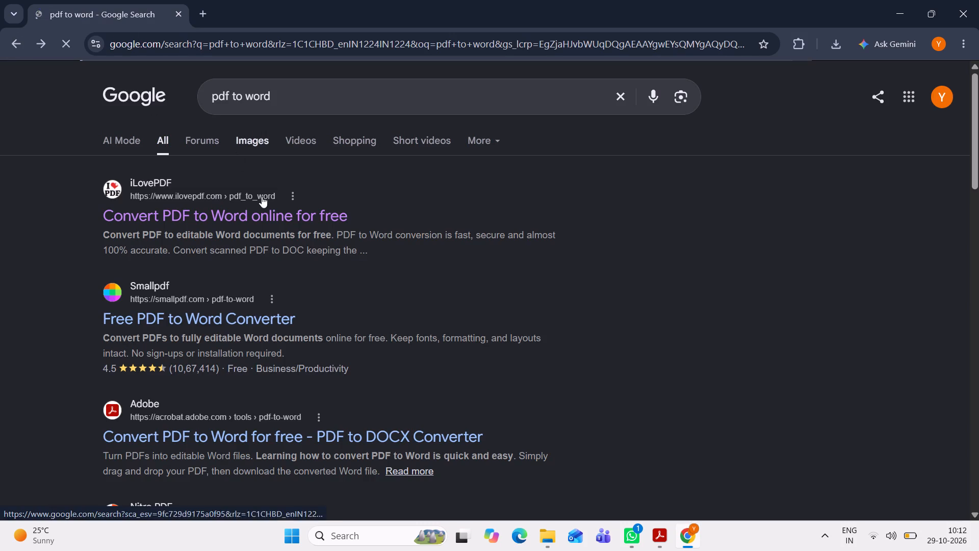
left_click(271, 90)
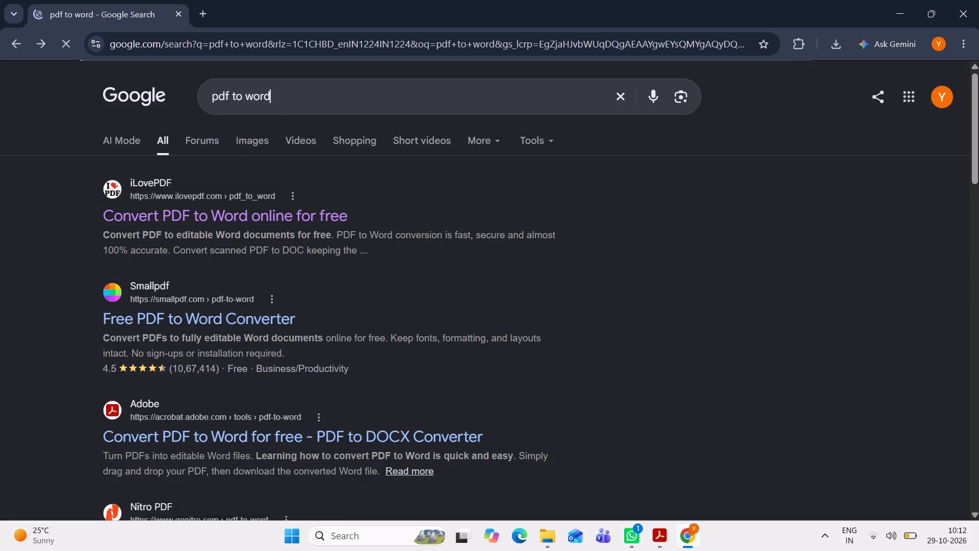
key("space")
type("to pdf")
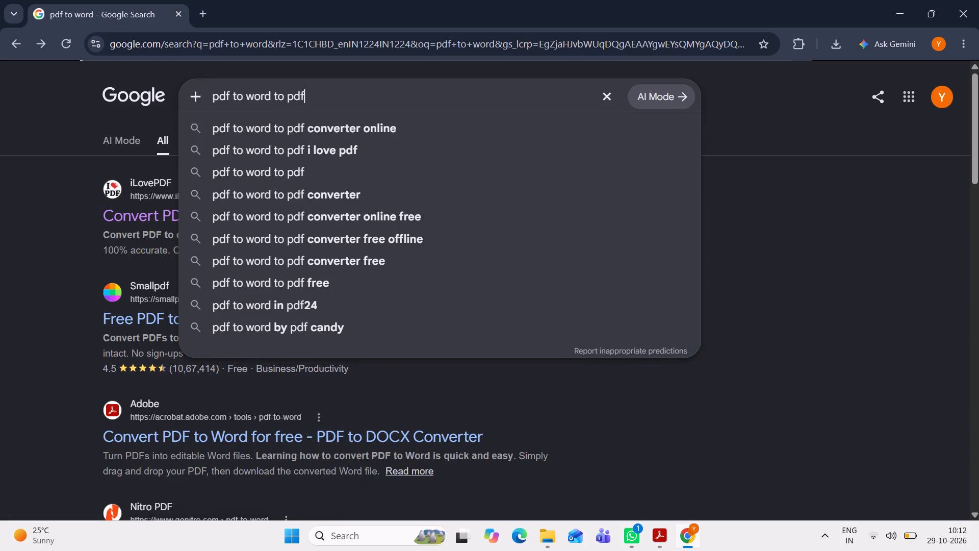
key("Left")
key("Left")
key("Left")
key("Left")
key("Left")
key("Left")
key("Left")
key("Left")
key("Left")
key("Left")
key("Left")
key("Left")
key("Left")
key("Right")
key("Right")
key("BackSpace")
key("BackSpace")
key("BackSpace")
key("BackSpace")
key("BackSpace")
key("BackSpace")
key("BackSpace")
key("BackSpace")
key("BackSpace")
key("BackSpace")
key("BackSpace")
key("BackSpace")
key("BackSpace")
key("BackSpace")
key("BackSpace")
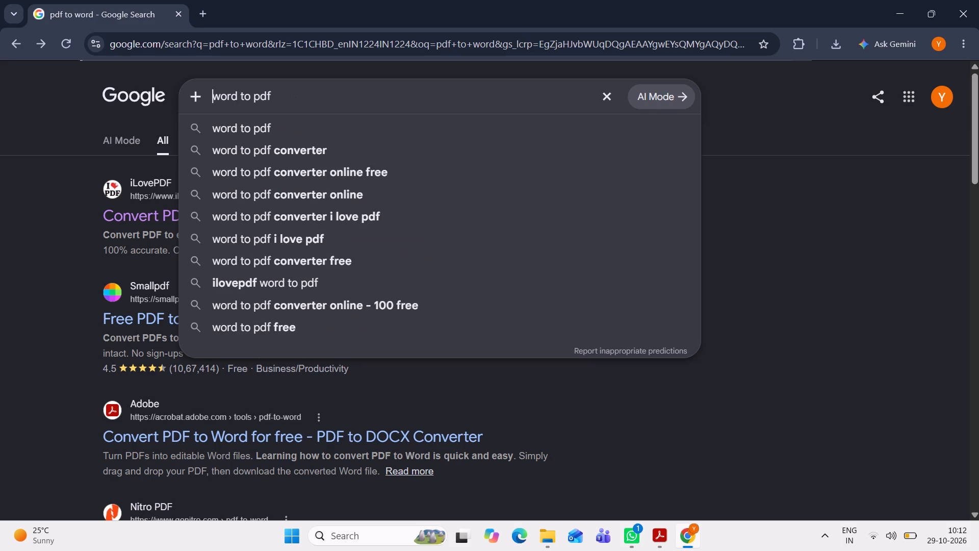
key("Return")
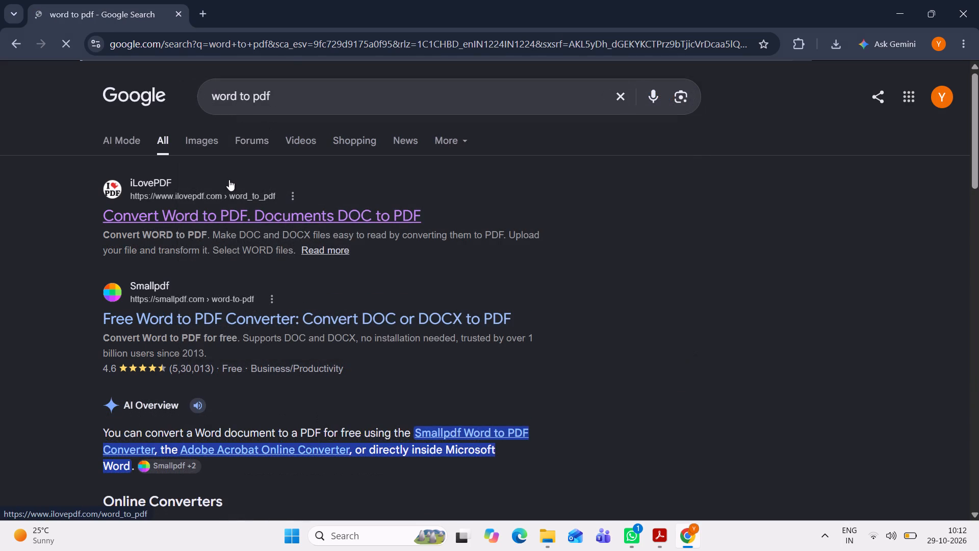
Open iLovePDF's Word to PDF converter from the search results.
left_click(227, 204)
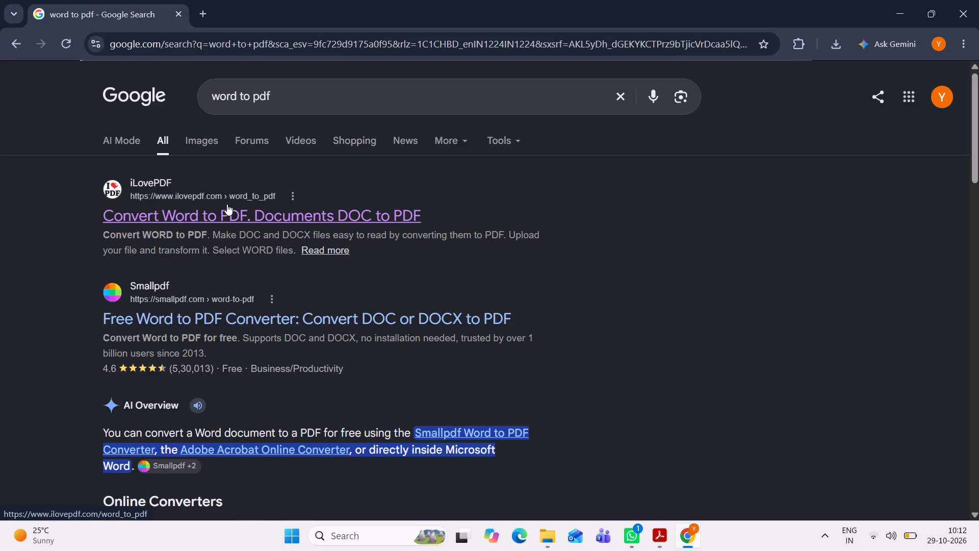
left_click(253, 213)
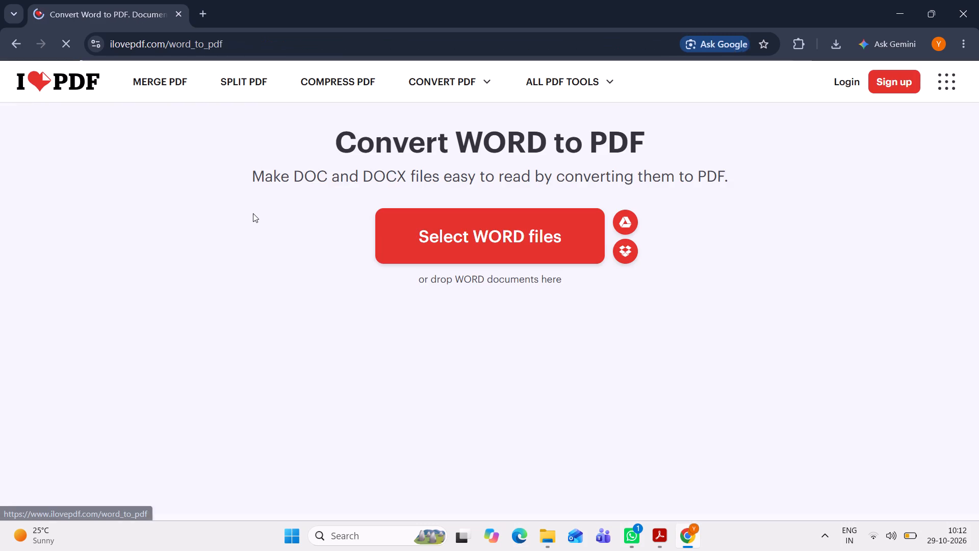
Upload the Tejasri_Resume Word document from the Downloads folder and convert it to PDF.
left_click(513, 226)
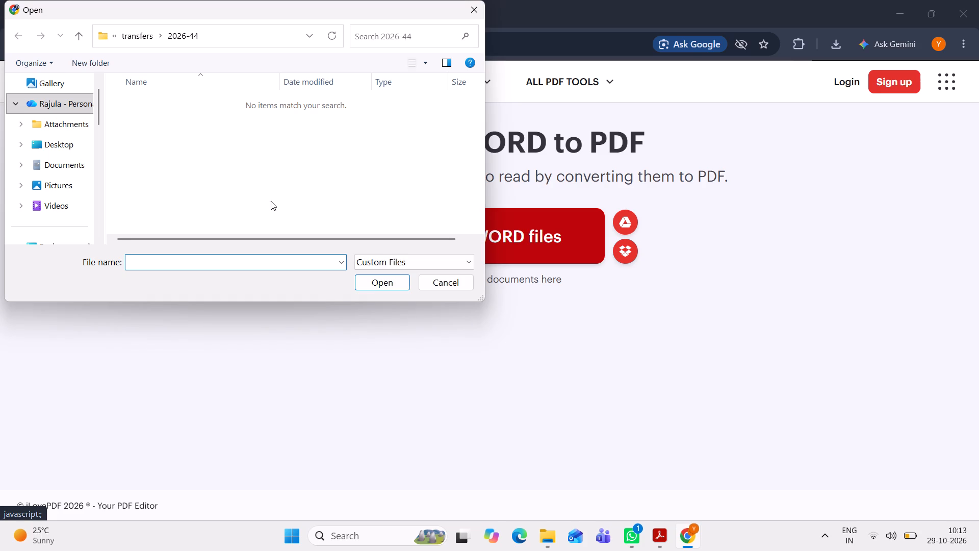
left_click(73, 164)
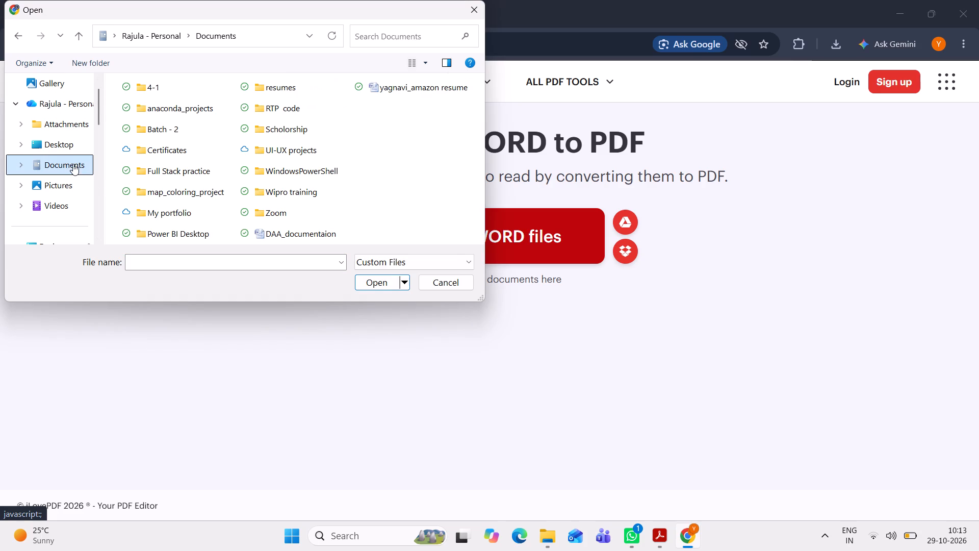
scroll(73, 162, "down", 1)
scroll(43, 202, "down", 1)
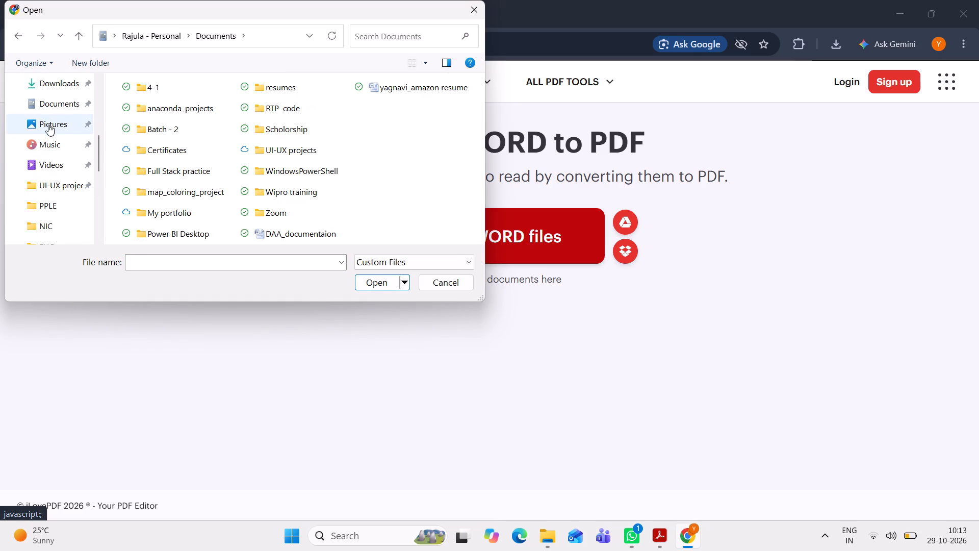
left_click(55, 84)
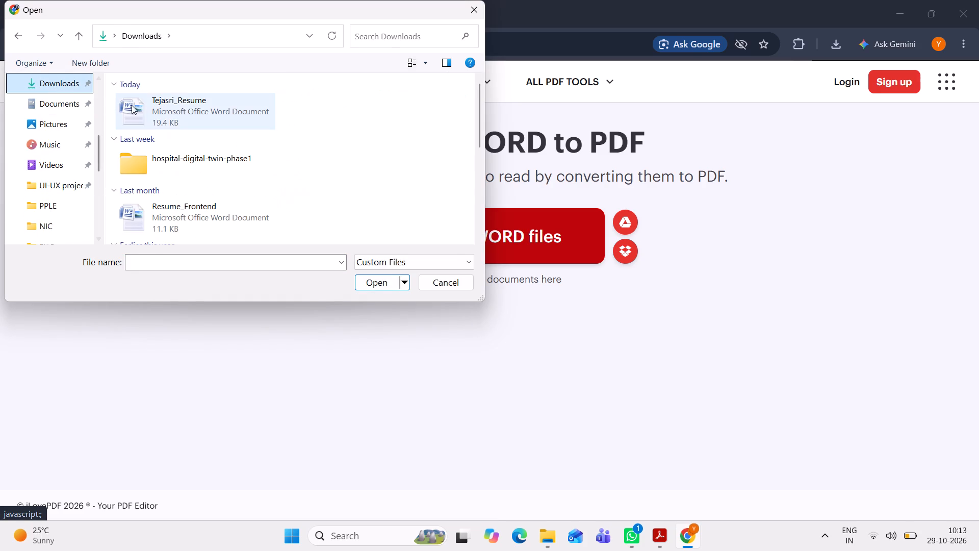
left_click(139, 106)
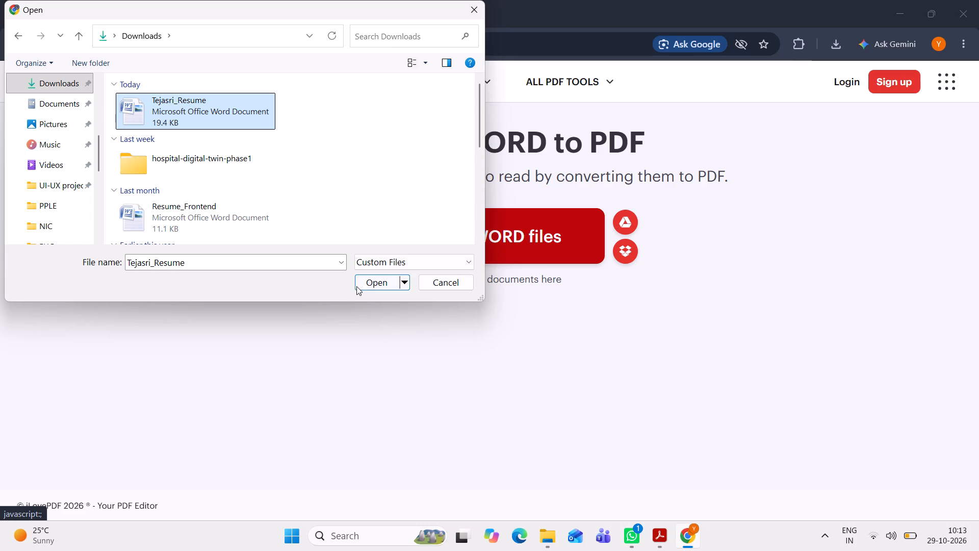
left_click(358, 286)
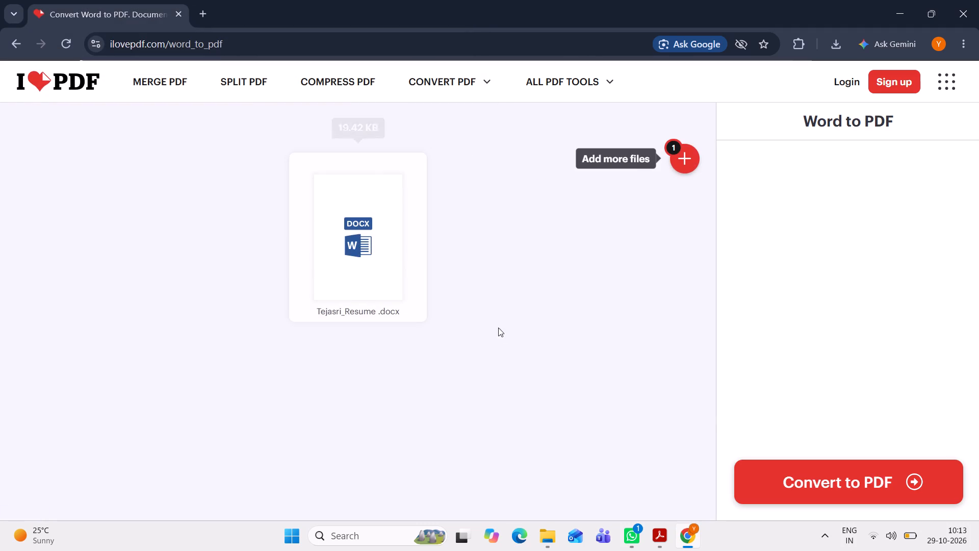
left_click(790, 494)
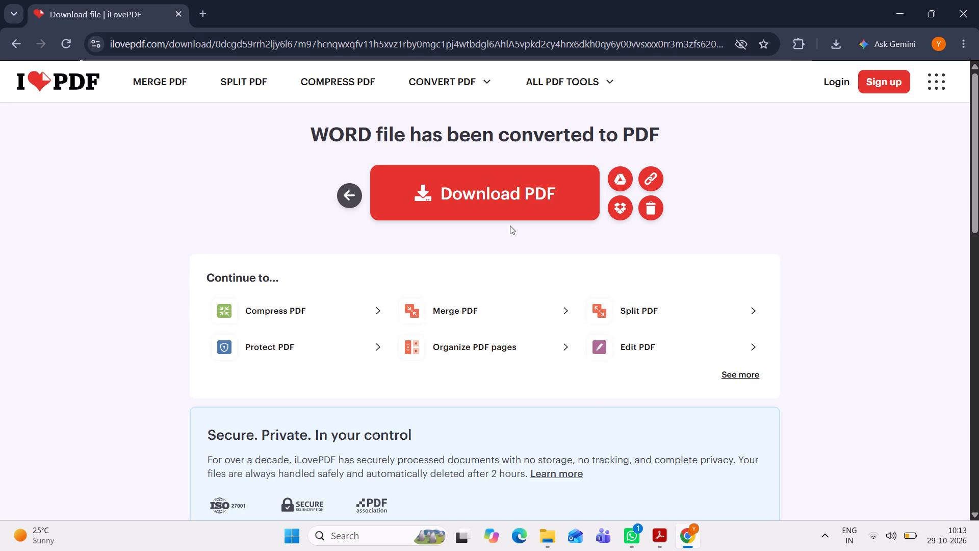
Download the converted resume PDF from iLovePDF.
left_click(501, 198)
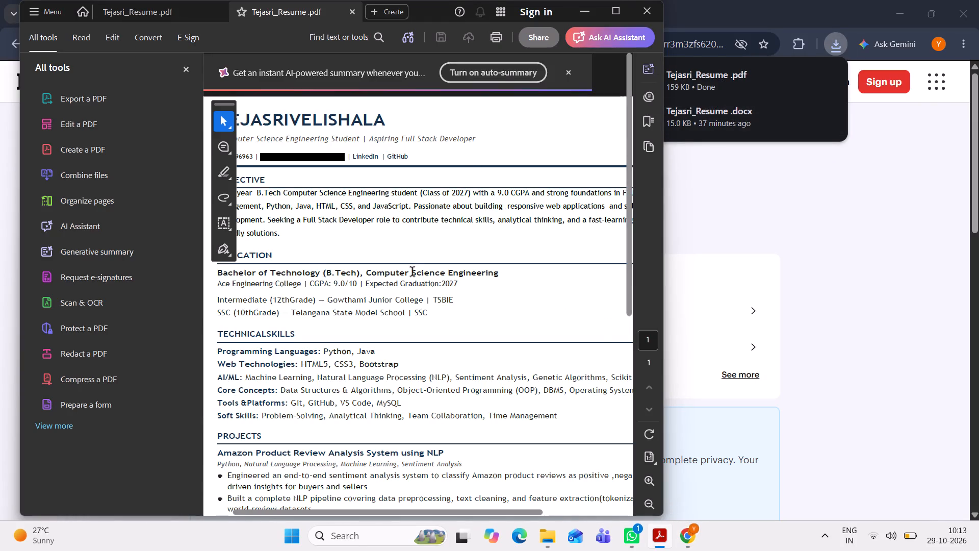
Examine the downloaded resume PDF in Adobe Acrobat from the header through the coding profiles section and back to the start.
scroll(414, 246, "down", 2)
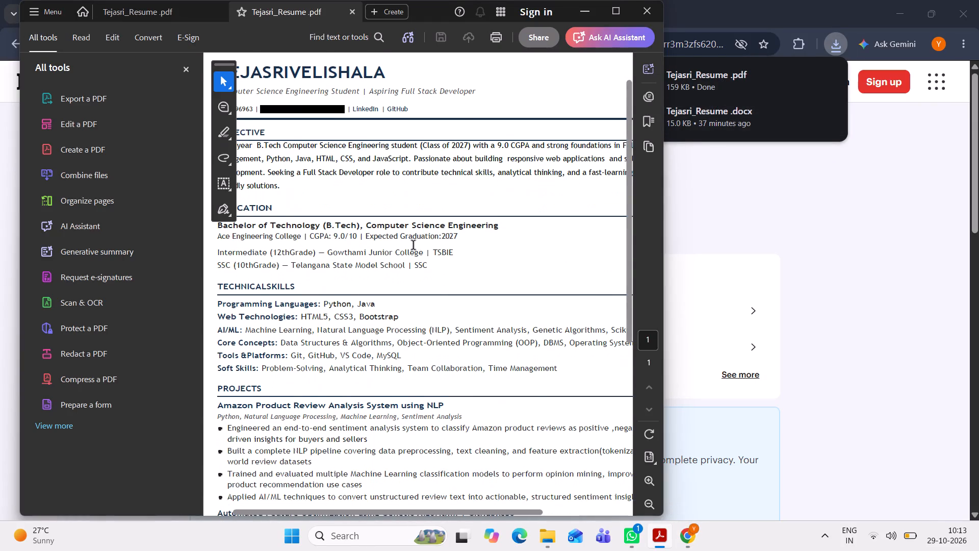
scroll(414, 246, "down", 1)
scroll(384, 286, "down", 2)
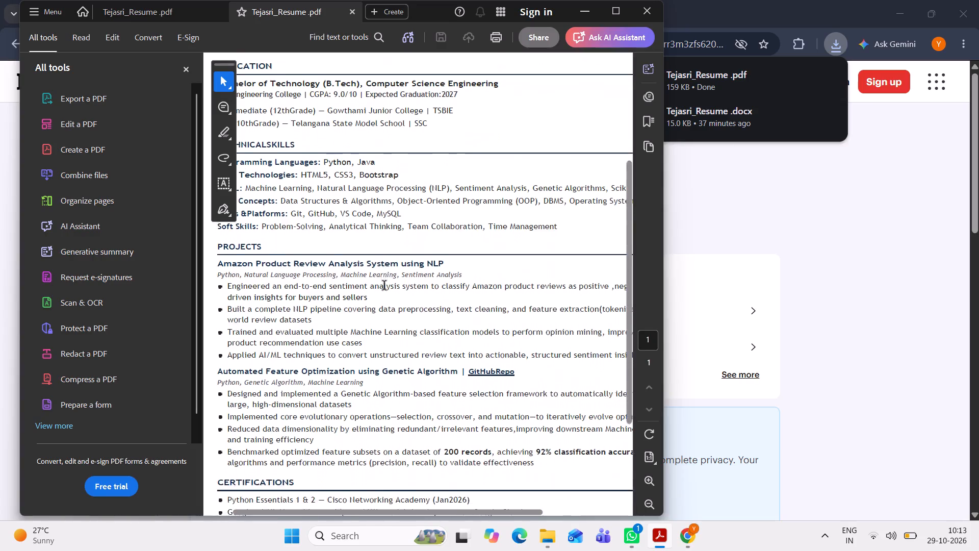
scroll(384, 286, "down", 2)
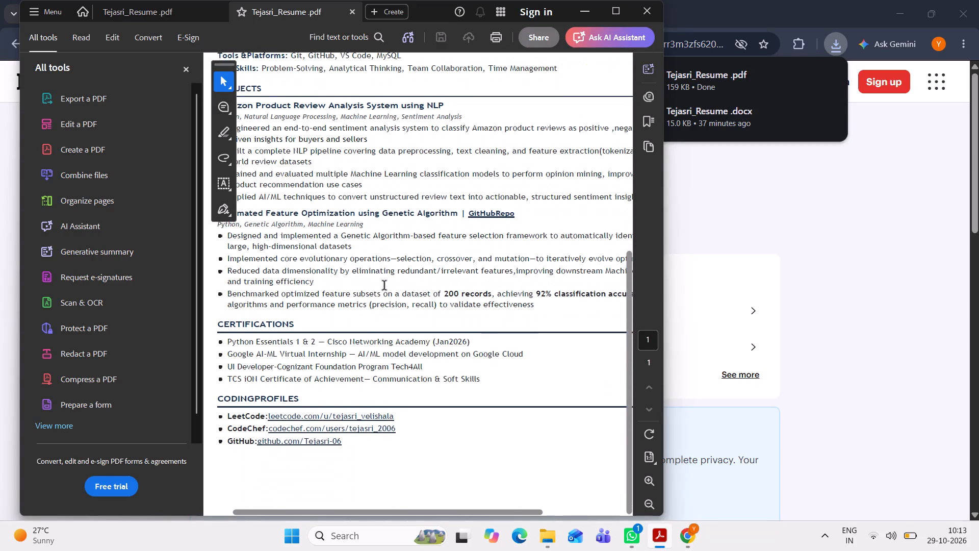
scroll(384, 286, "down", 2)
scroll(384, 286, "up", 2)
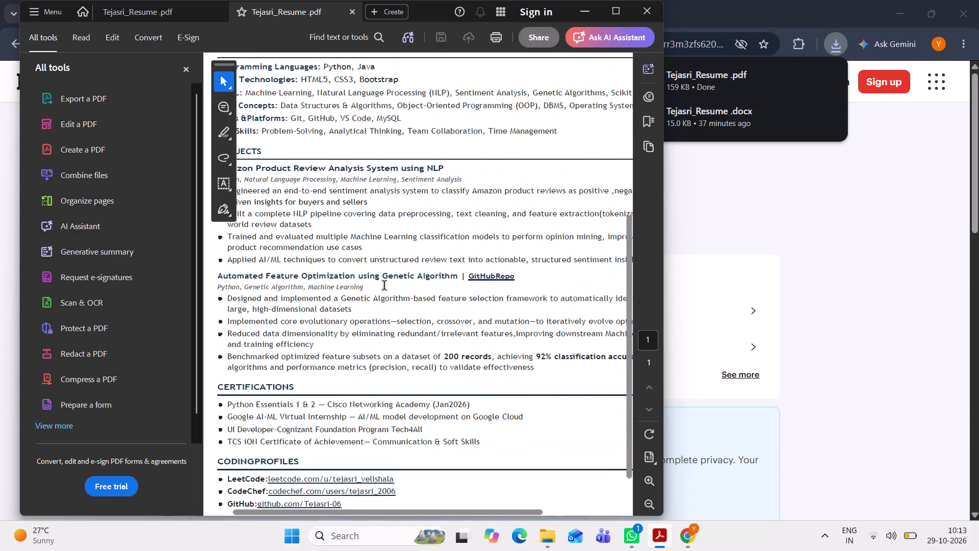
scroll(384, 286, "up", 5)
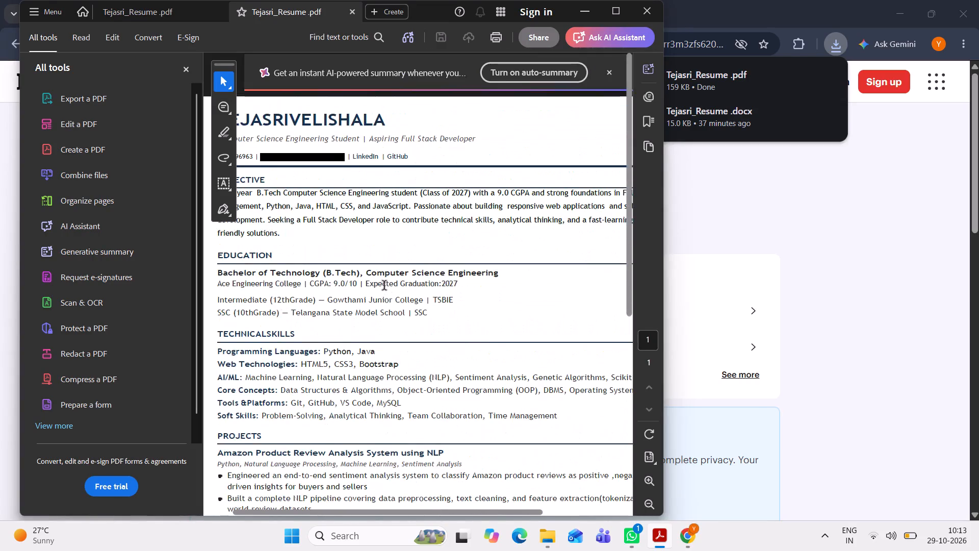
scroll(384, 286, "up", 1)
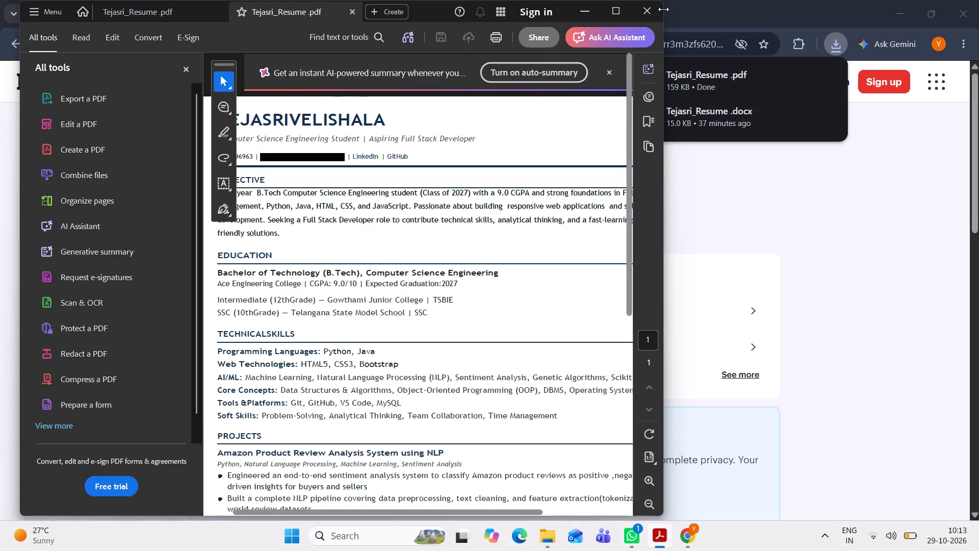